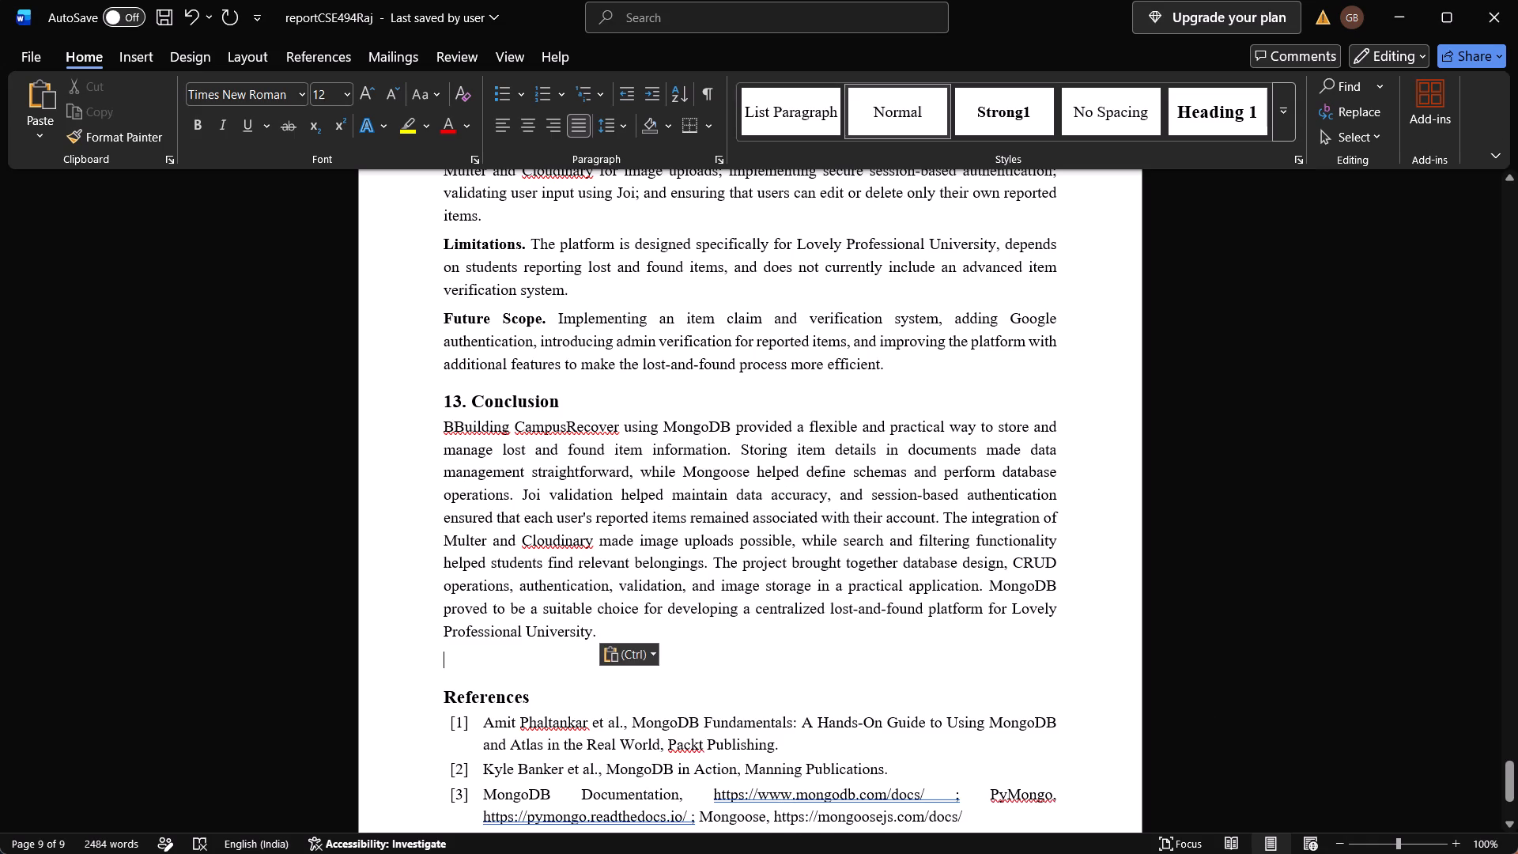
{"action": "left_click", "coordinate": [455, 426]}
{"action": "key", "text": "BackSpace"}
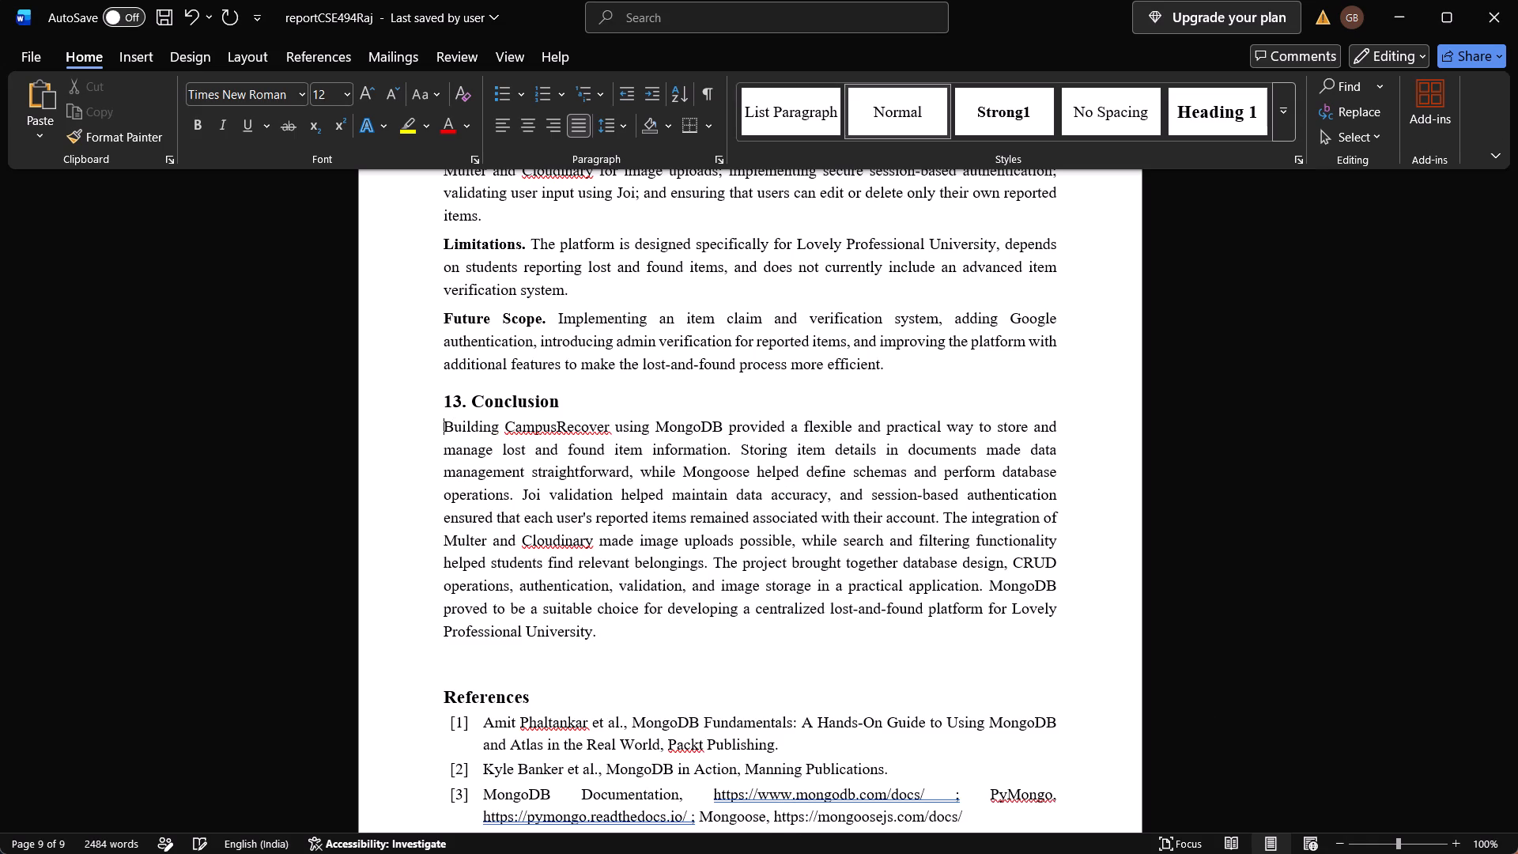
Look over the report from the Conclusion and References back to the cover page and the start of the Abstract.
{"action": "scroll", "coordinate": [615, 622], "scroll_direction": "down", "scroll_amount": 1}
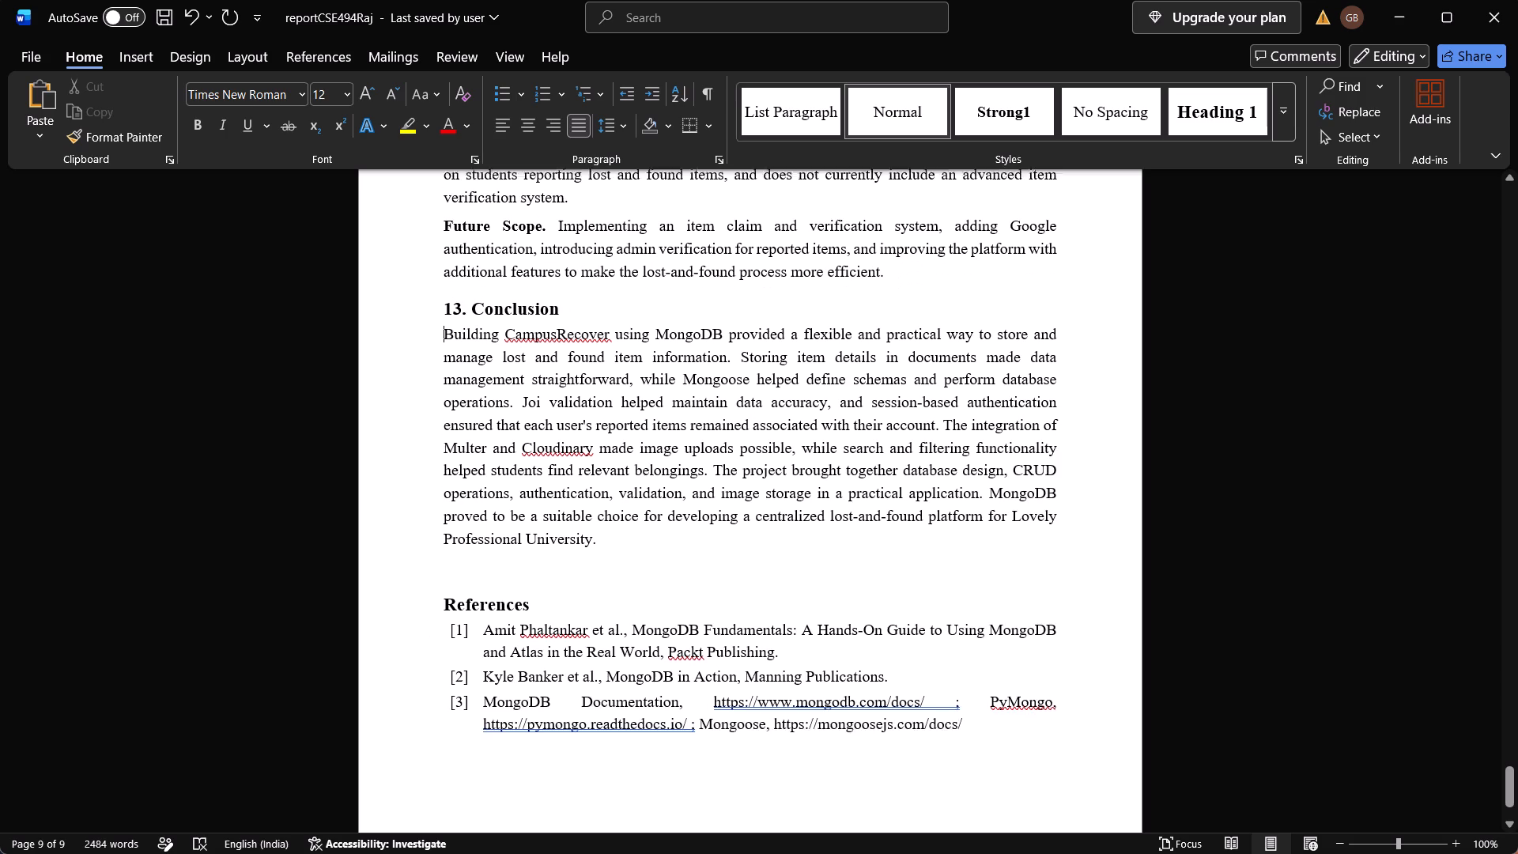
{"action": "scroll", "coordinate": [615, 622], "scroll_direction": "down", "scroll_amount": 1}
{"action": "scroll", "coordinate": [615, 622], "scroll_direction": "up", "scroll_amount": 1}
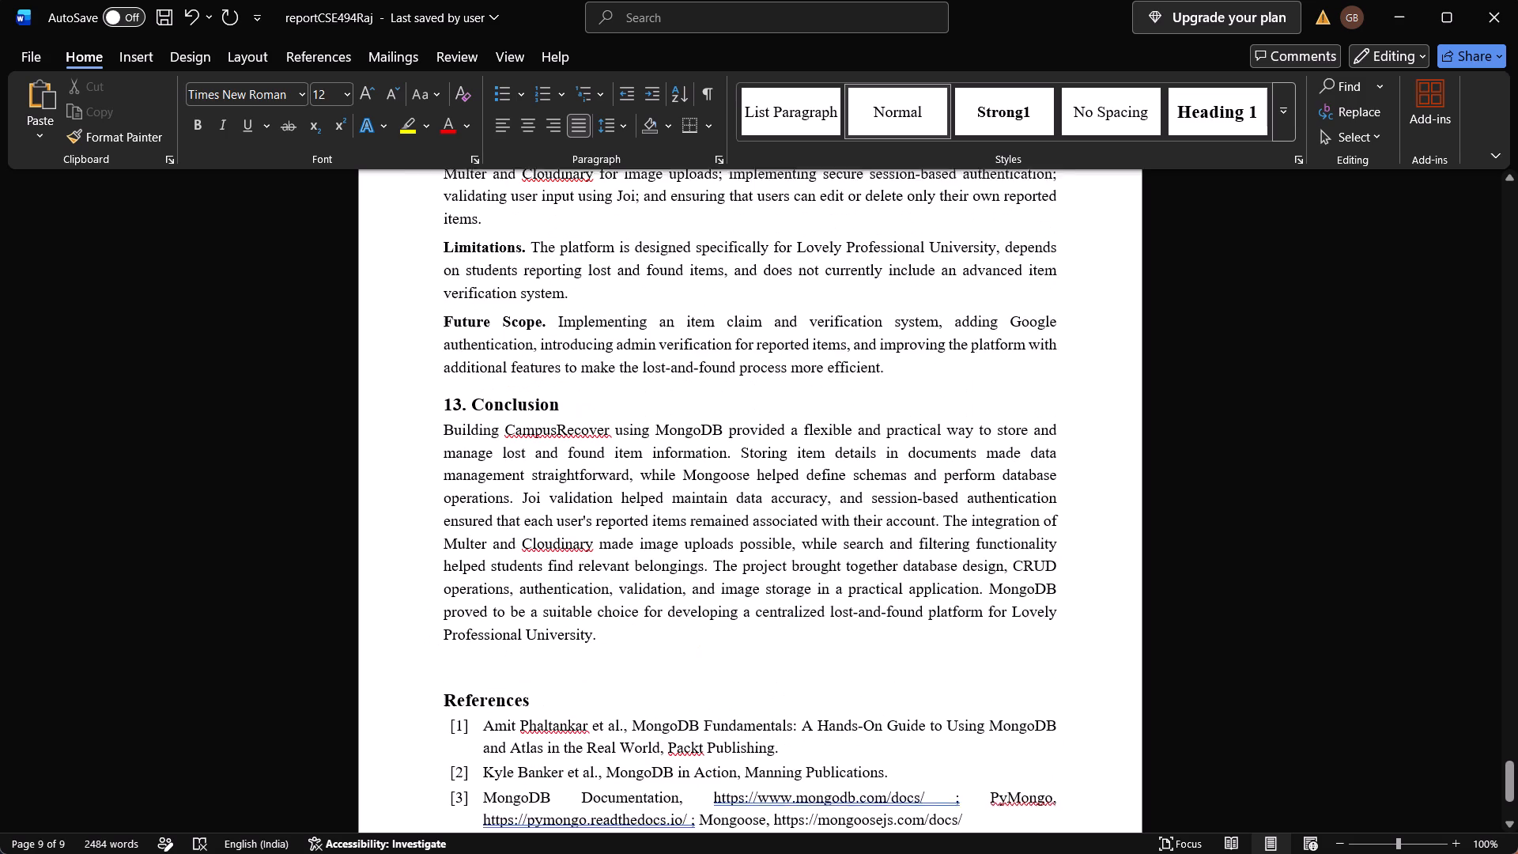
{"action": "scroll", "coordinate": [615, 622], "scroll_direction": "up", "scroll_amount": 9}
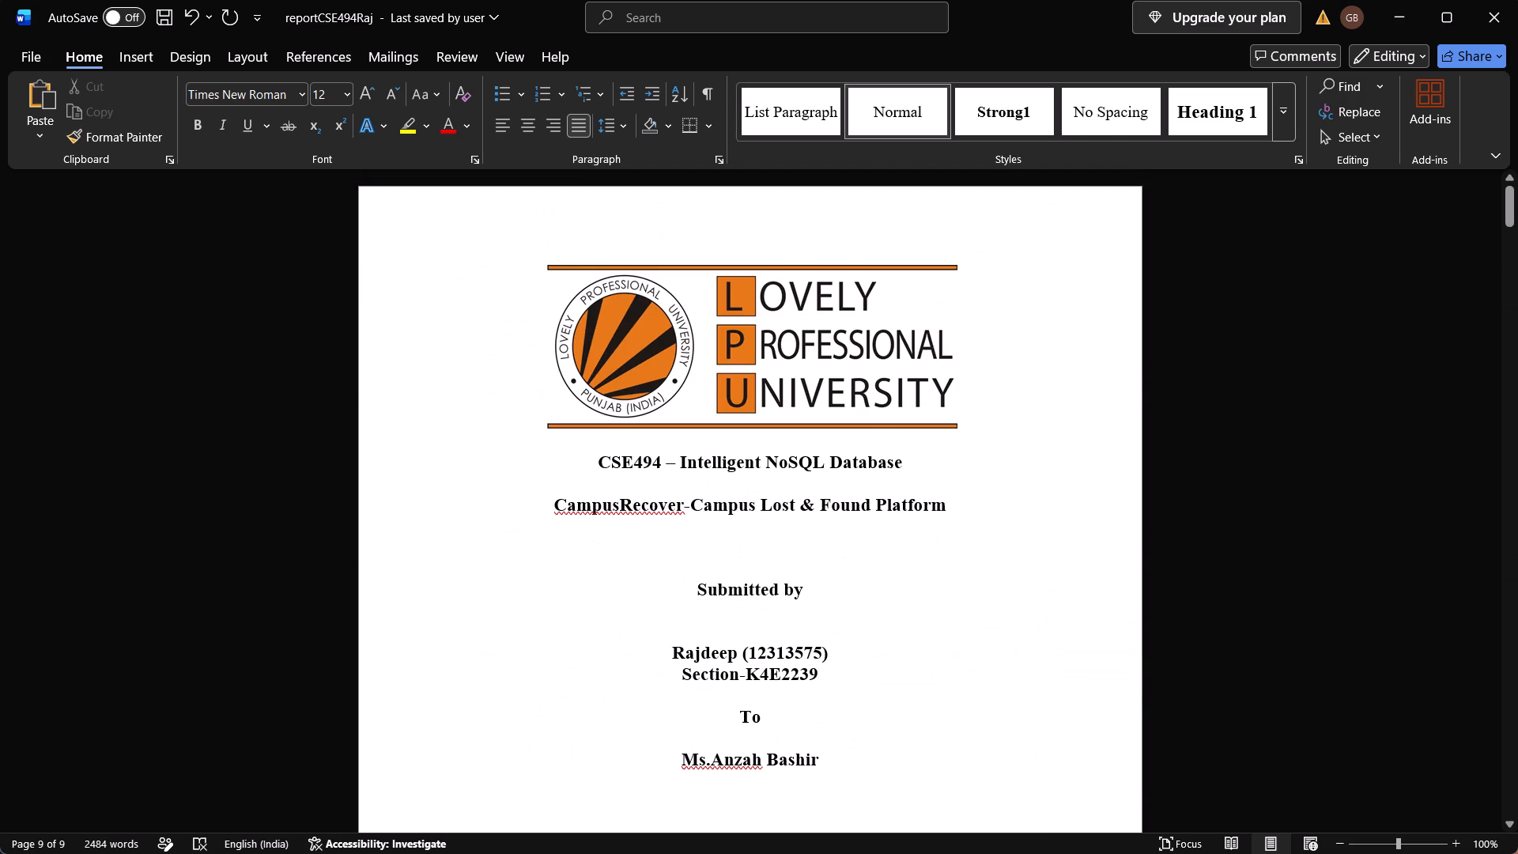
{"action": "scroll", "coordinate": [615, 622], "scroll_direction": "down", "scroll_amount": 2}
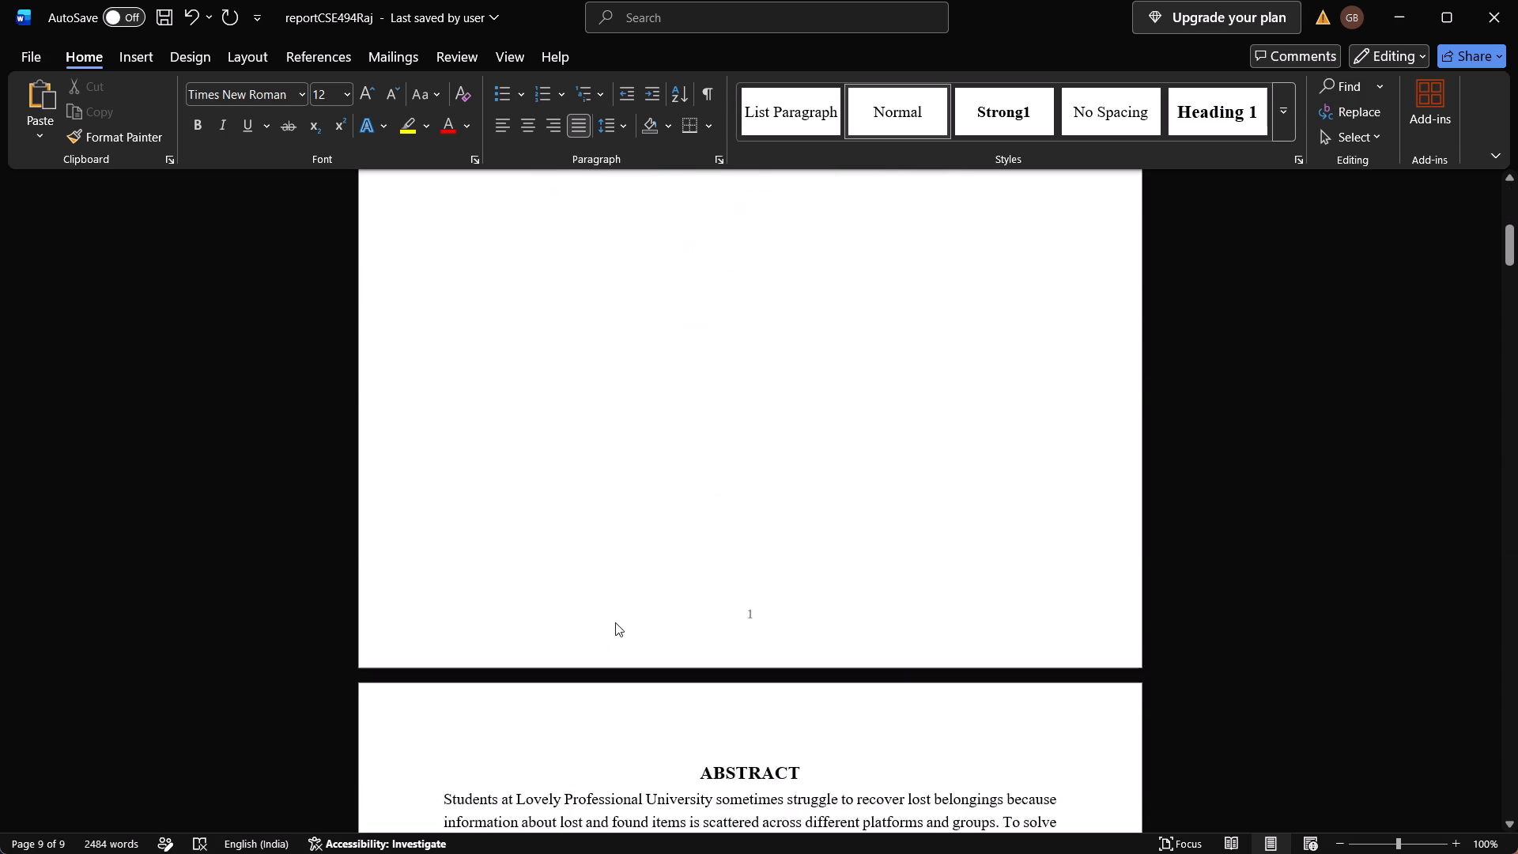
{"action": "scroll", "coordinate": [615, 622], "scroll_direction": "down", "scroll_amount": 1}
{"action": "scroll", "coordinate": [615, 622], "scroll_direction": "up", "scroll_amount": 1}
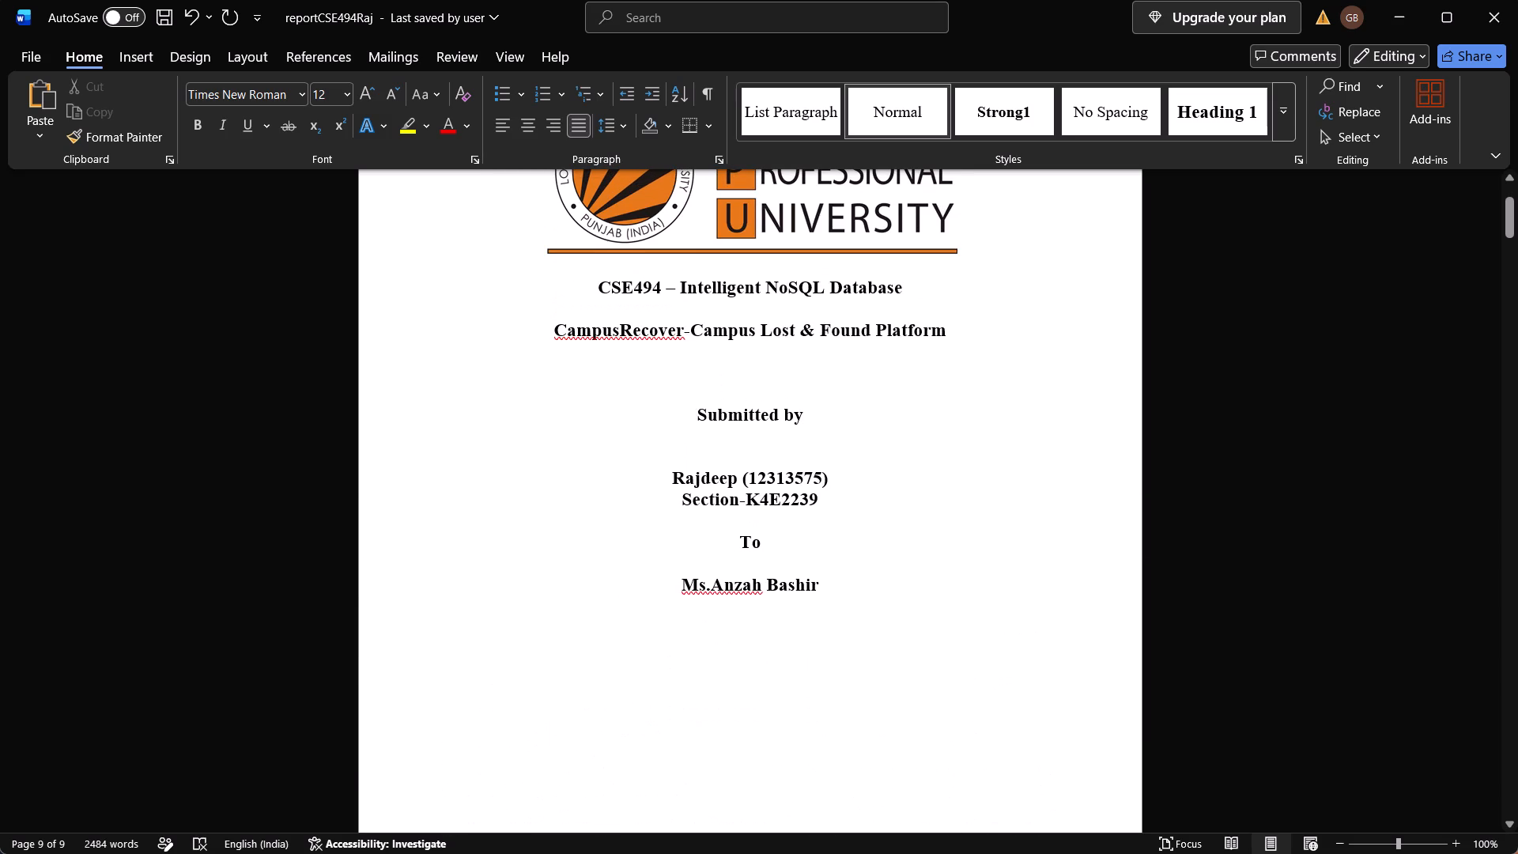
{"action": "scroll", "coordinate": [615, 622], "scroll_direction": "up", "scroll_amount": 1}
{"action": "scroll", "coordinate": [781, 523], "scroll_direction": "up", "scroll_amount": 1}
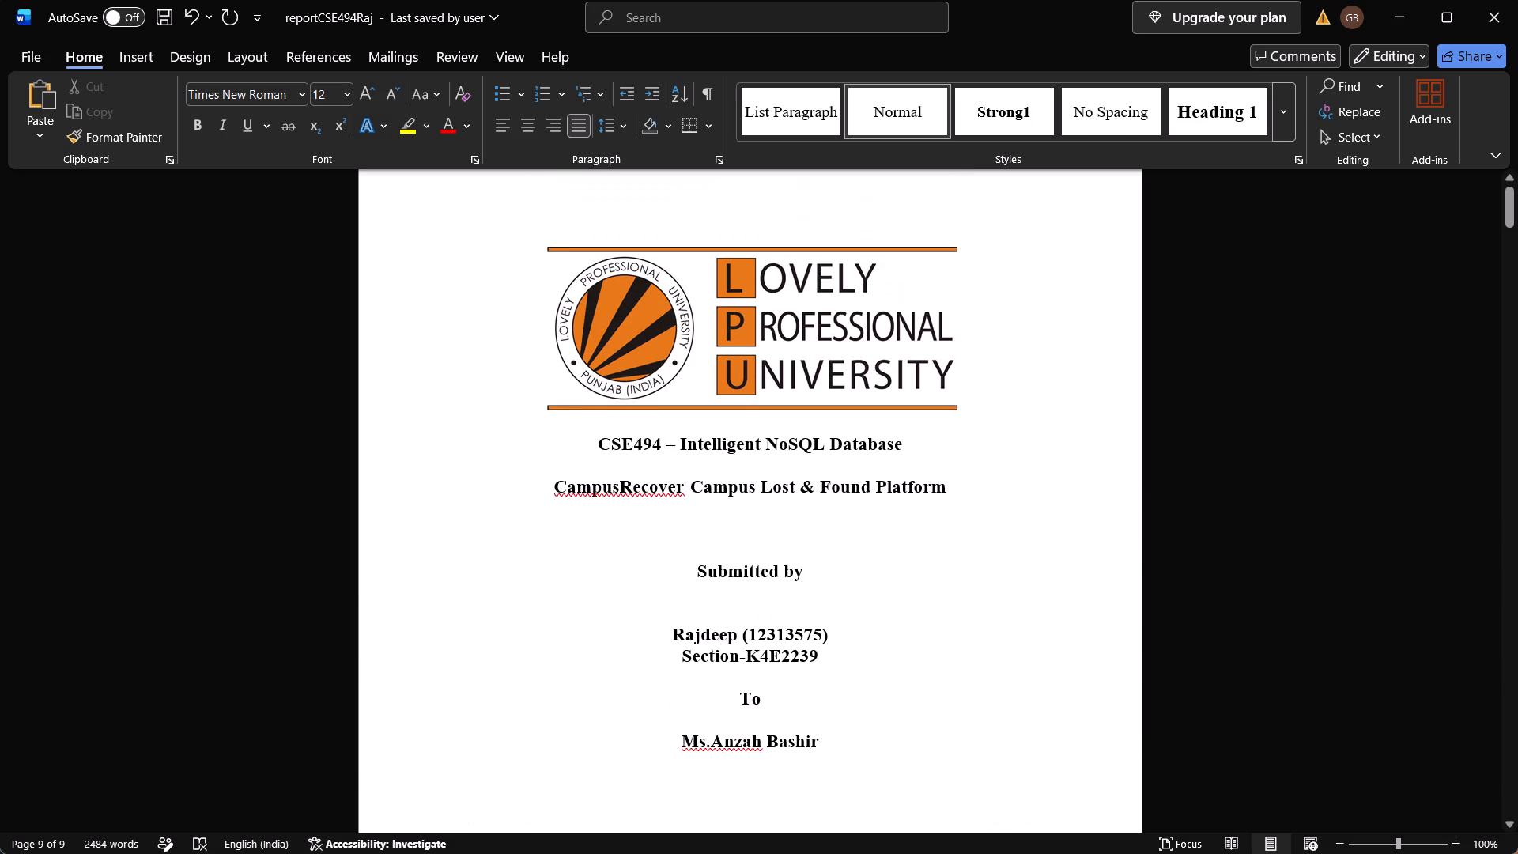
Save the Word report.
{"action": "key", "text": "ctrl+s"}
{"action": "key", "text": "ctrl+s"}
{"action": "key", "text": "ctrl+s"}
{"action": "key", "text": "ctrl+s"}
{"action": "key", "text": "ctrl+s"}
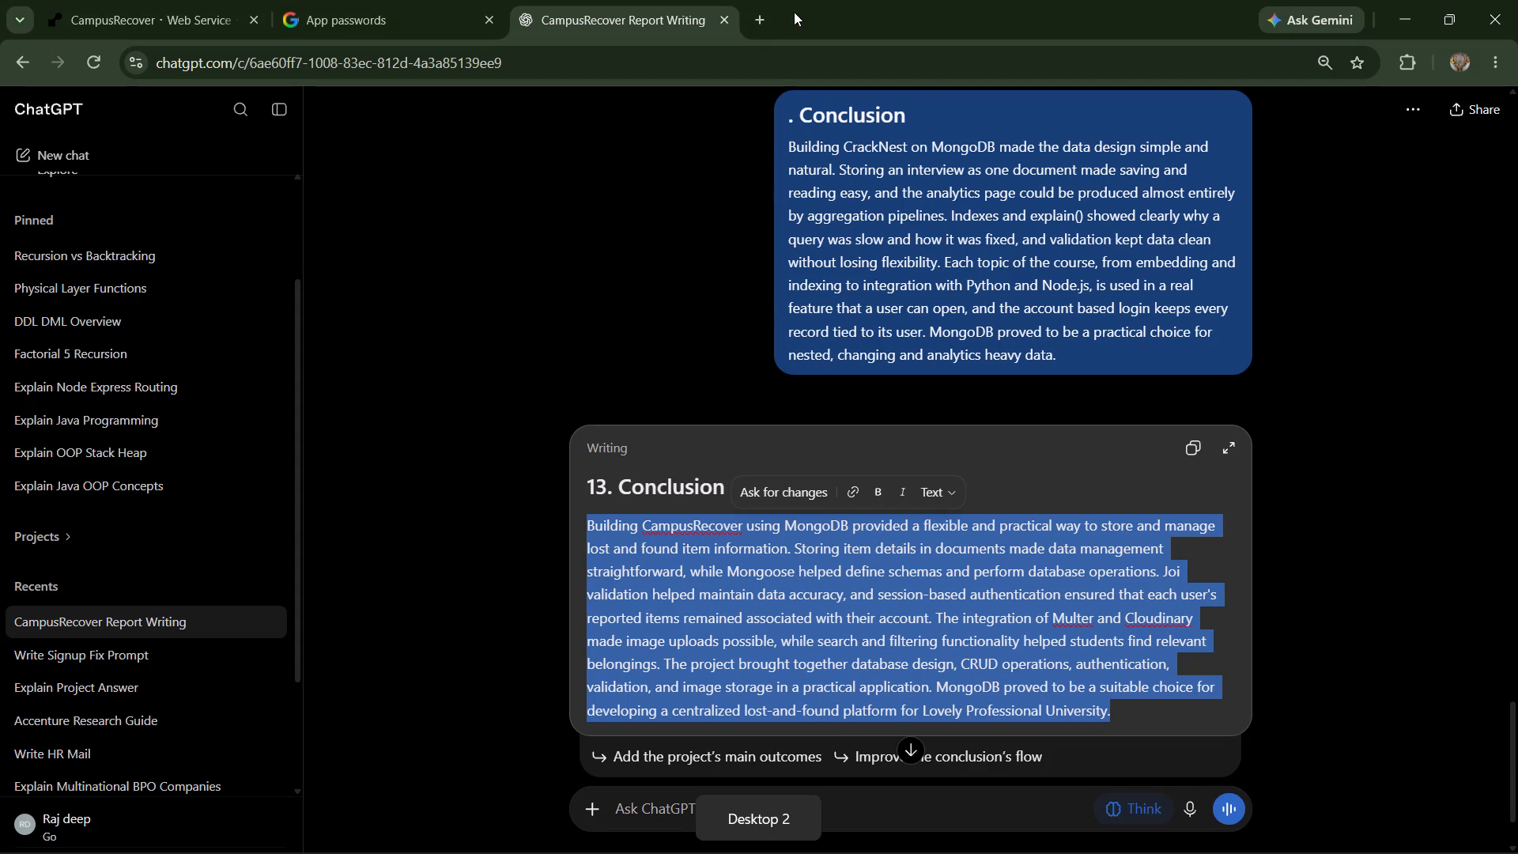
Open the university's UMS site in a new Chrome tab and log in to the student dashboard with the filled-in credentials.
{"action": "left_click", "coordinate": [765, 16]}
{"action": "type", "text": "ums"}
{"action": "key", "text": "Return"}
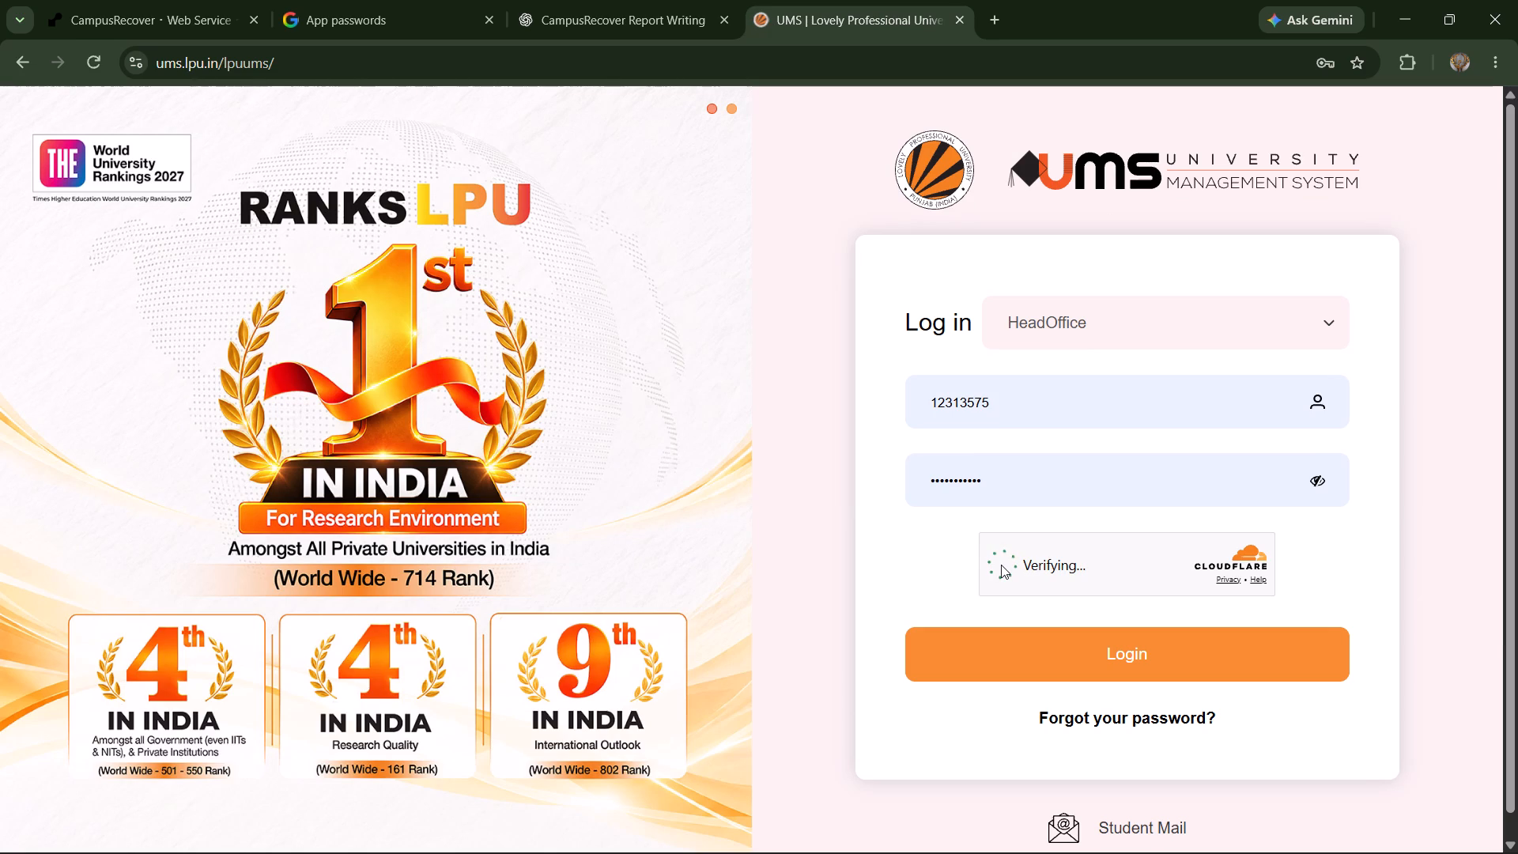
{"action": "left_click", "coordinate": [983, 642]}
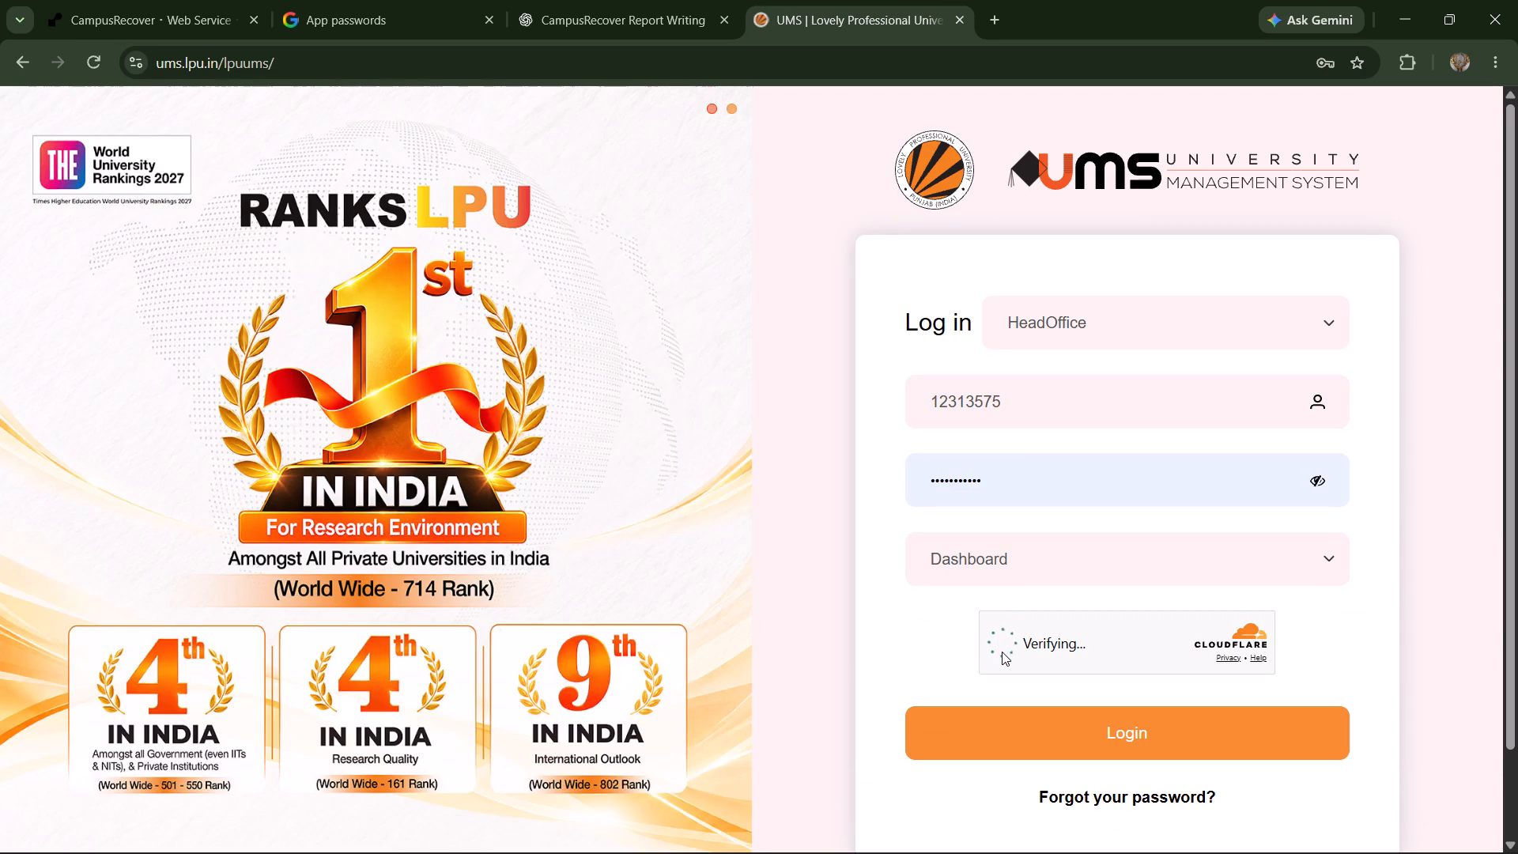
{"action": "left_click", "coordinate": [965, 746]}
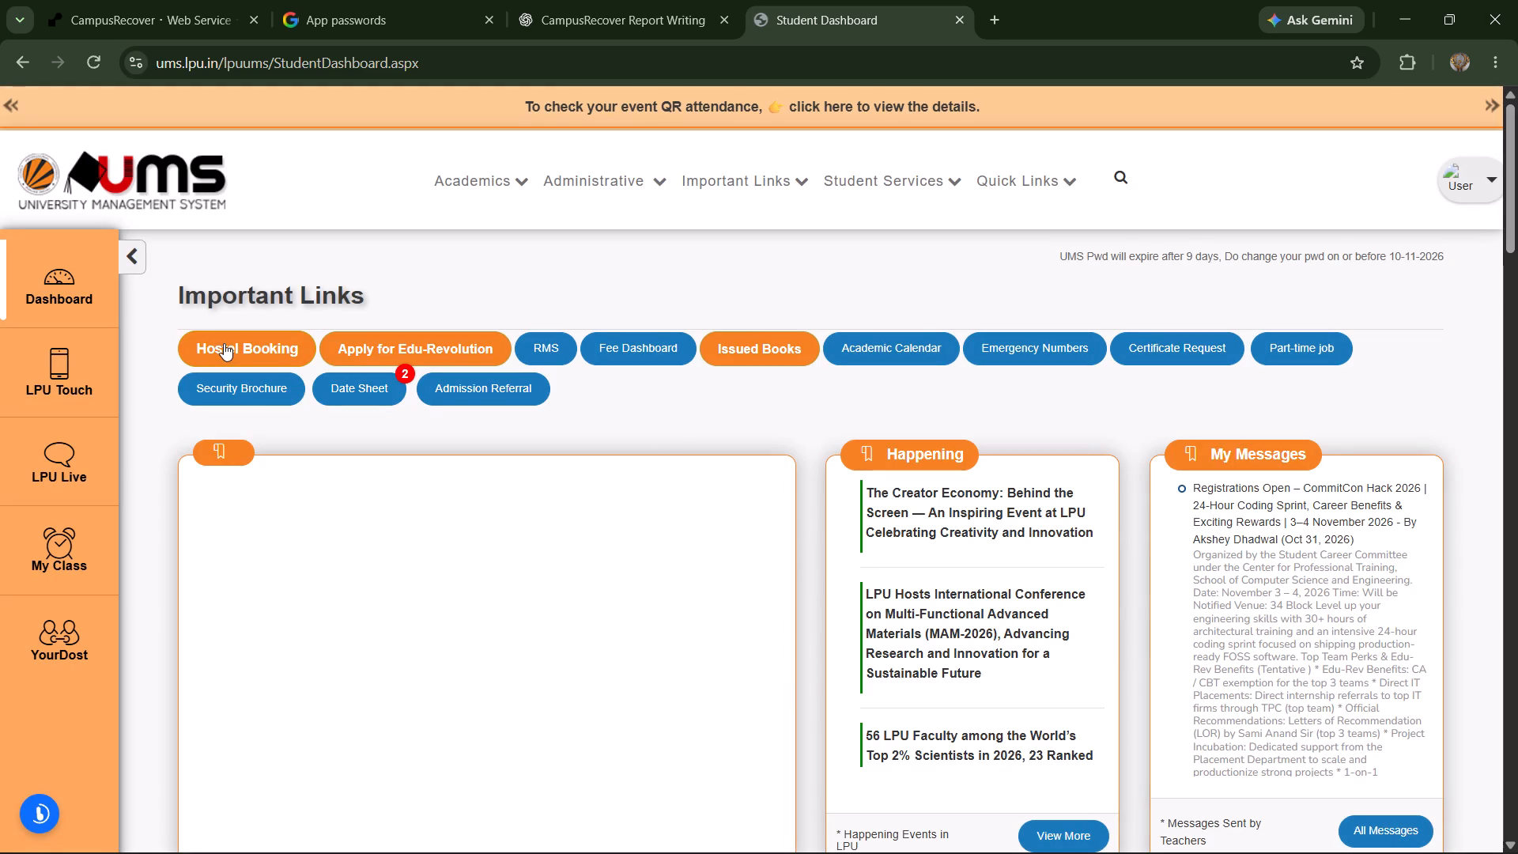
Open LPU Live from the student dashboard and show the K4E2340 - CSE494 group chat.
{"action": "left_click", "coordinate": [70, 459]}
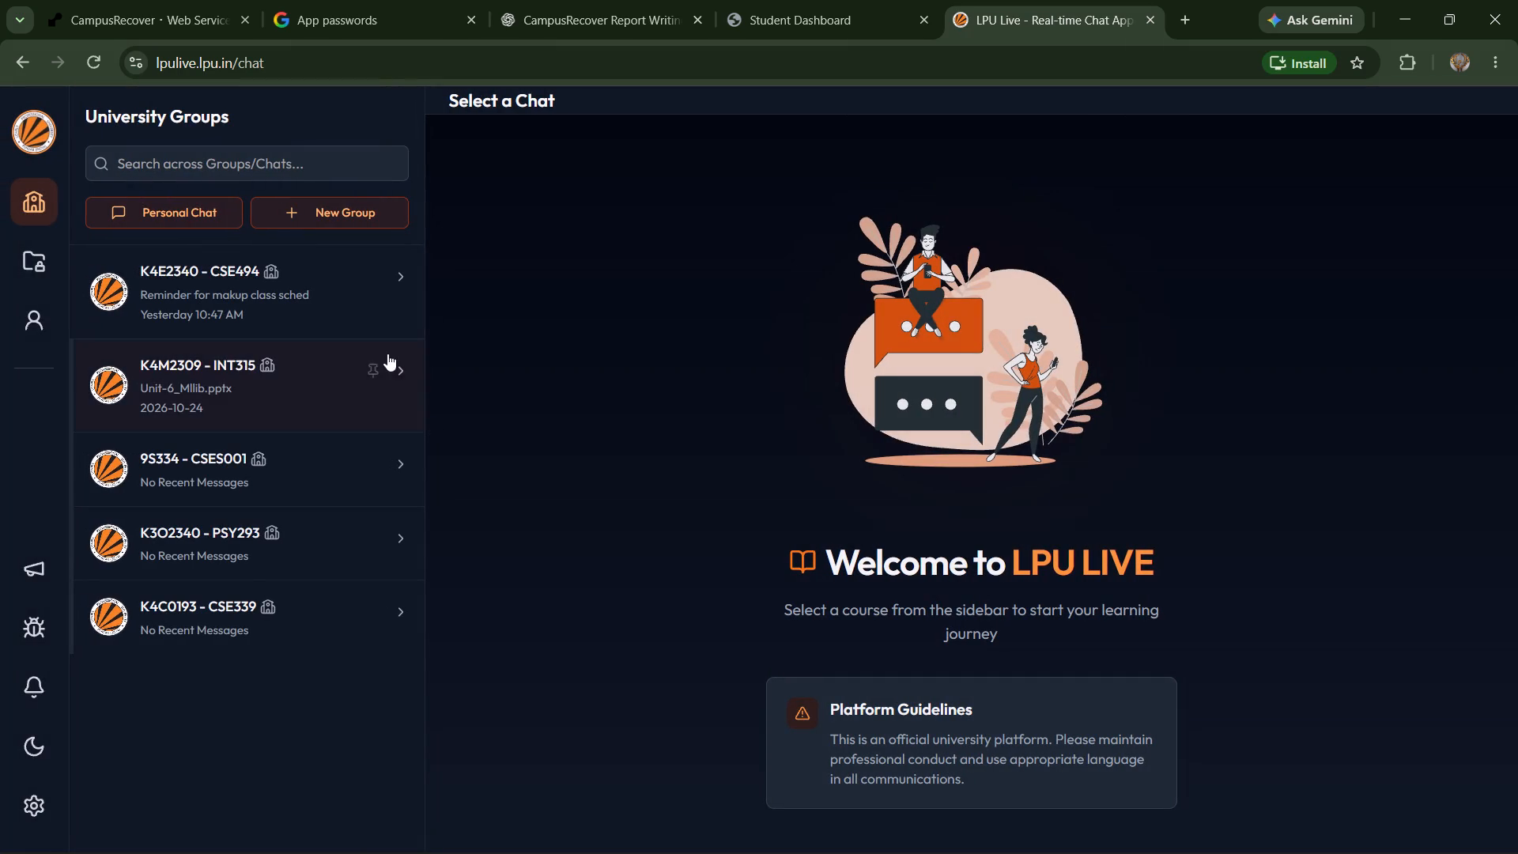
{"action": "left_click", "coordinate": [333, 302]}
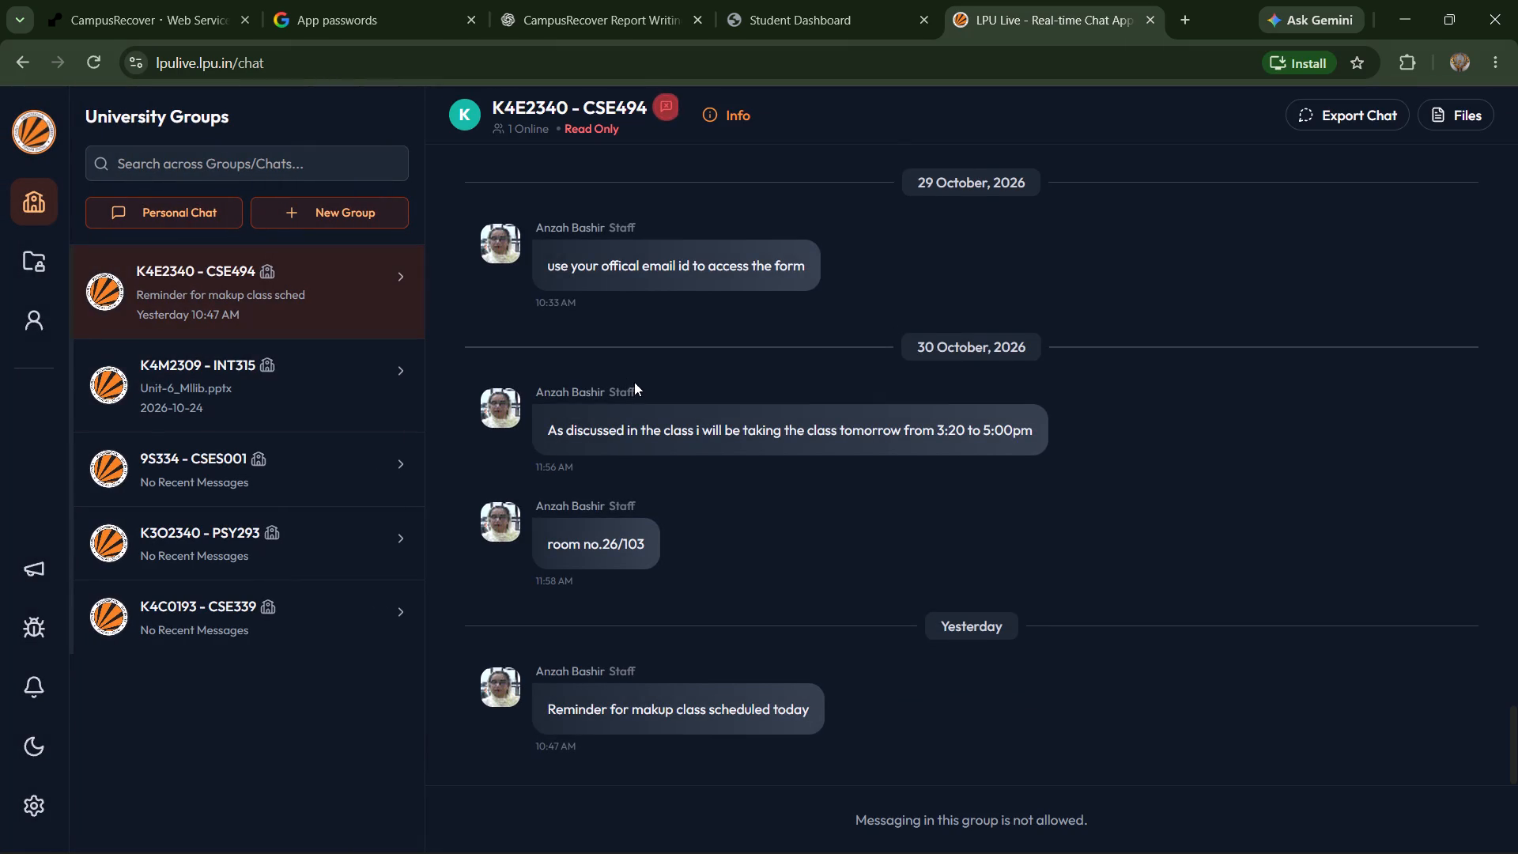
Find the teacher's Project Report Format.pdf message in the CSE494 group chat and download the file.
{"action": "scroll", "coordinate": [773, 463], "scroll_direction": "down", "scroll_amount": 1}
{"action": "scroll", "coordinate": [773, 463], "scroll_direction": "up", "scroll_amount": 1}
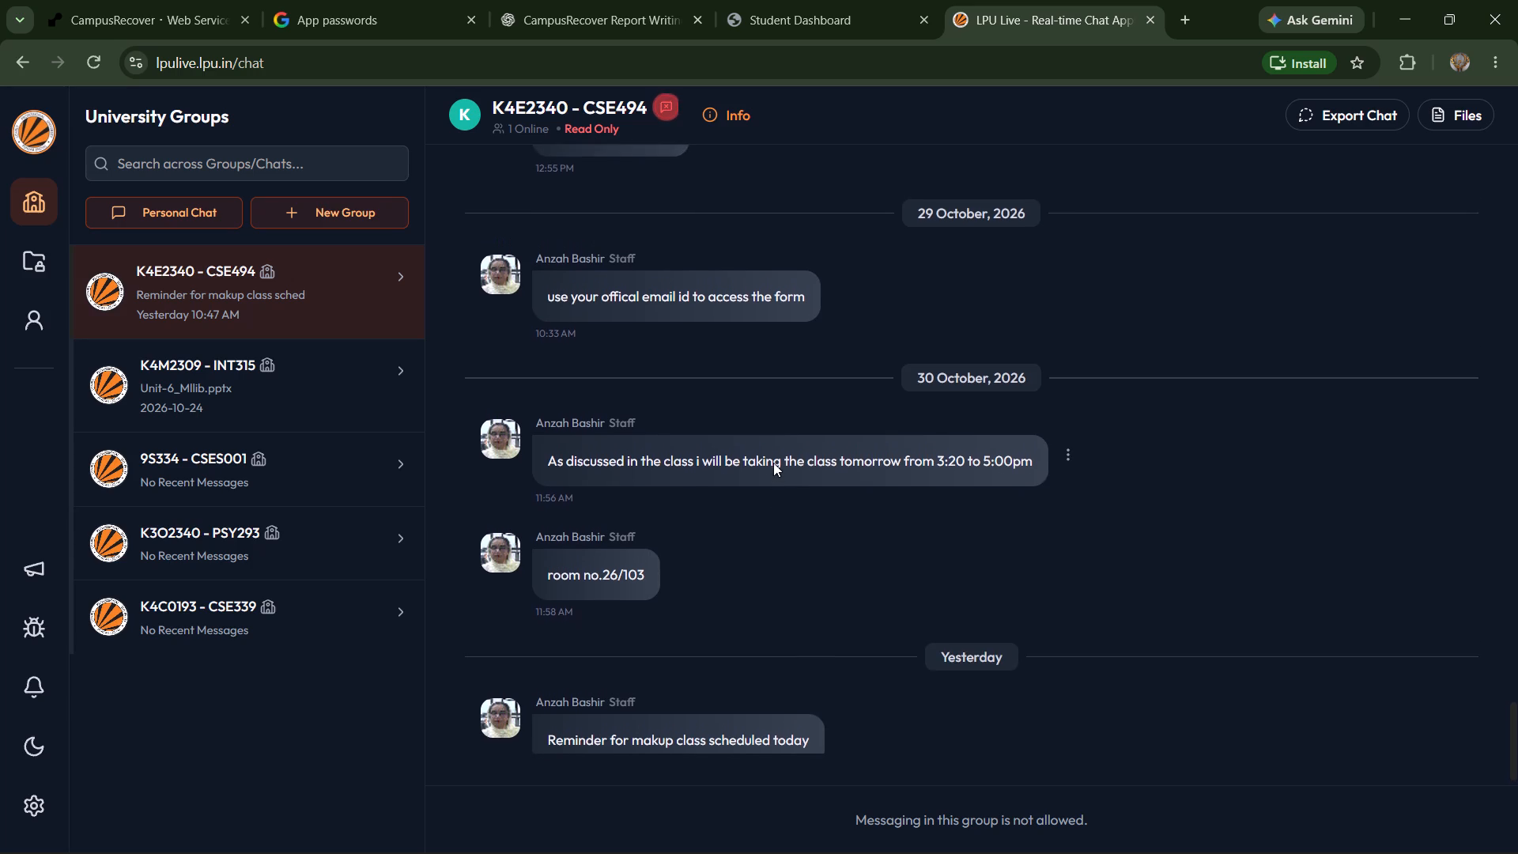
{"action": "scroll", "coordinate": [773, 463], "scroll_direction": "up", "scroll_amount": 3}
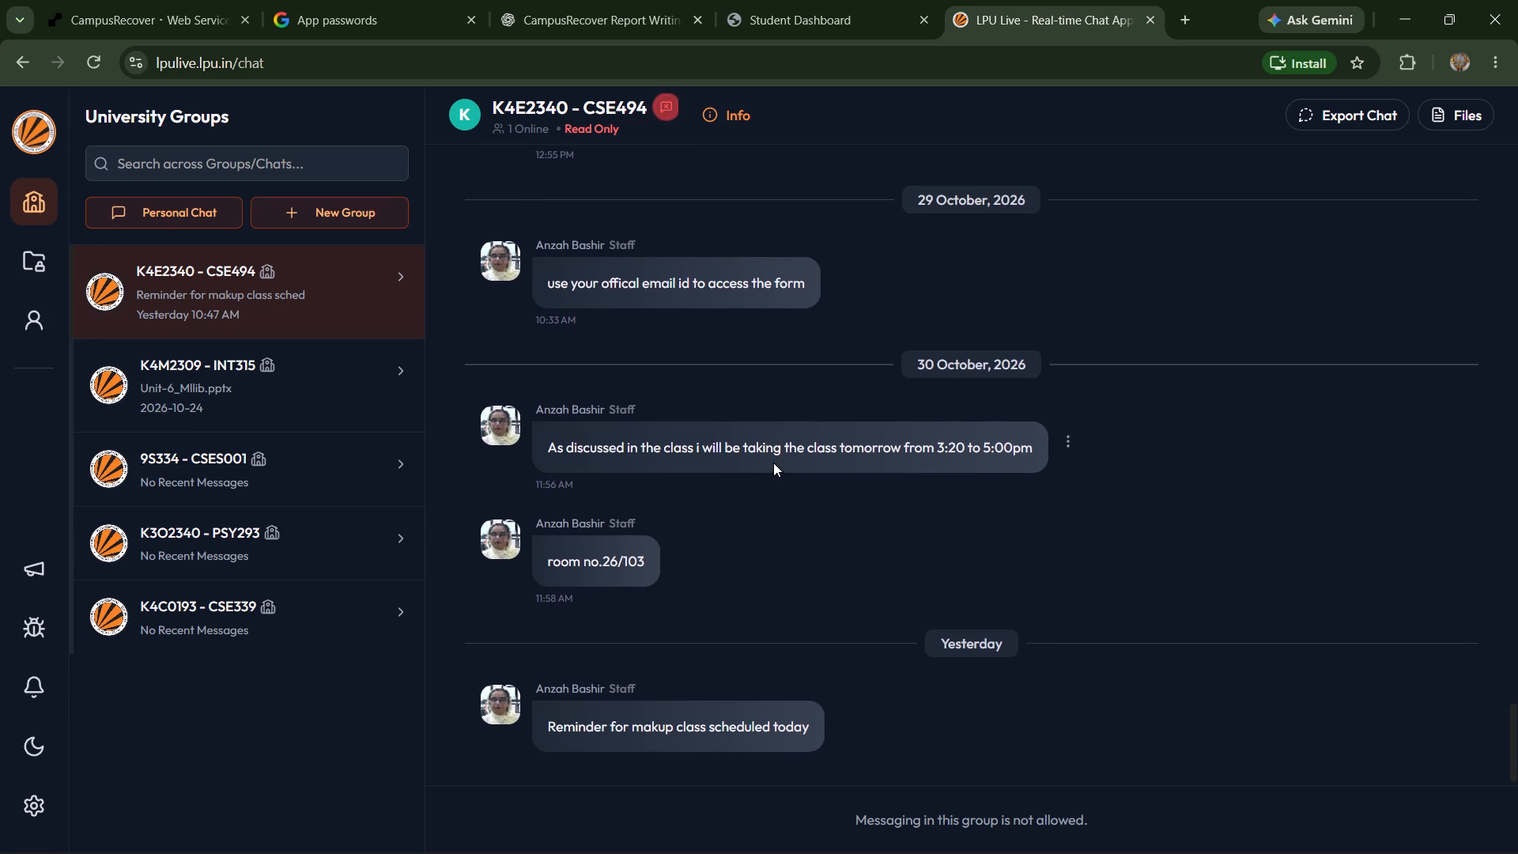
{"action": "scroll", "coordinate": [773, 463], "scroll_direction": "up", "scroll_amount": 3}
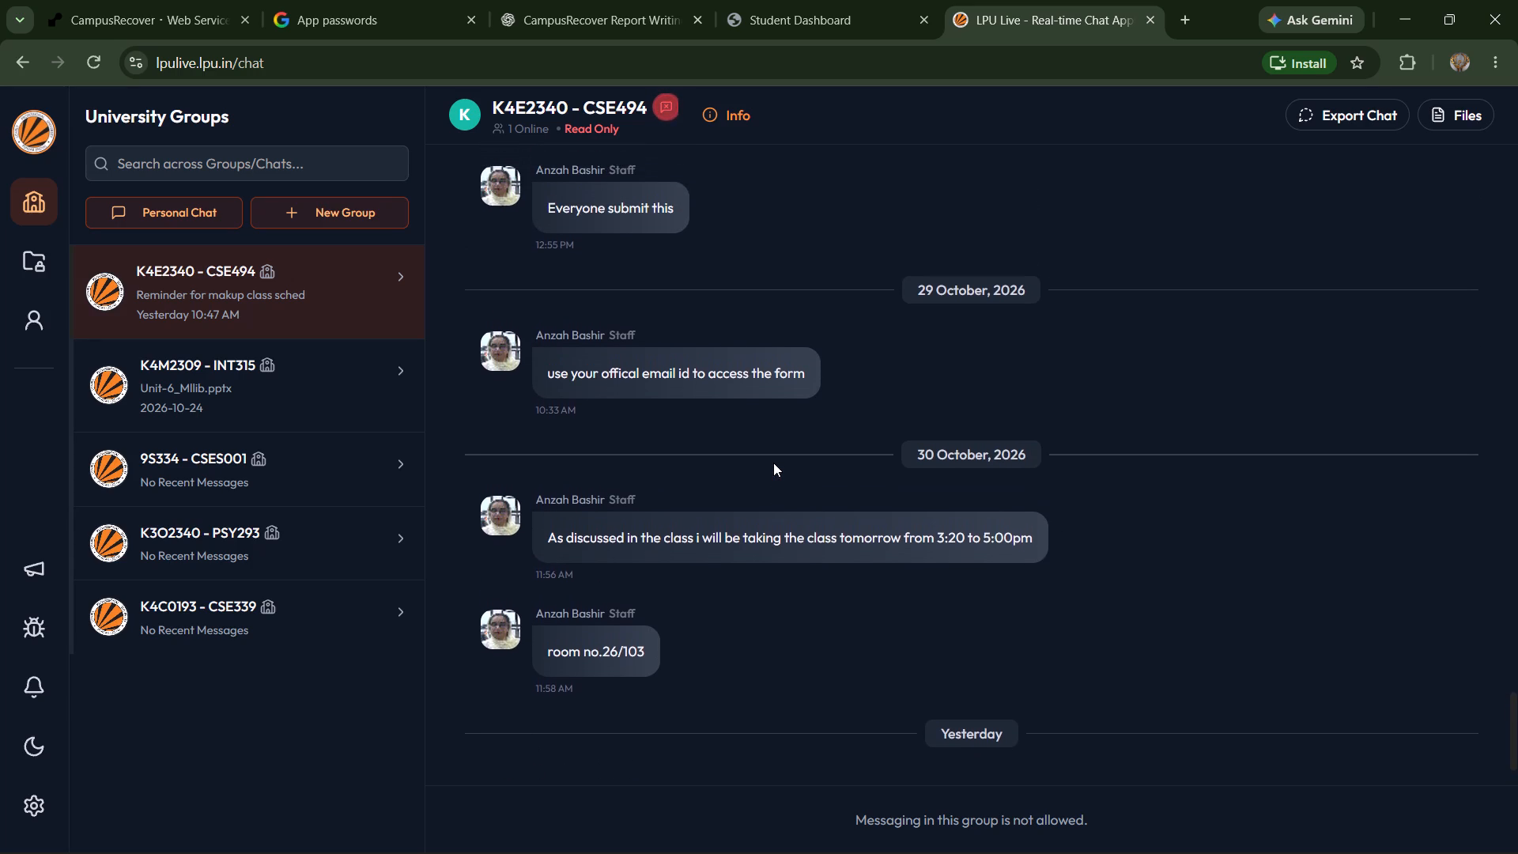
{"action": "scroll", "coordinate": [773, 463], "scroll_direction": "up", "scroll_amount": 3}
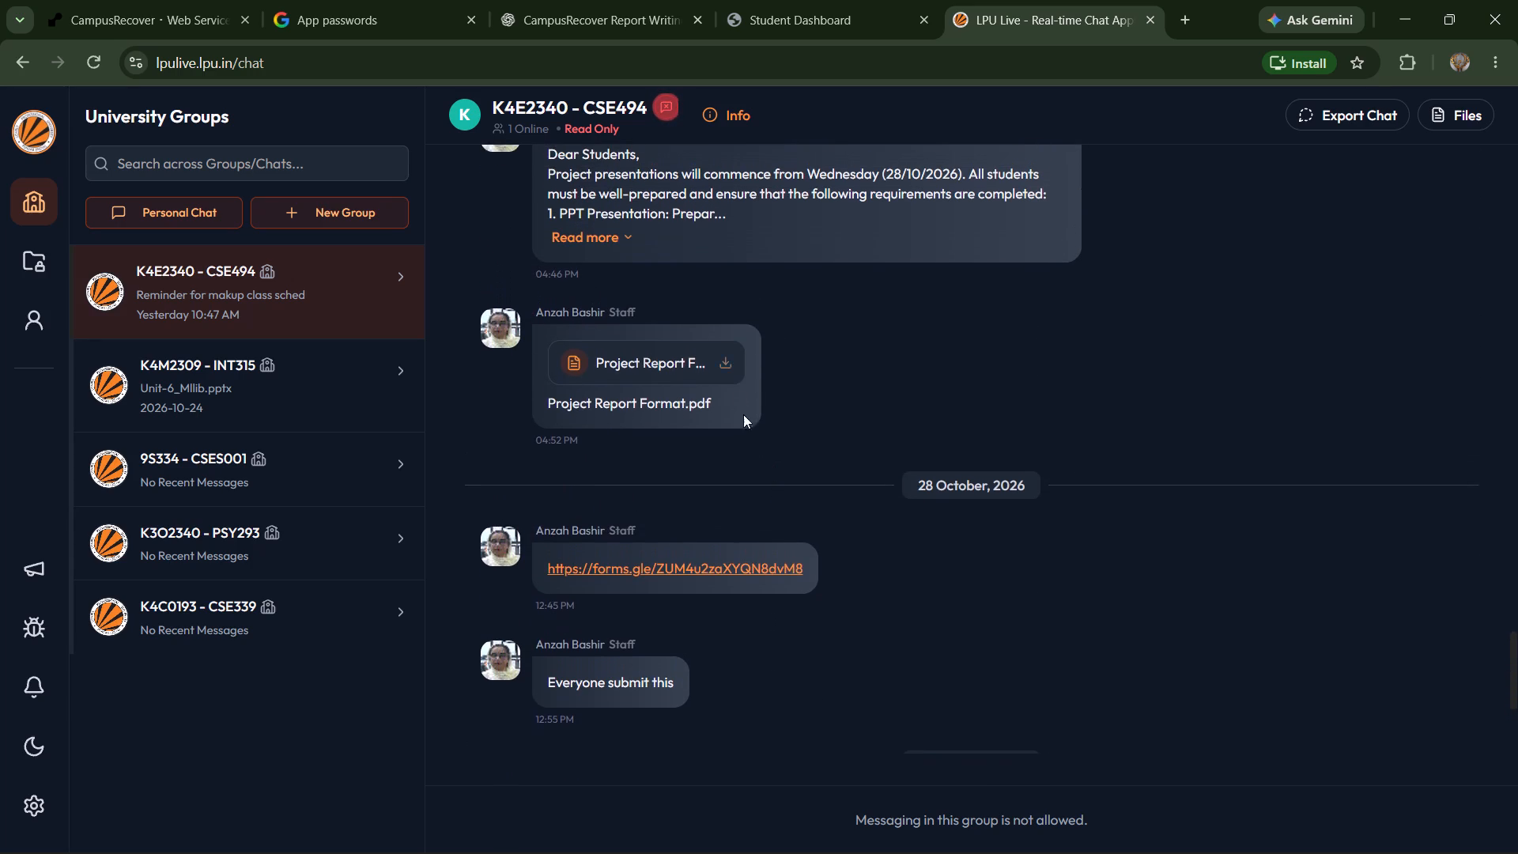
{"action": "left_click", "coordinate": [725, 365]}
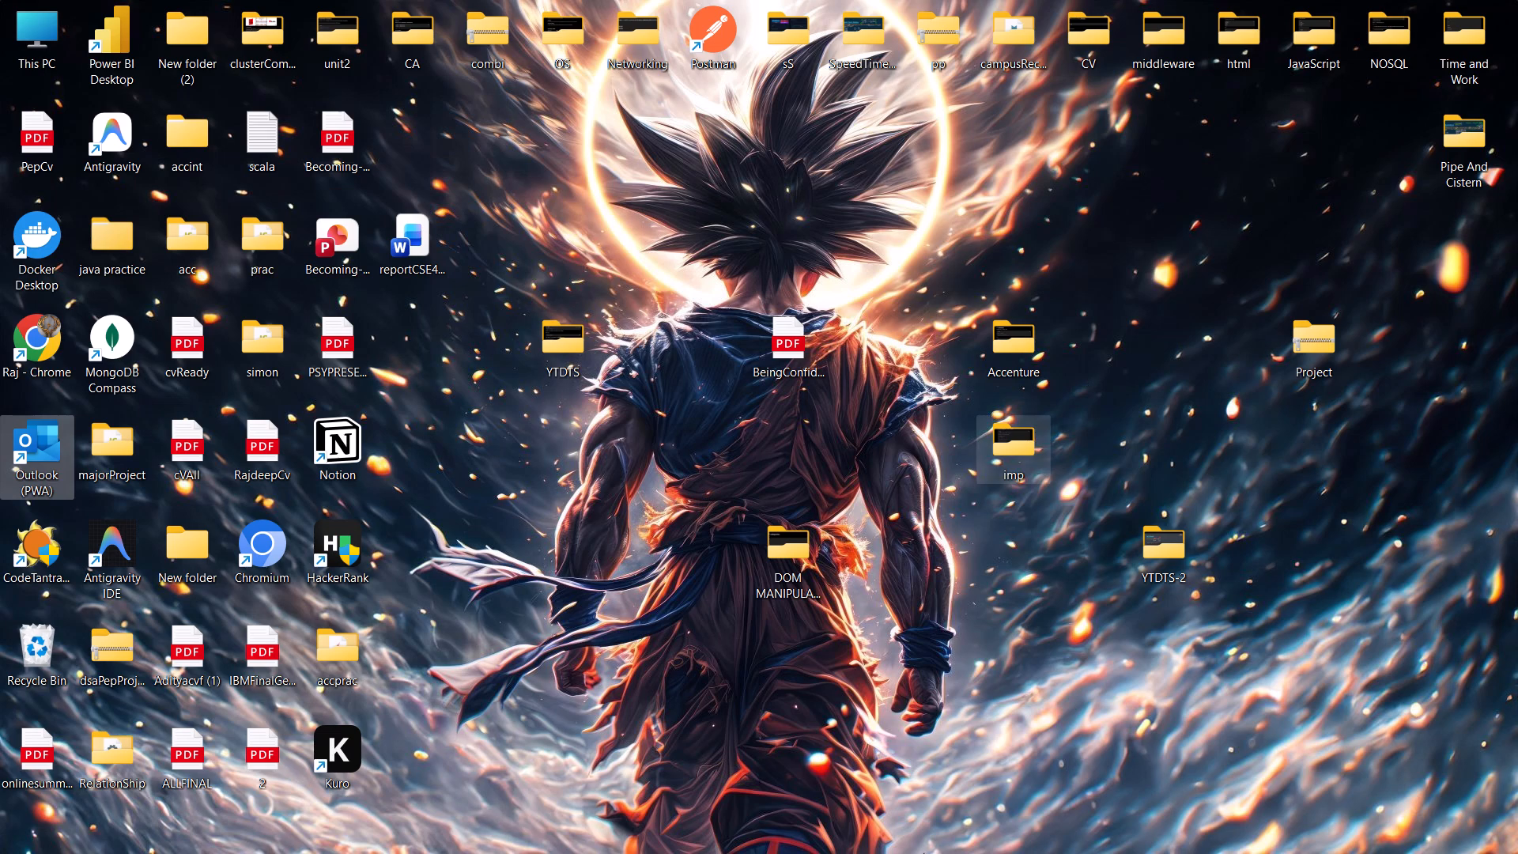
Return to the report in Word, save it again and close the document.
{"action": "left_click_drag", "start_coordinate": [942, 853], "coordinate": [920, 813]}
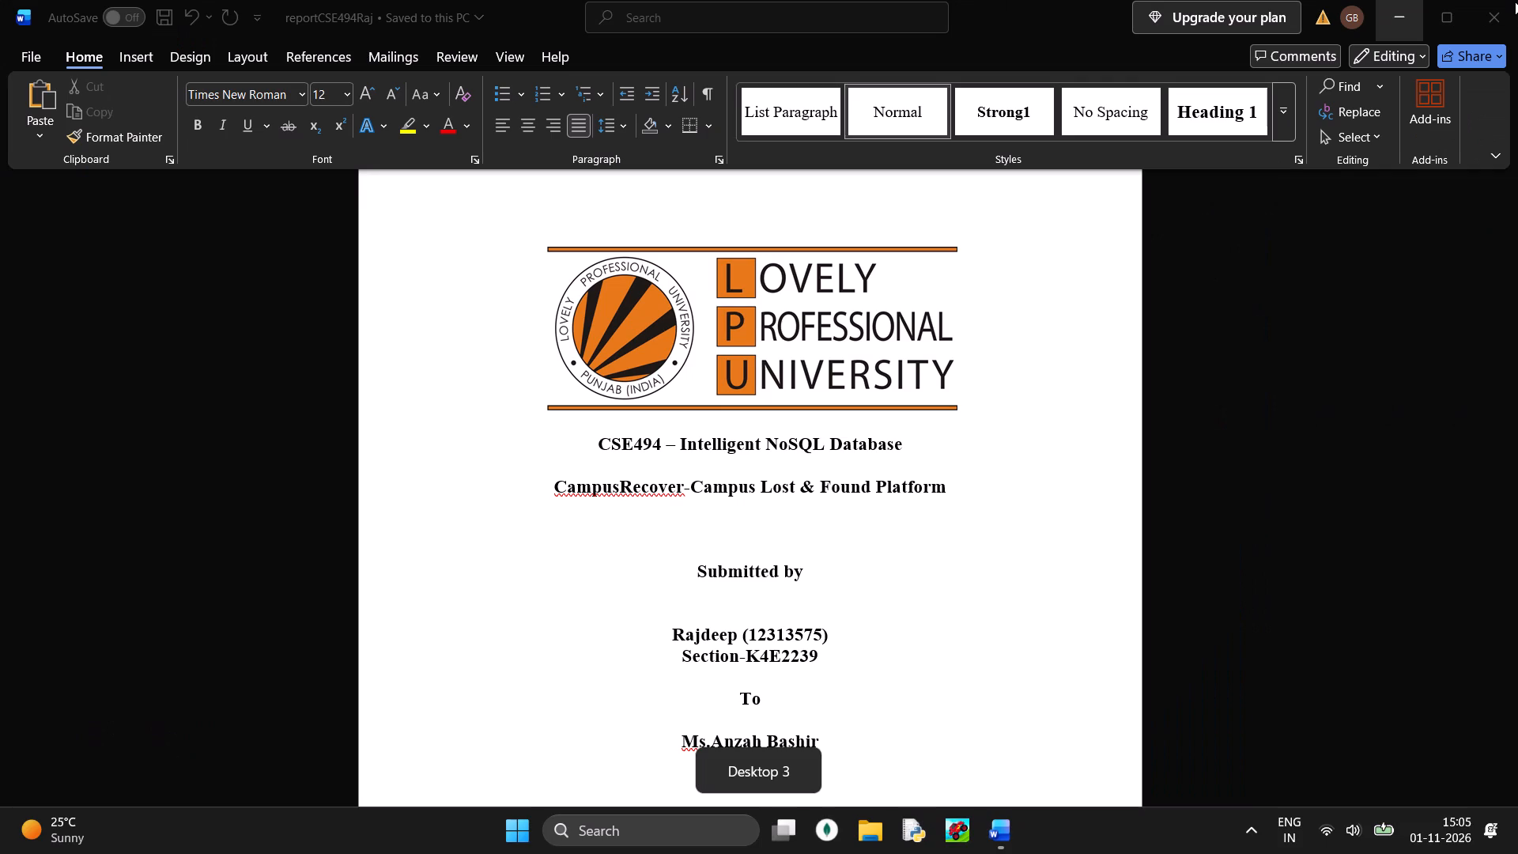
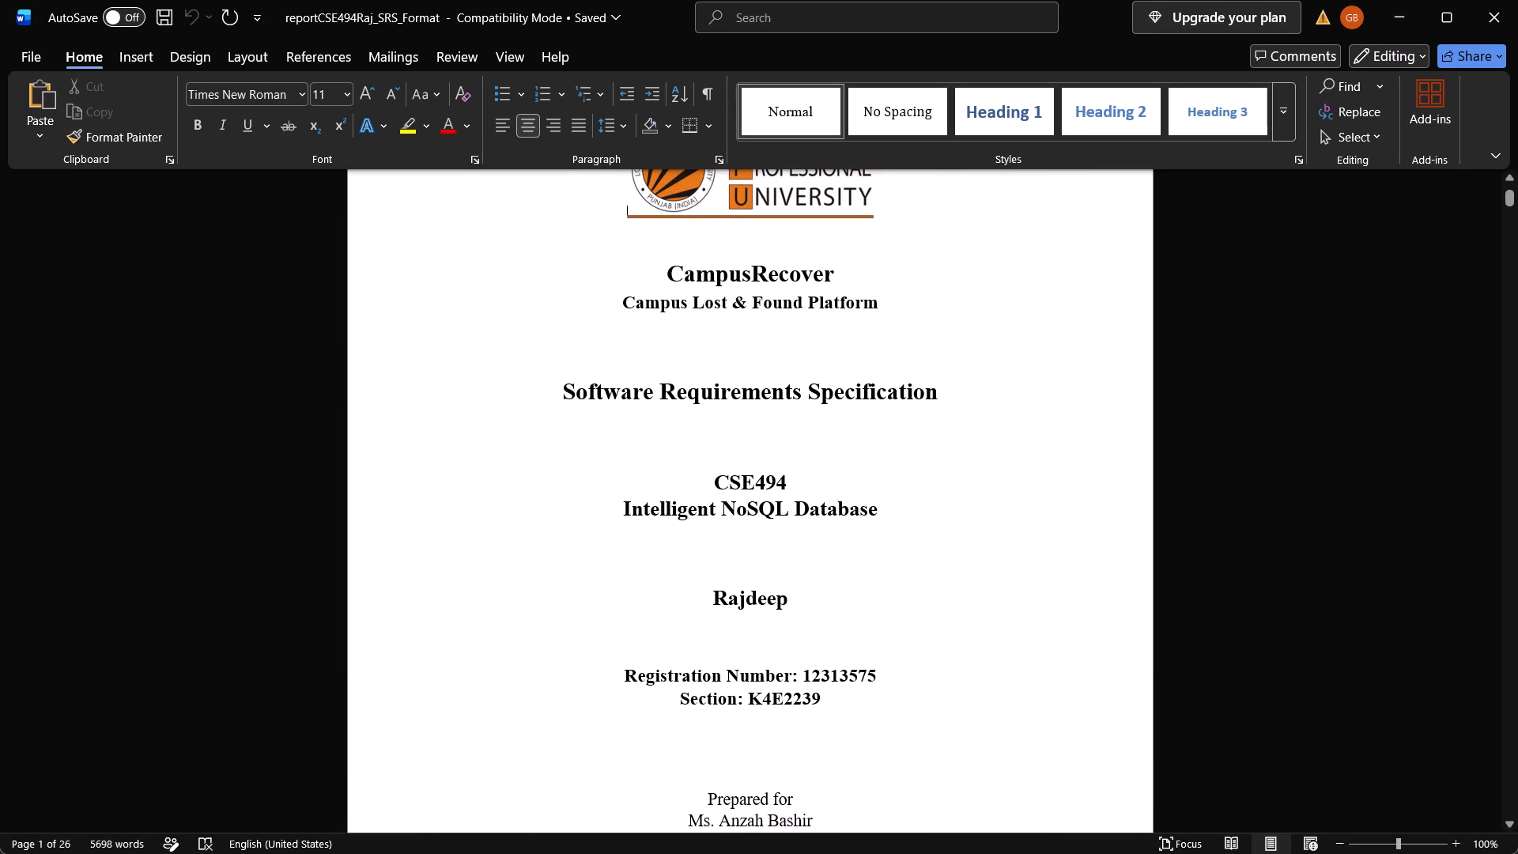
Examine the downloaded Word report from the cover page through the General Description, interface figures and functional requirements.
{"action": "scroll", "coordinate": [824, 609], "scroll_direction": "down", "scroll_amount": 1}
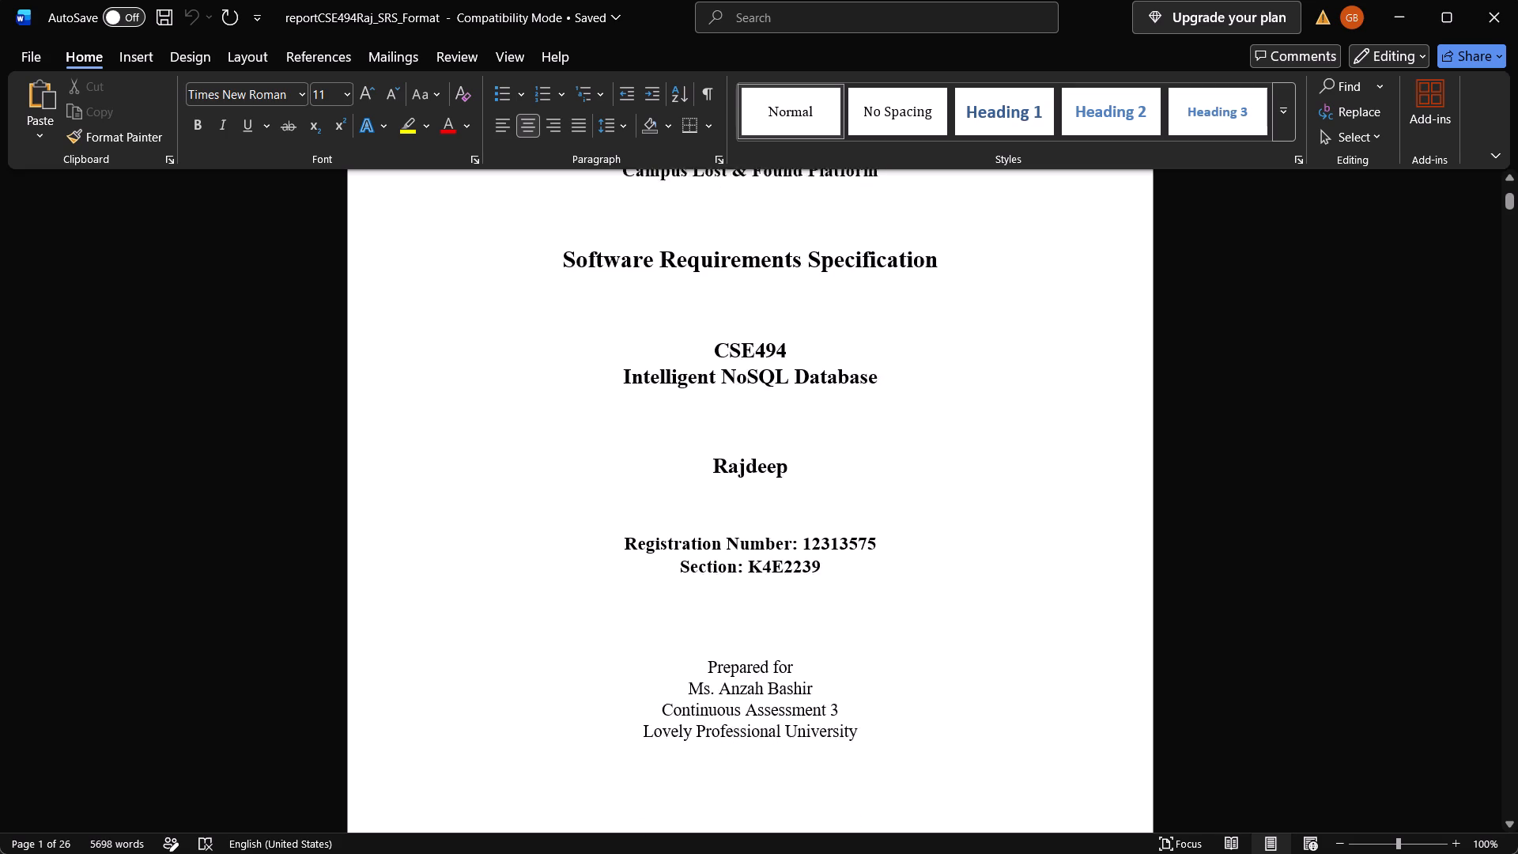
{"action": "scroll", "coordinate": [824, 609], "scroll_direction": "down", "scroll_amount": 2}
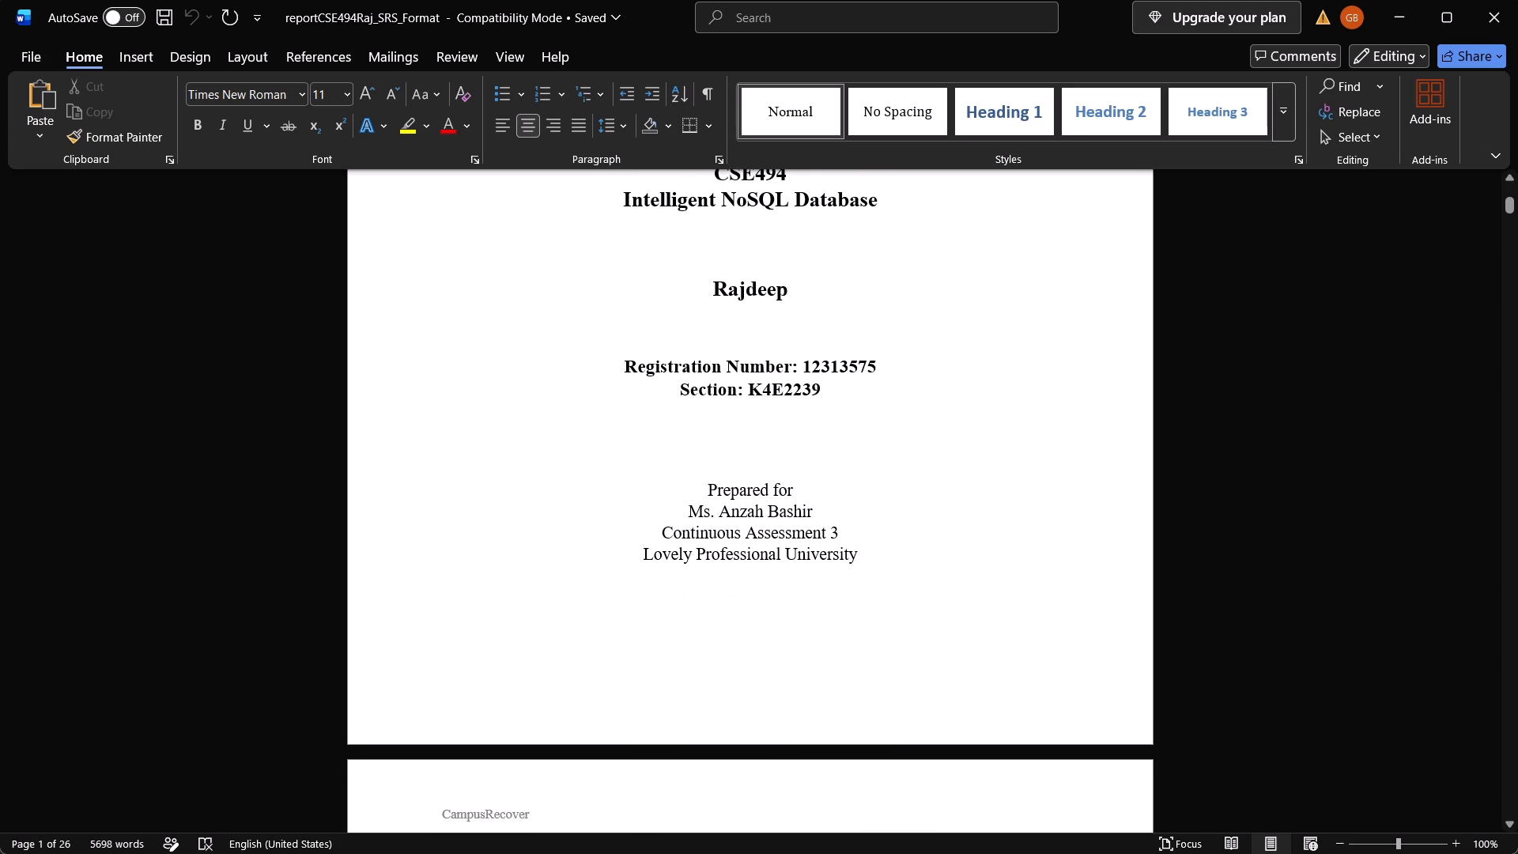
{"action": "scroll", "coordinate": [824, 609], "scroll_direction": "down", "scroll_amount": 2}
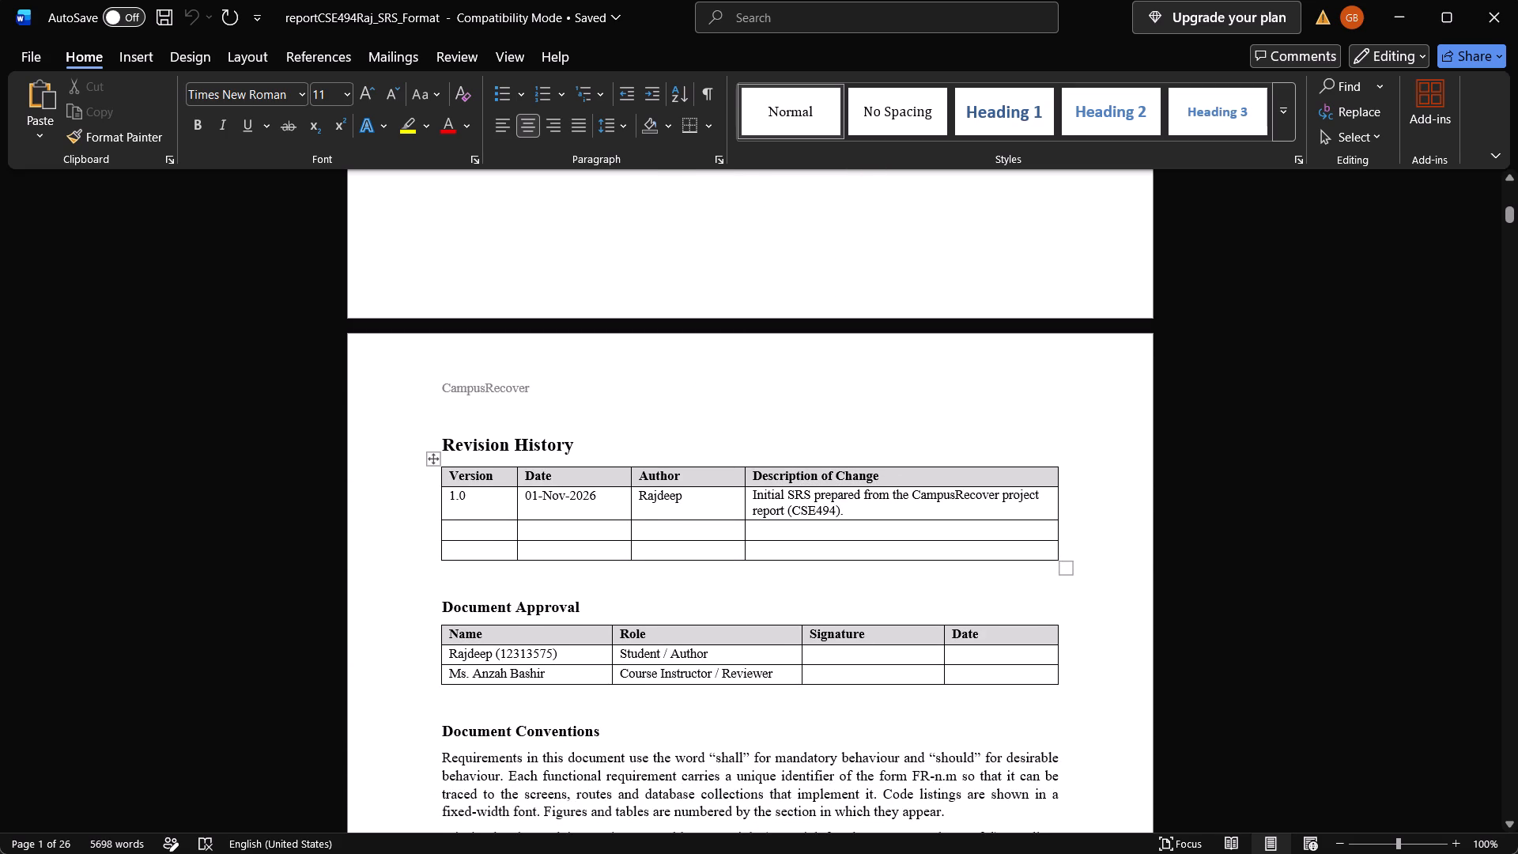
{"action": "scroll", "coordinate": [793, 584], "scroll_direction": "down", "scroll_amount": 1}
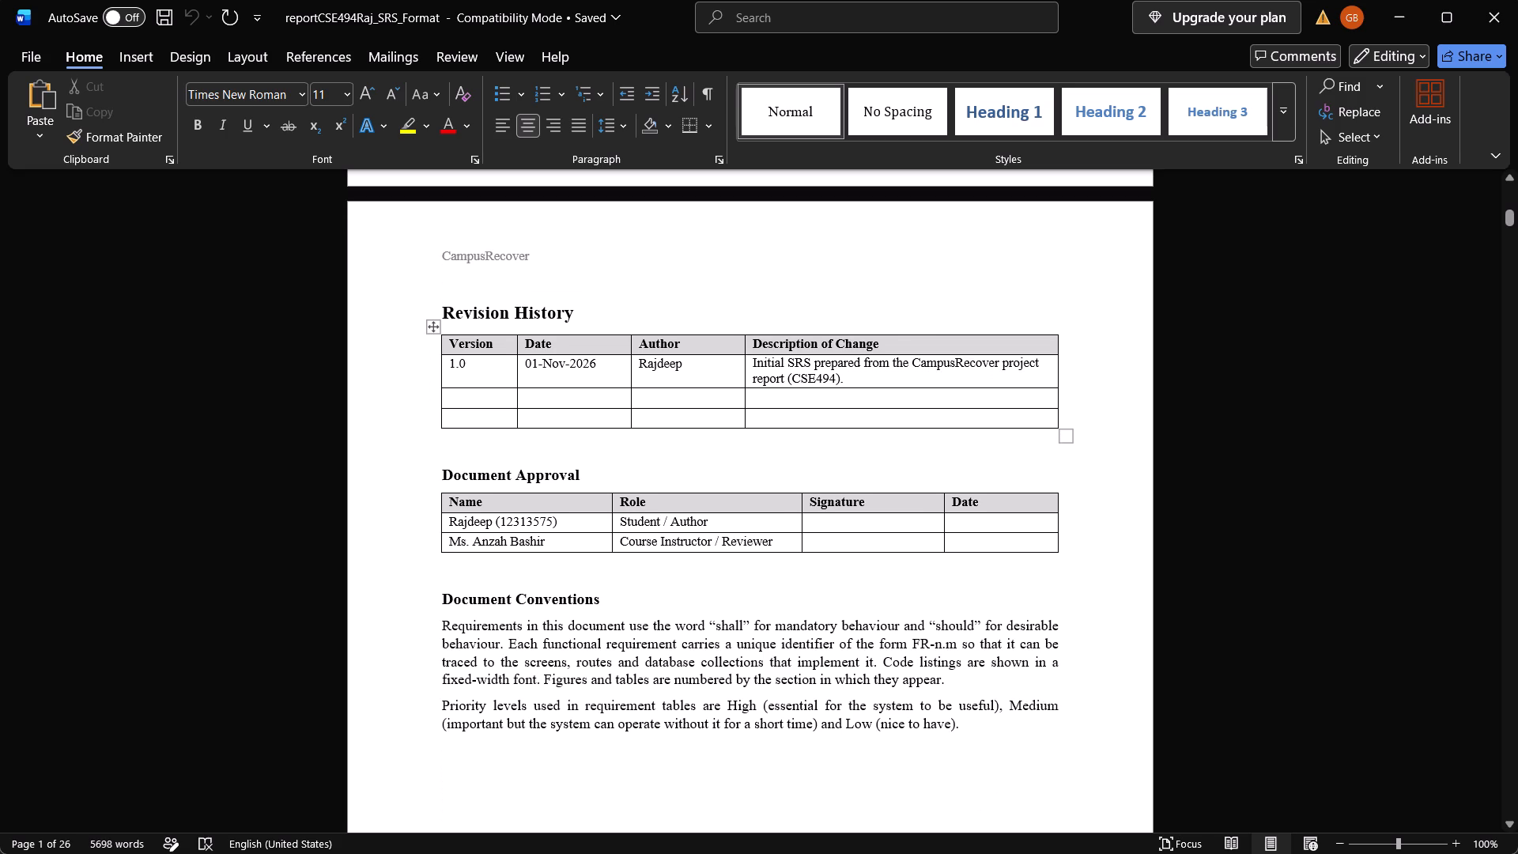
{"action": "scroll", "coordinate": [793, 584], "scroll_direction": "down", "scroll_amount": 1}
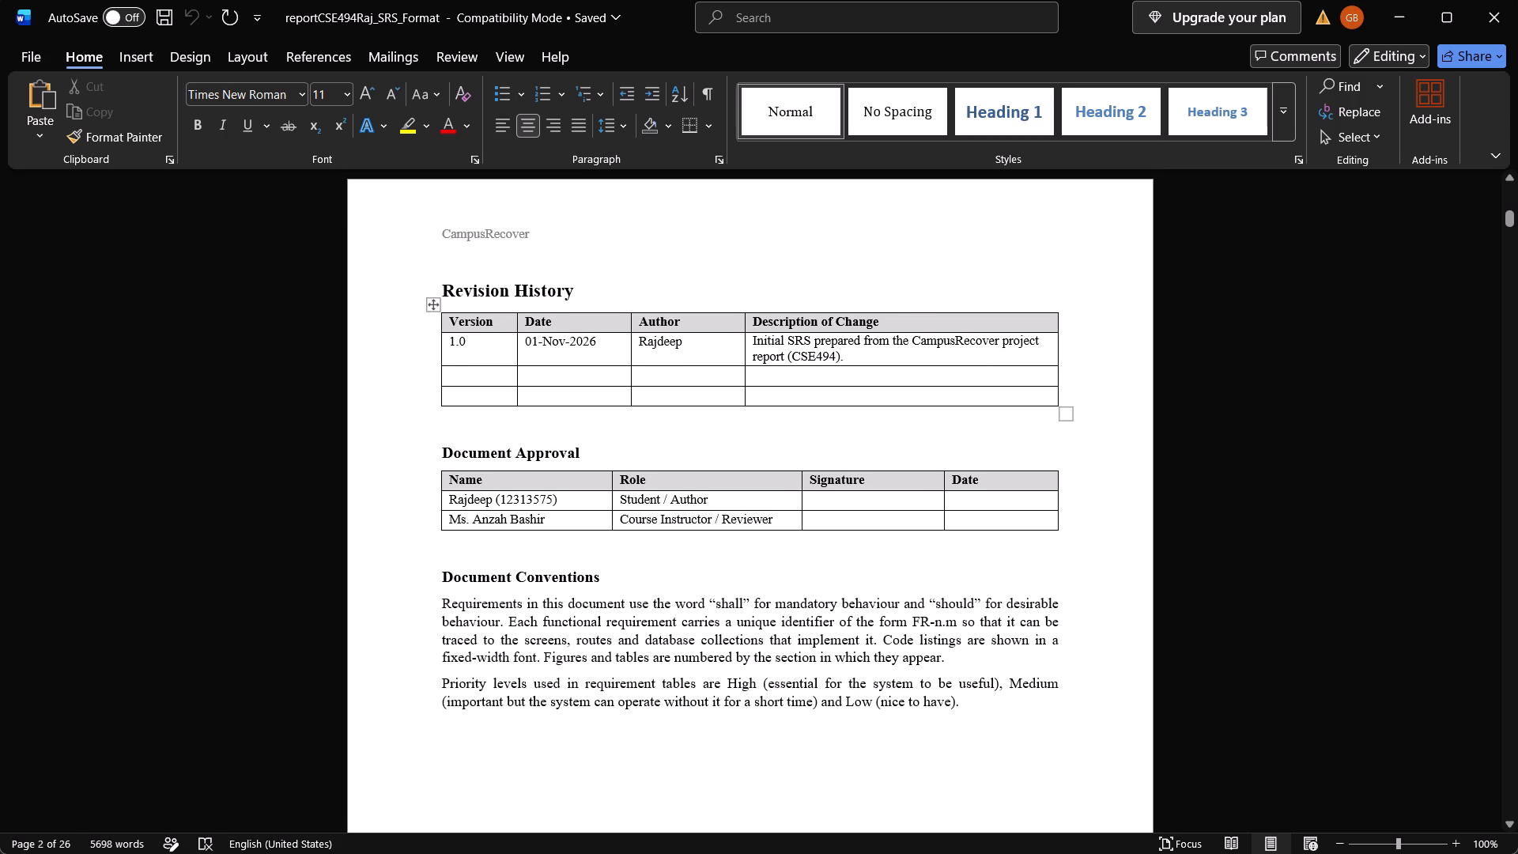
{"action": "scroll", "coordinate": [793, 584], "scroll_direction": "down", "scroll_amount": 3}
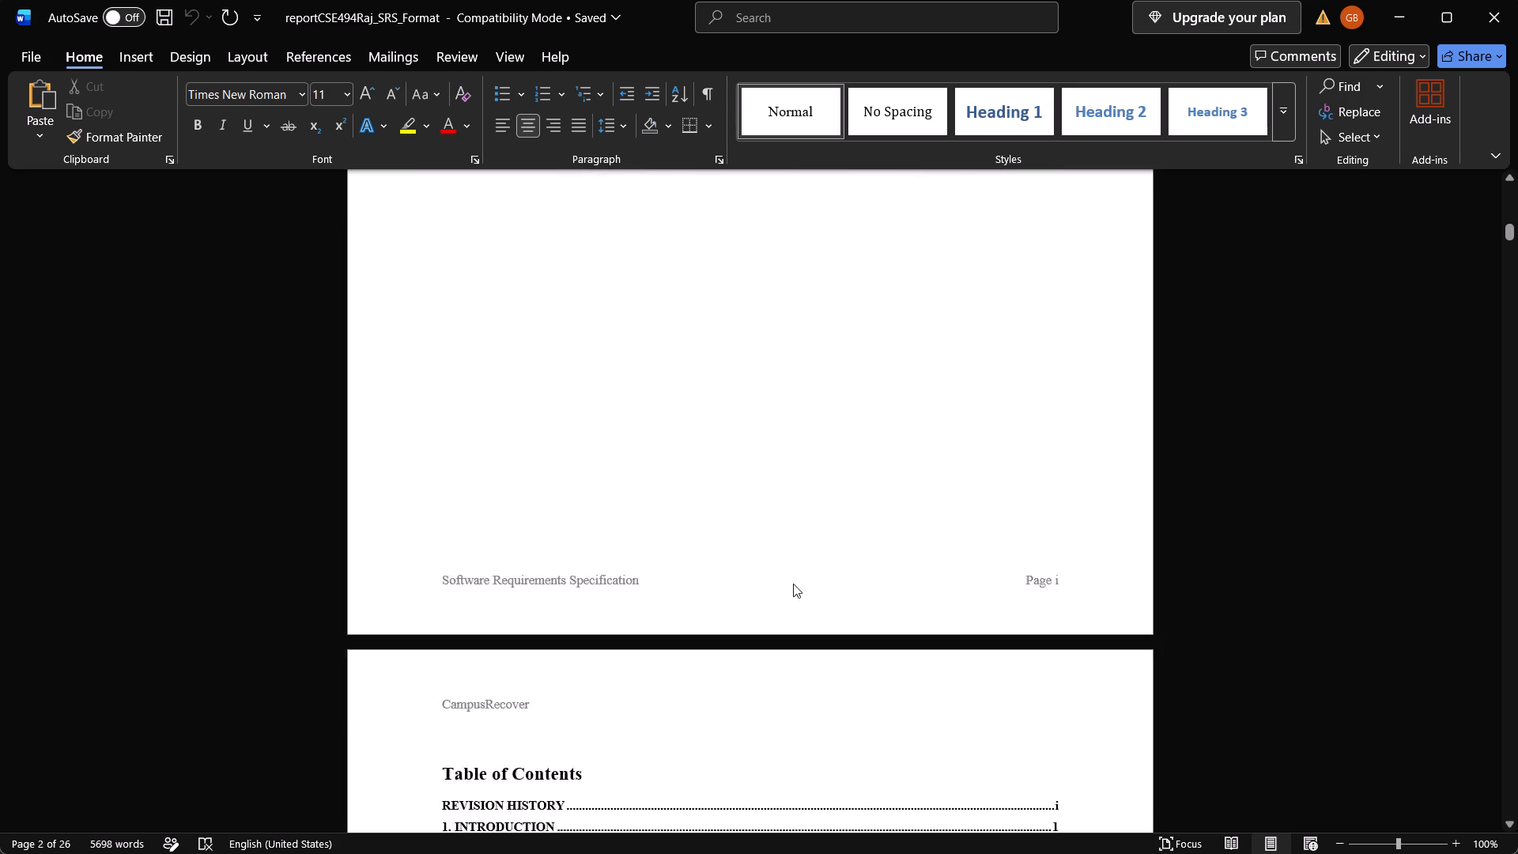
{"action": "scroll", "coordinate": [793, 584], "scroll_direction": "down", "scroll_amount": 3}
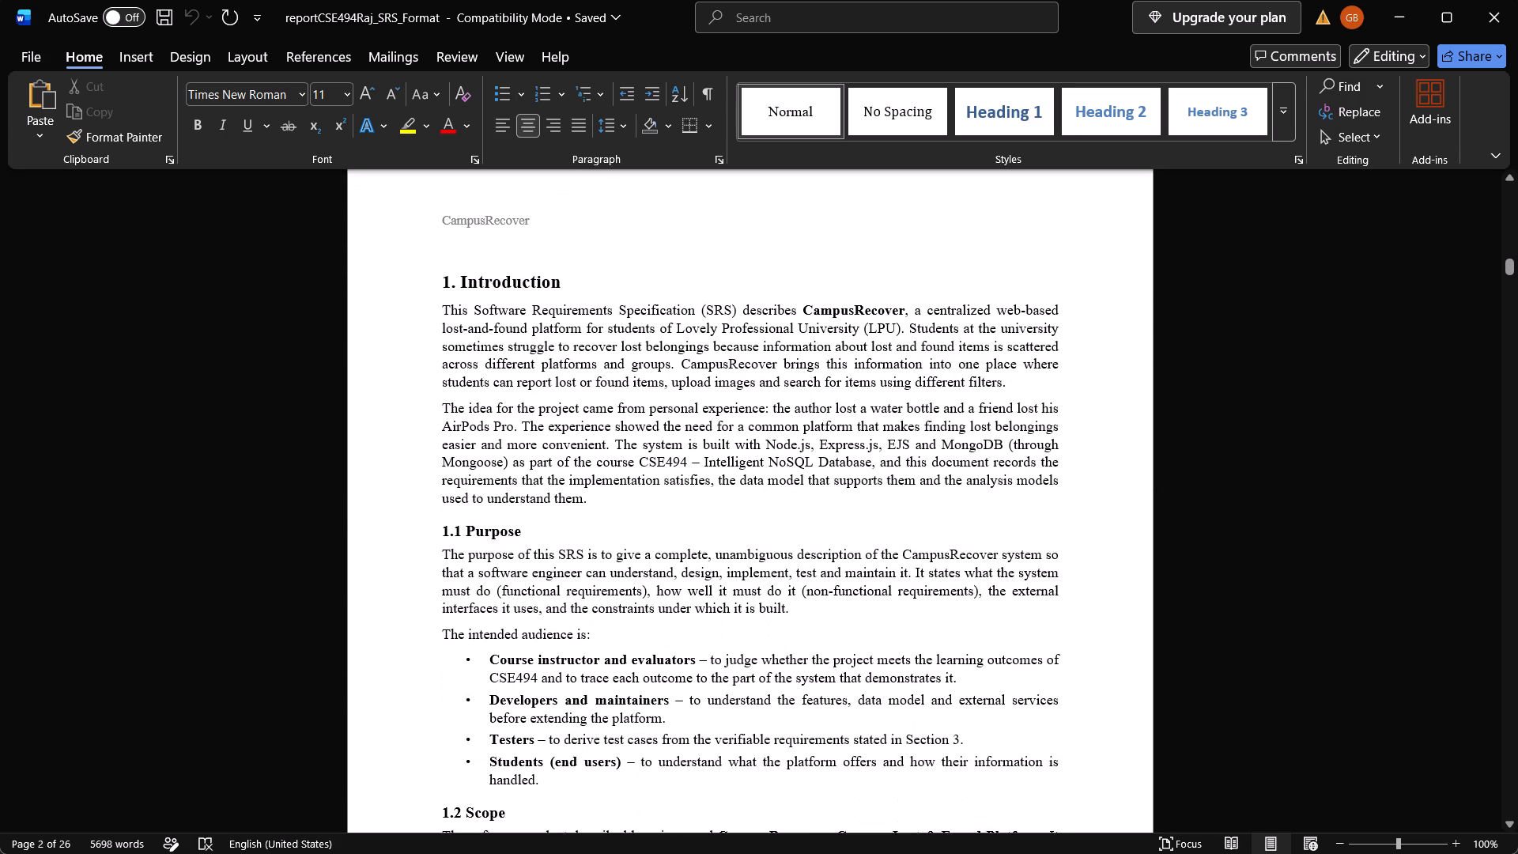
{"action": "scroll", "coordinate": [793, 584], "scroll_direction": "down", "scroll_amount": 1}
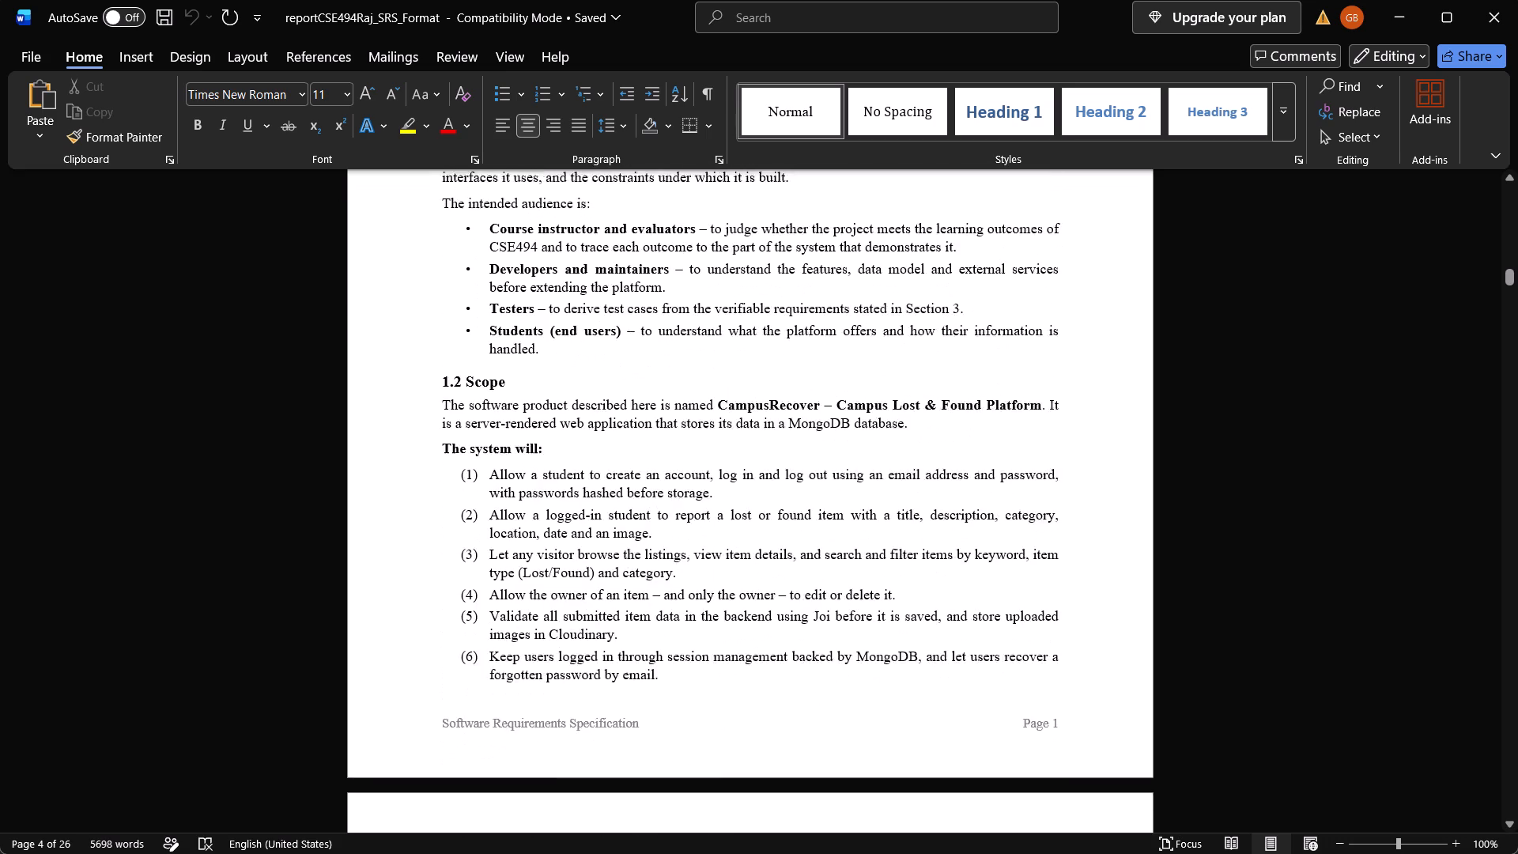
{"action": "scroll", "coordinate": [793, 584], "scroll_direction": "down", "scroll_amount": 4}
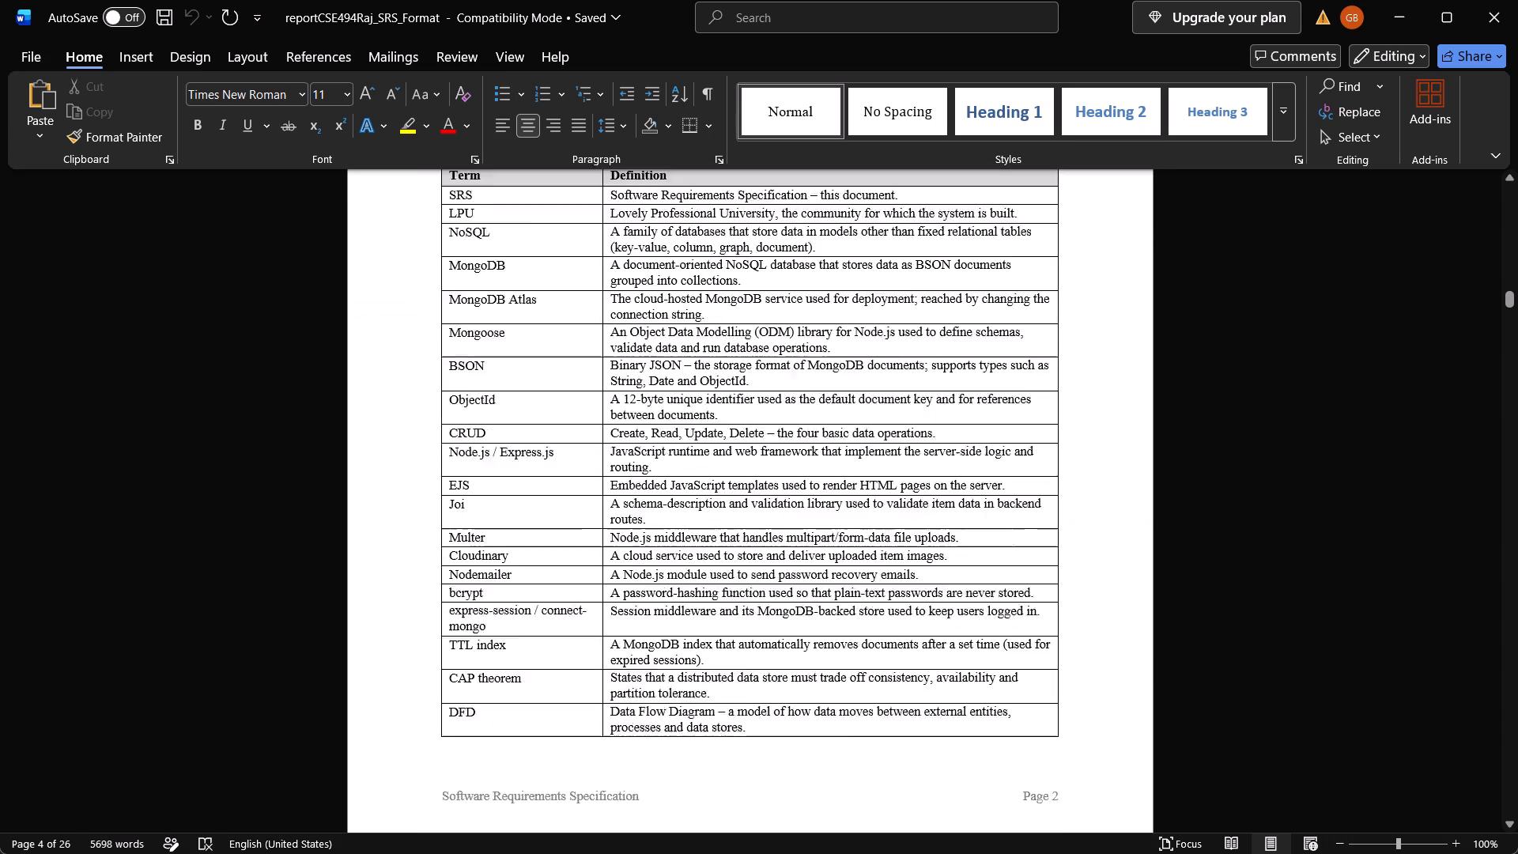
{"action": "scroll", "coordinate": [793, 584], "scroll_direction": "down", "scroll_amount": 3}
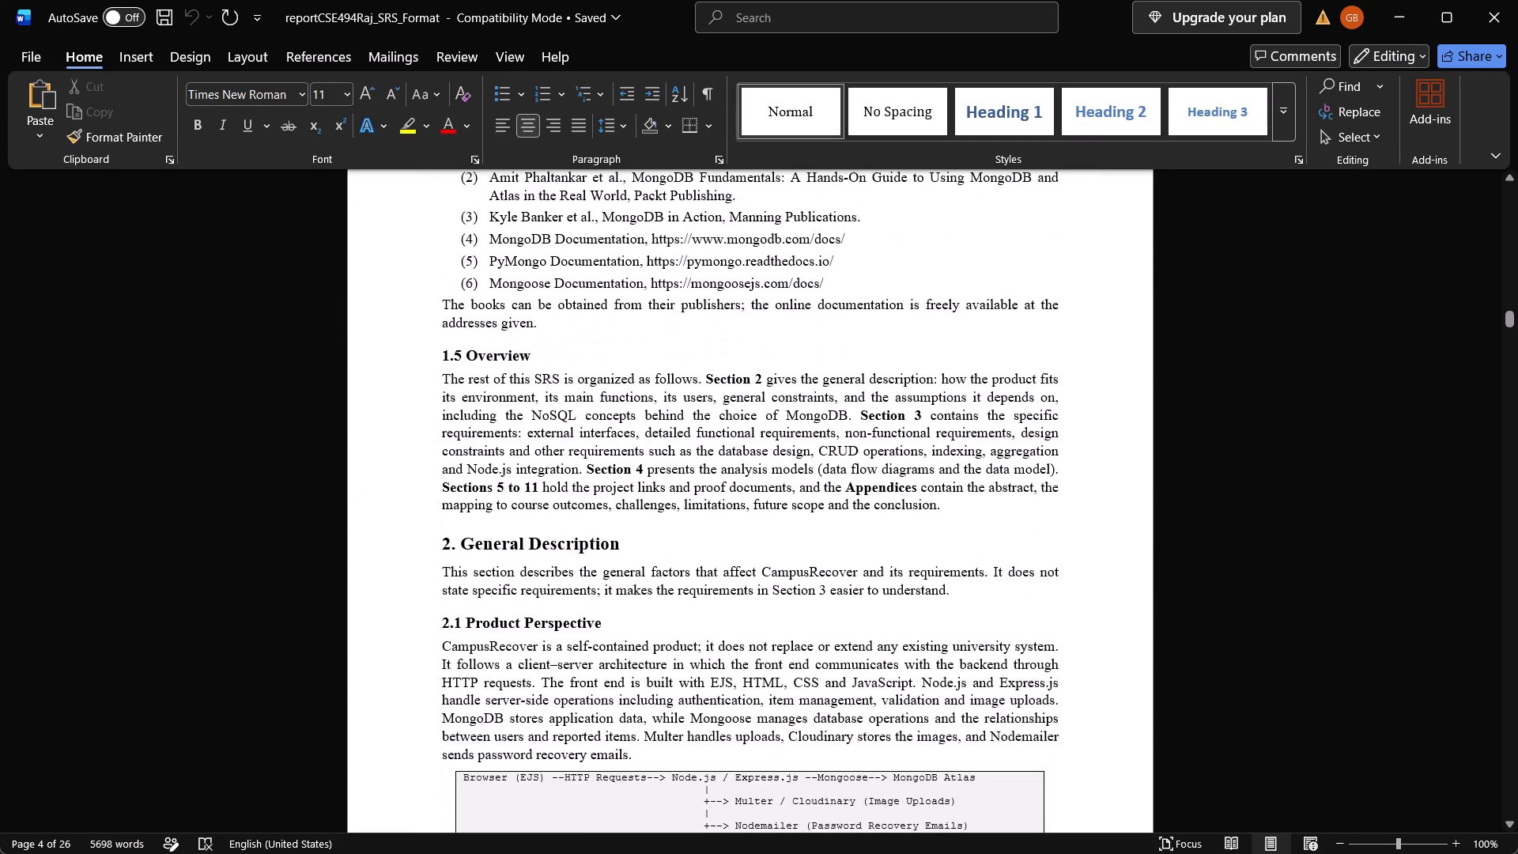
{"action": "scroll", "coordinate": [793, 584], "scroll_direction": "down", "scroll_amount": 2}
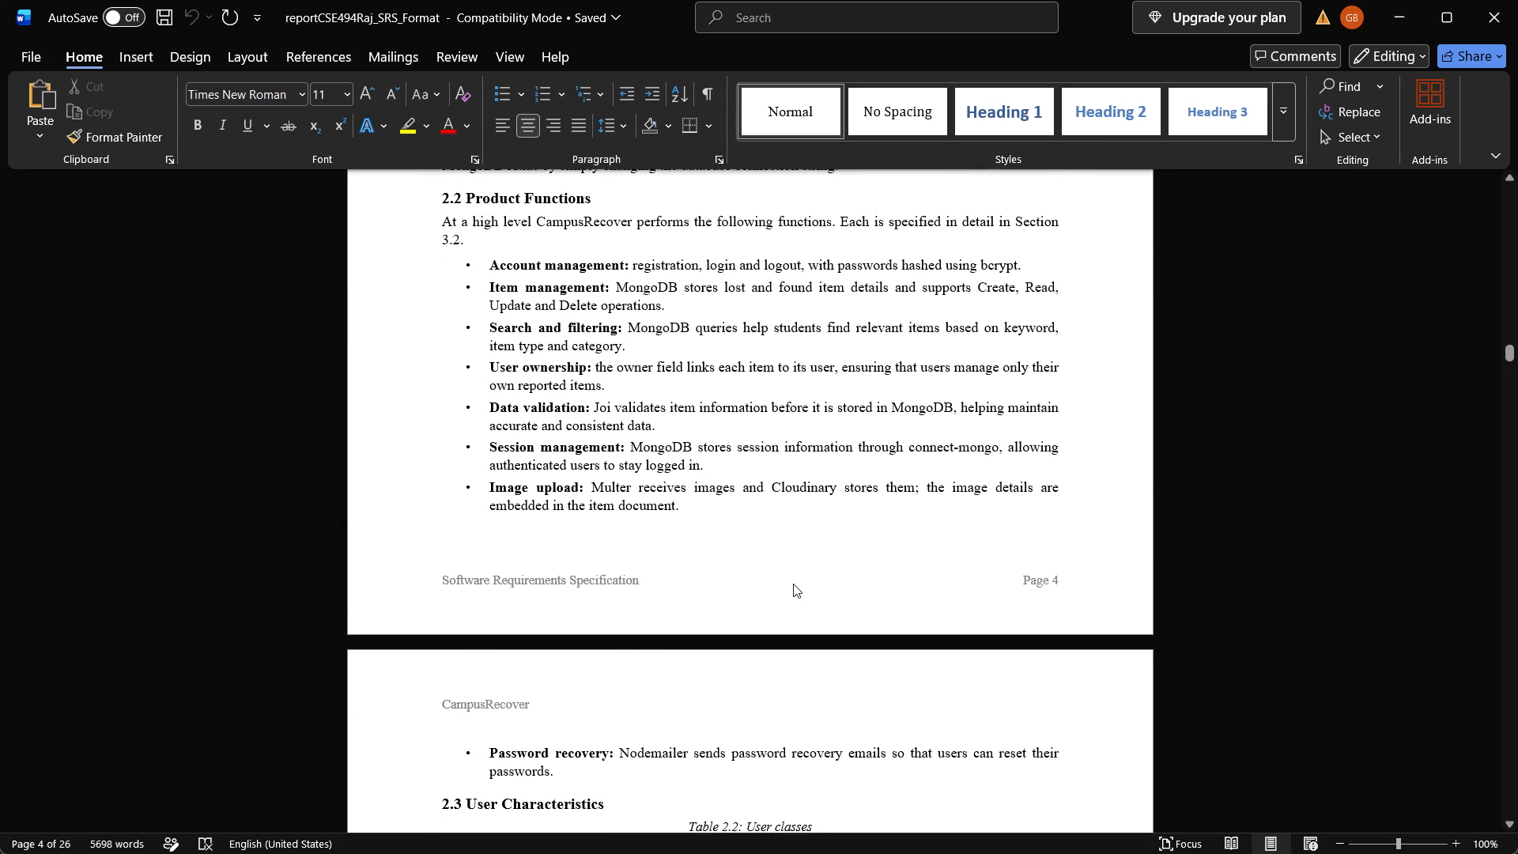
{"action": "scroll", "coordinate": [793, 584], "scroll_direction": "down", "scroll_amount": 4}
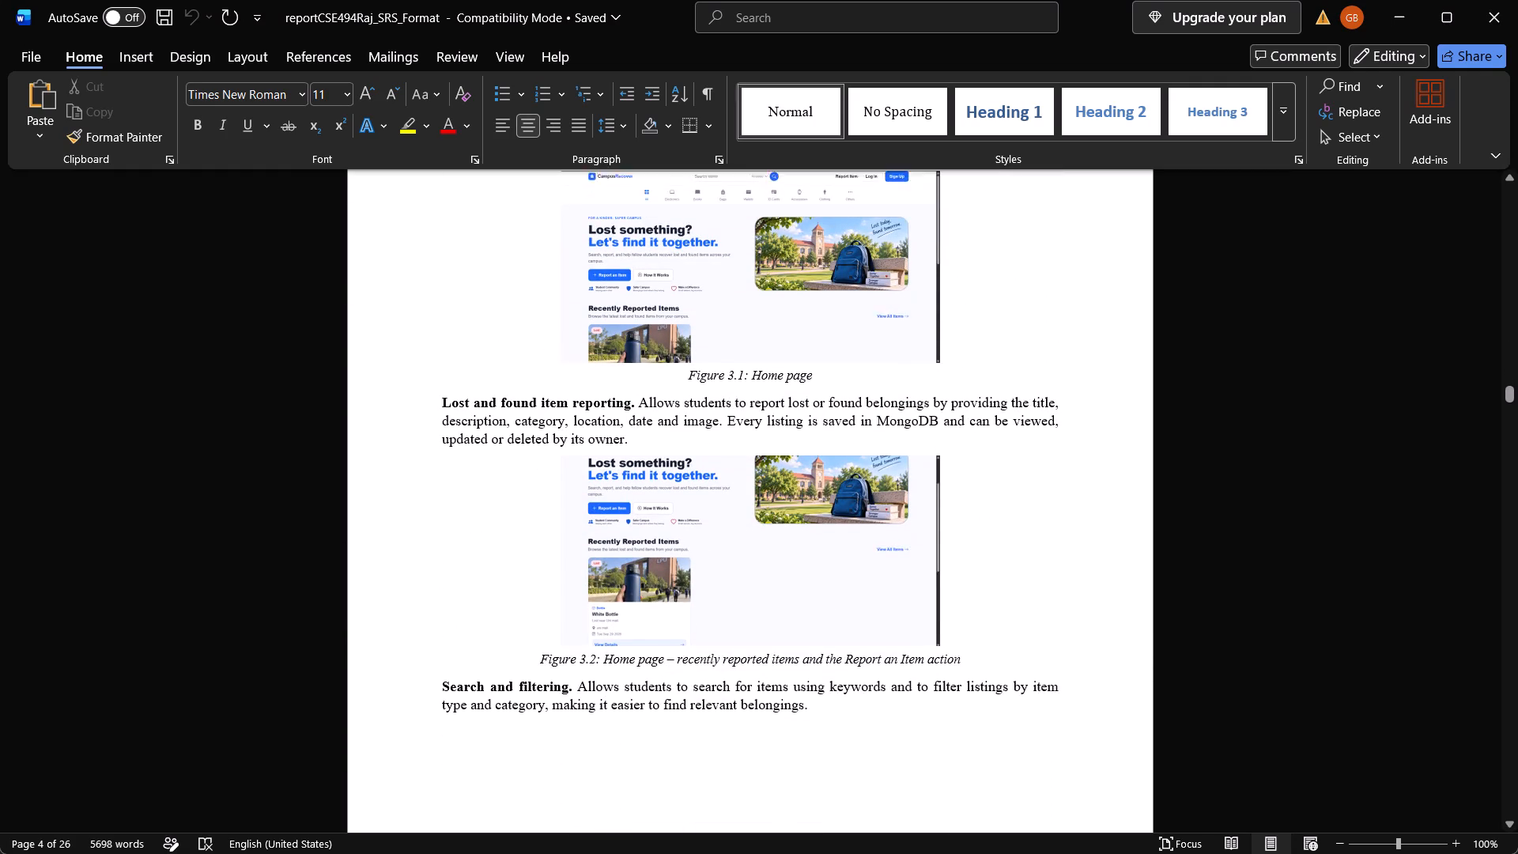
{"action": "scroll", "coordinate": [793, 584], "scroll_direction": "down", "scroll_amount": 3}
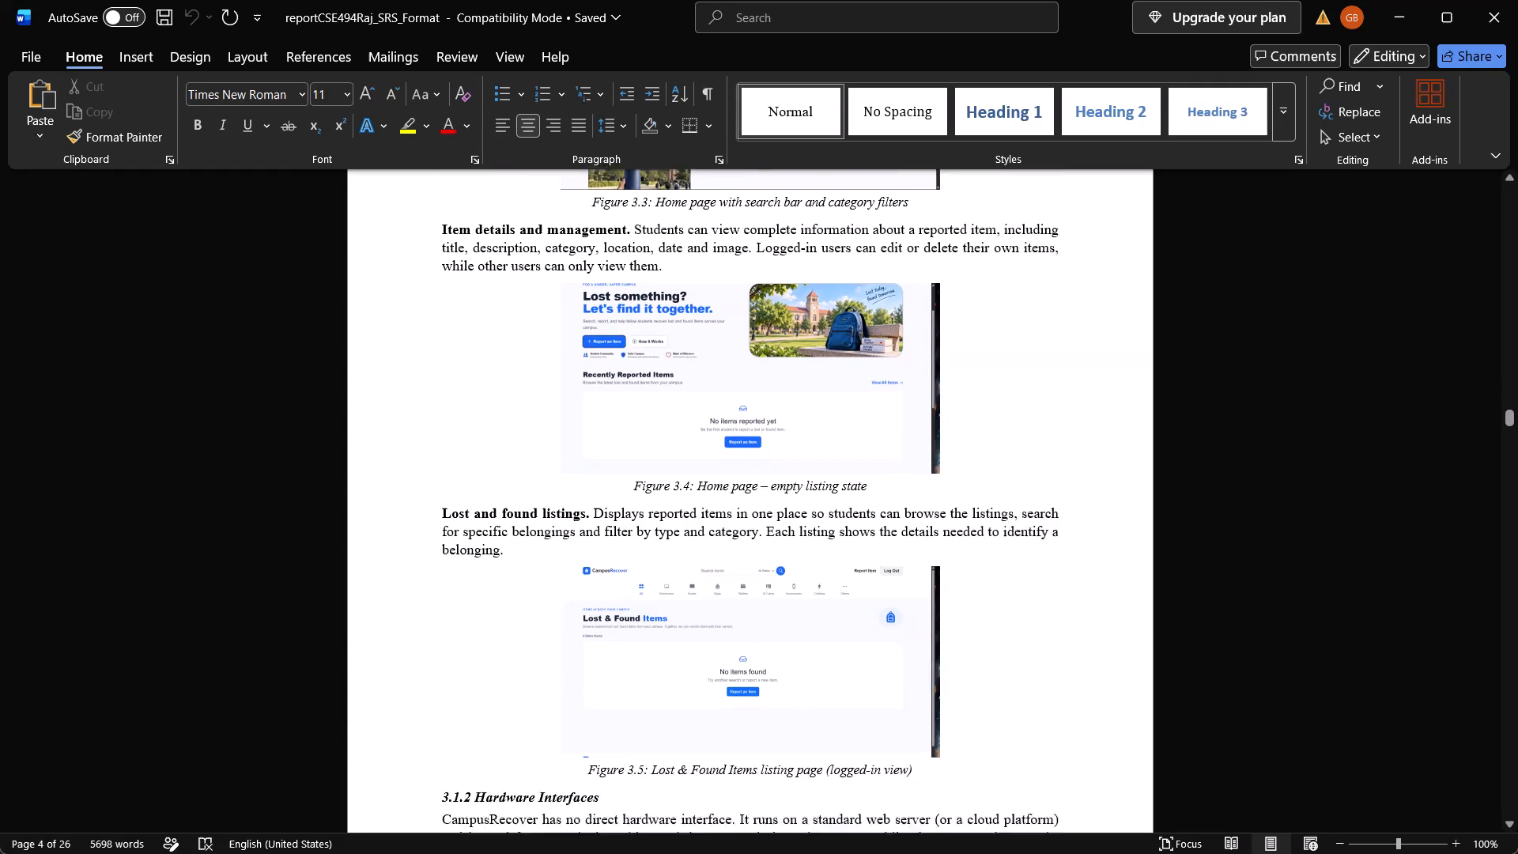
{"action": "scroll", "coordinate": [793, 584], "scroll_direction": "down", "scroll_amount": 5}
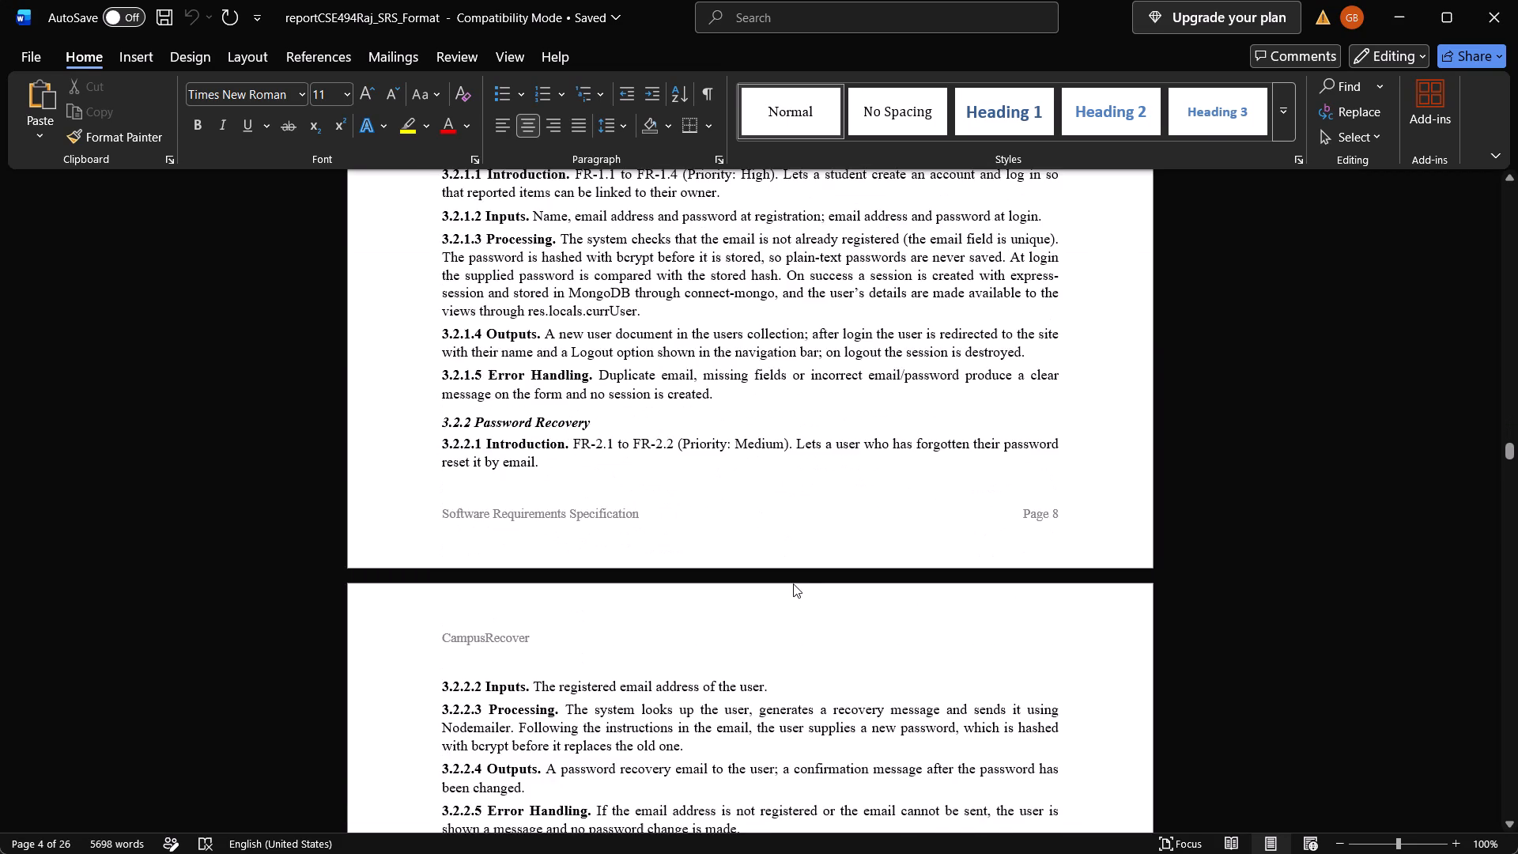
{"action": "scroll", "coordinate": [793, 584], "scroll_direction": "down", "scroll_amount": 6}
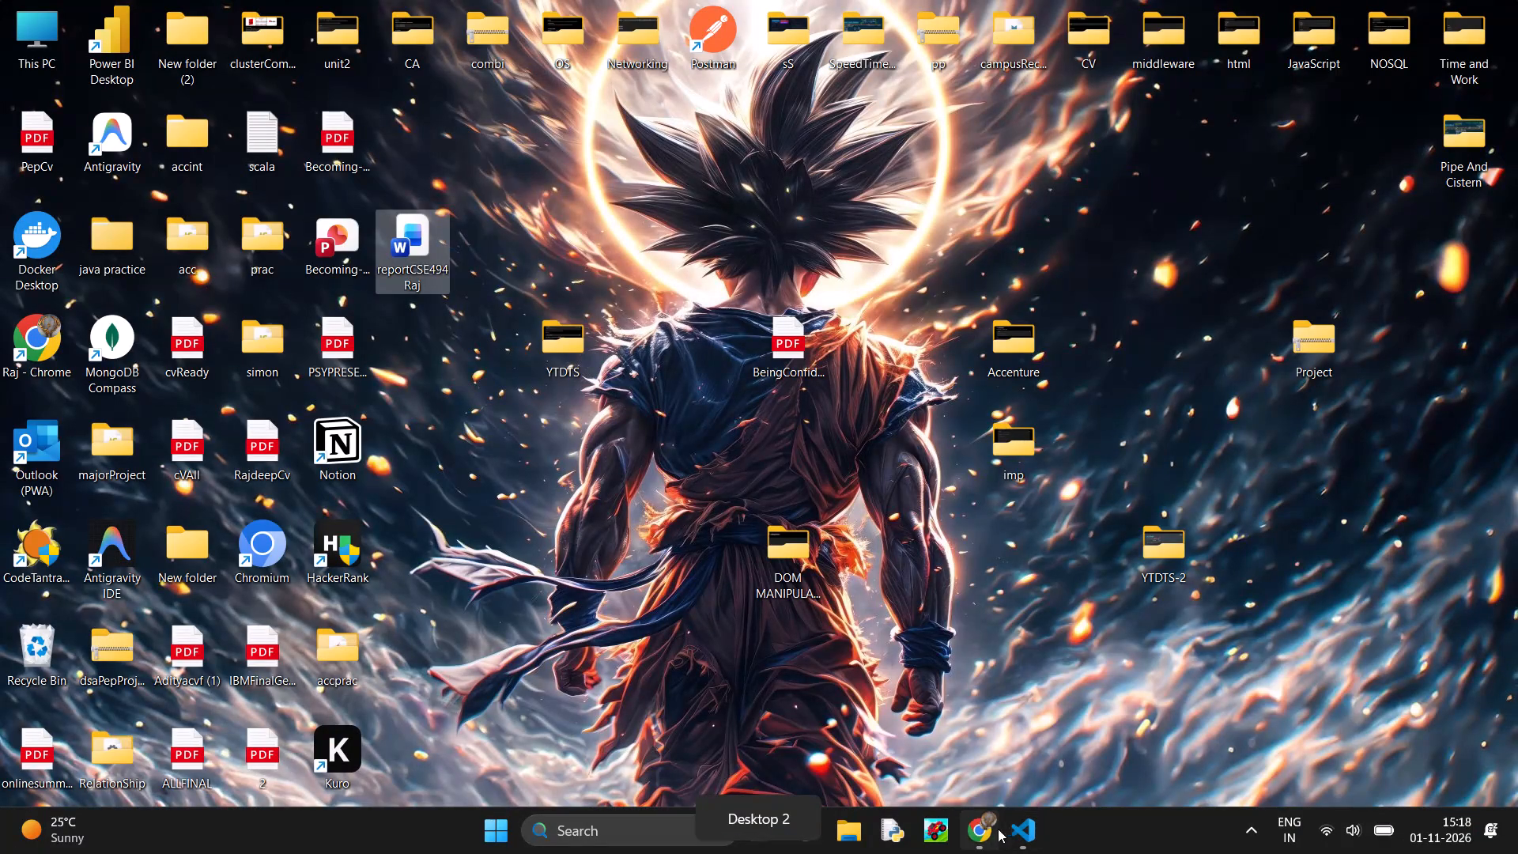
Switch to Chrome, open the CampusRecover repository on GitHub in a new tab and copy its full URL.
{"action": "left_click", "coordinate": [971, 830]}
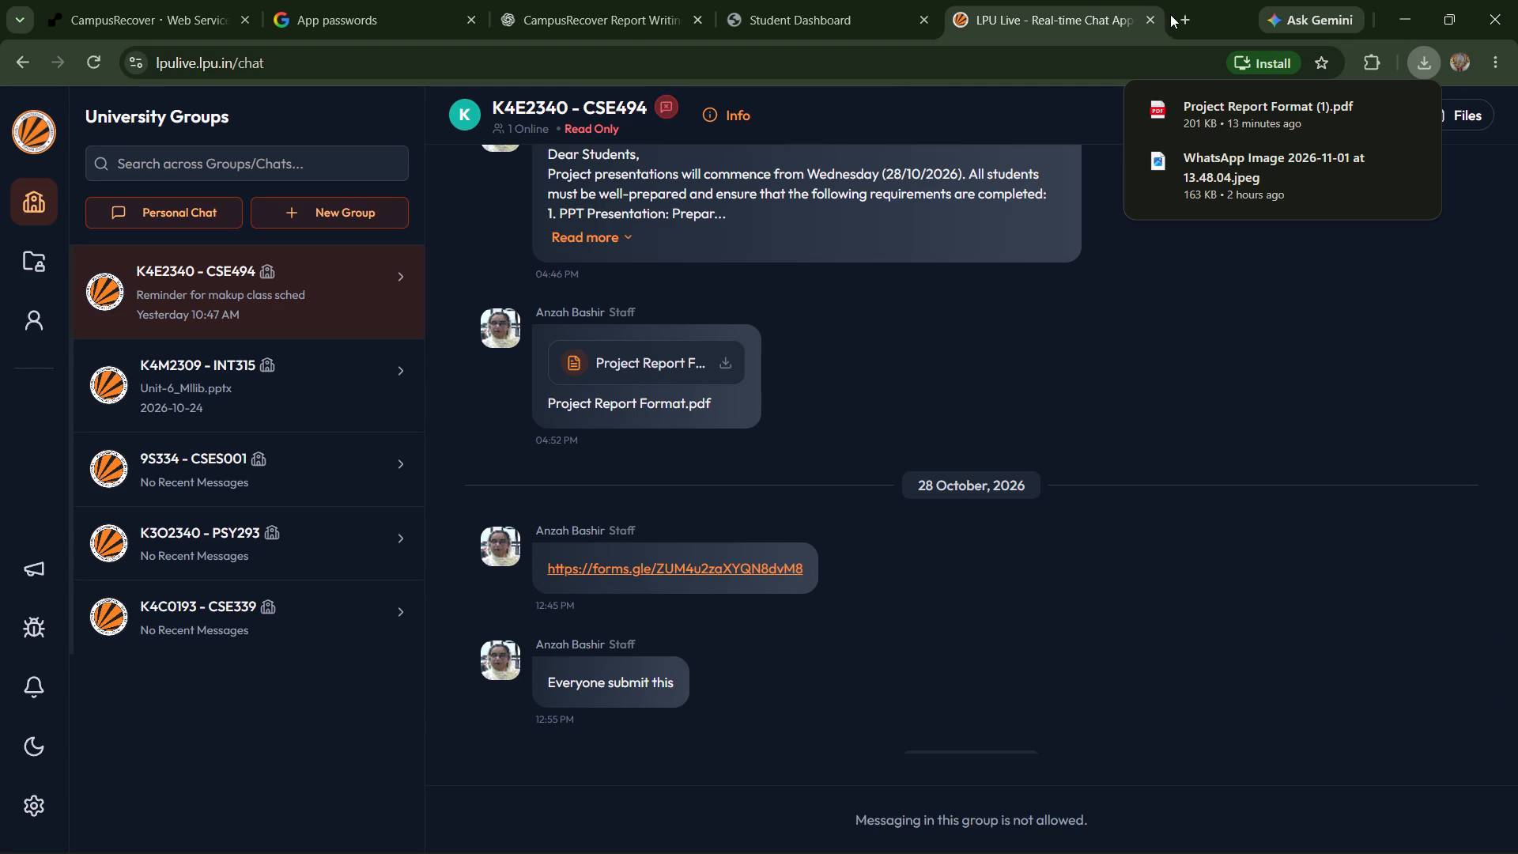
{"action": "left_click", "coordinate": [1178, 19]}
{"action": "type", "text": "githu"}
{"action": "key", "text": "Return"}
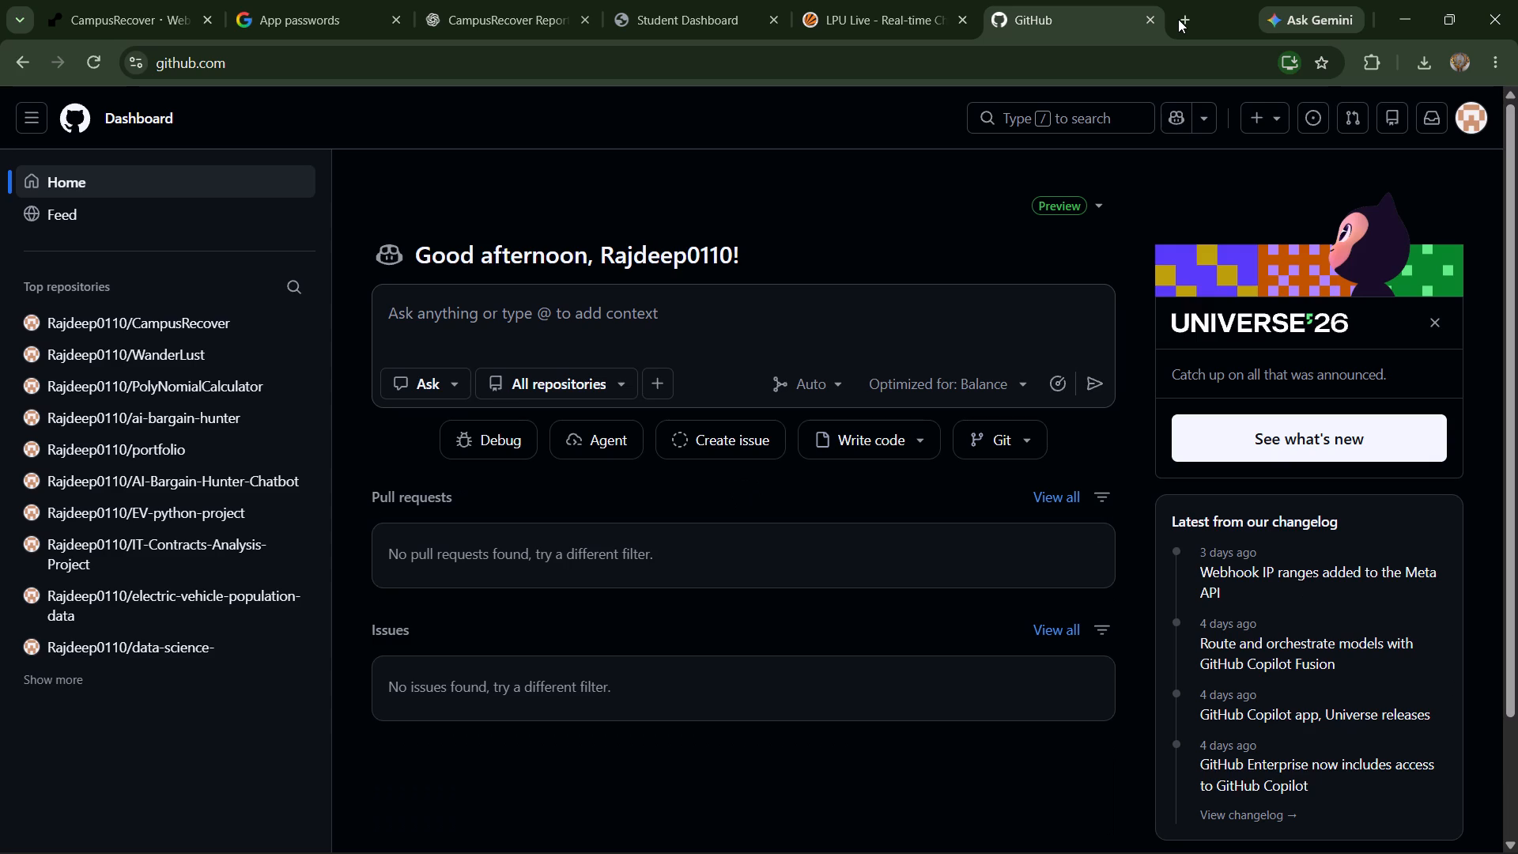
{"action": "left_click", "coordinate": [198, 326]}
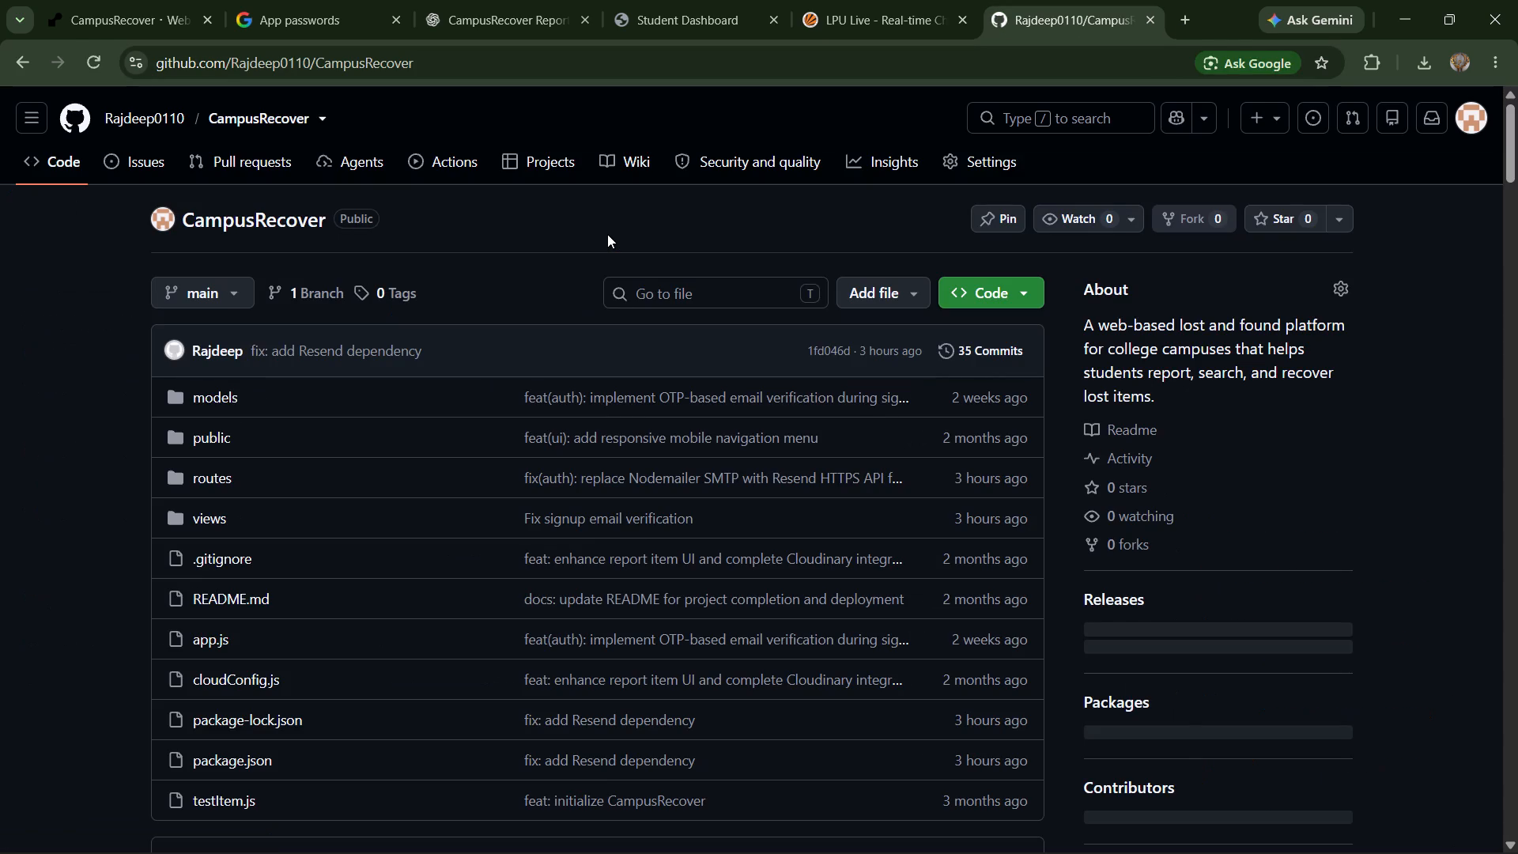
{"action": "left_click", "coordinate": [467, 60]}
{"action": "left_click", "coordinate": [477, 62]}
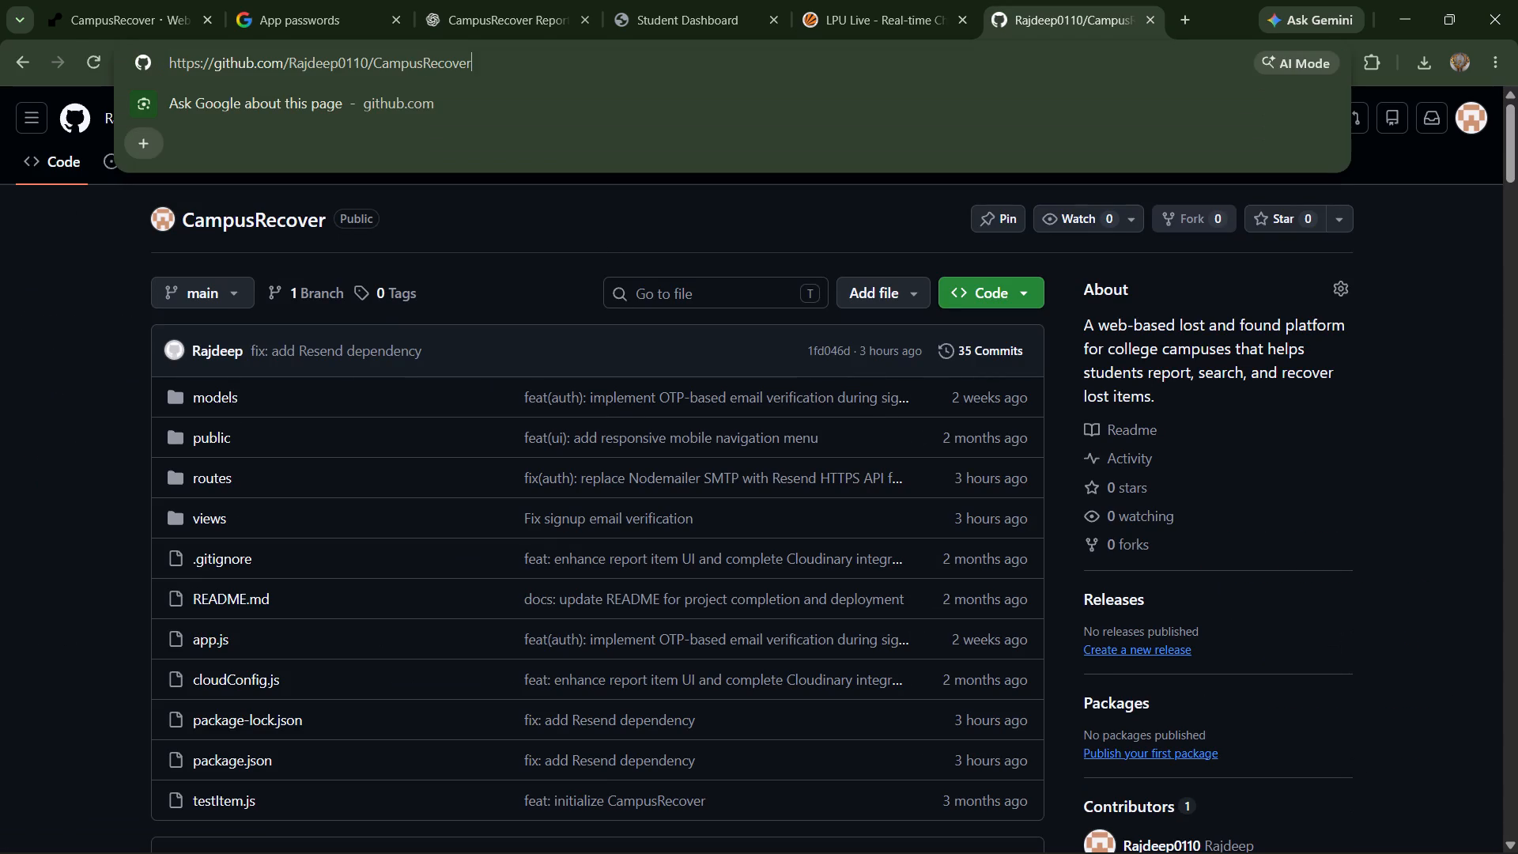
{"action": "left_click", "coordinate": [477, 62]}
{"action": "left_click", "coordinate": [477, 62]}
{"action": "left_click_drag", "start_coordinate": [477, 62], "coordinate": [327, 62]}
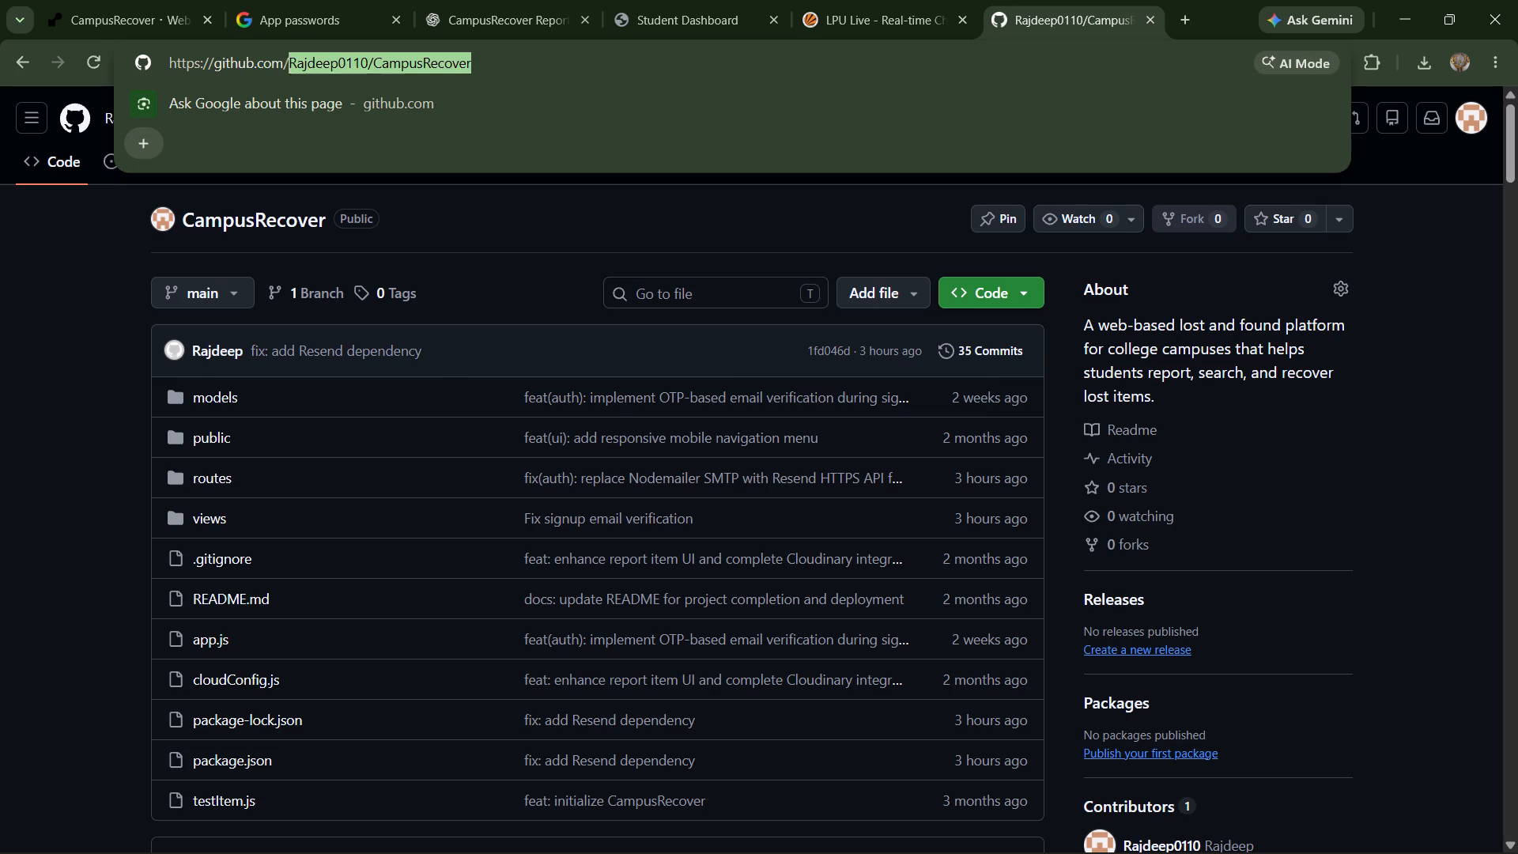
{"action": "left_click_drag", "start_coordinate": [327, 62], "coordinate": [153, 79]}
{"action": "key", "text": "ctrl+c"}
{"action": "key", "text": "ctrl+c"}
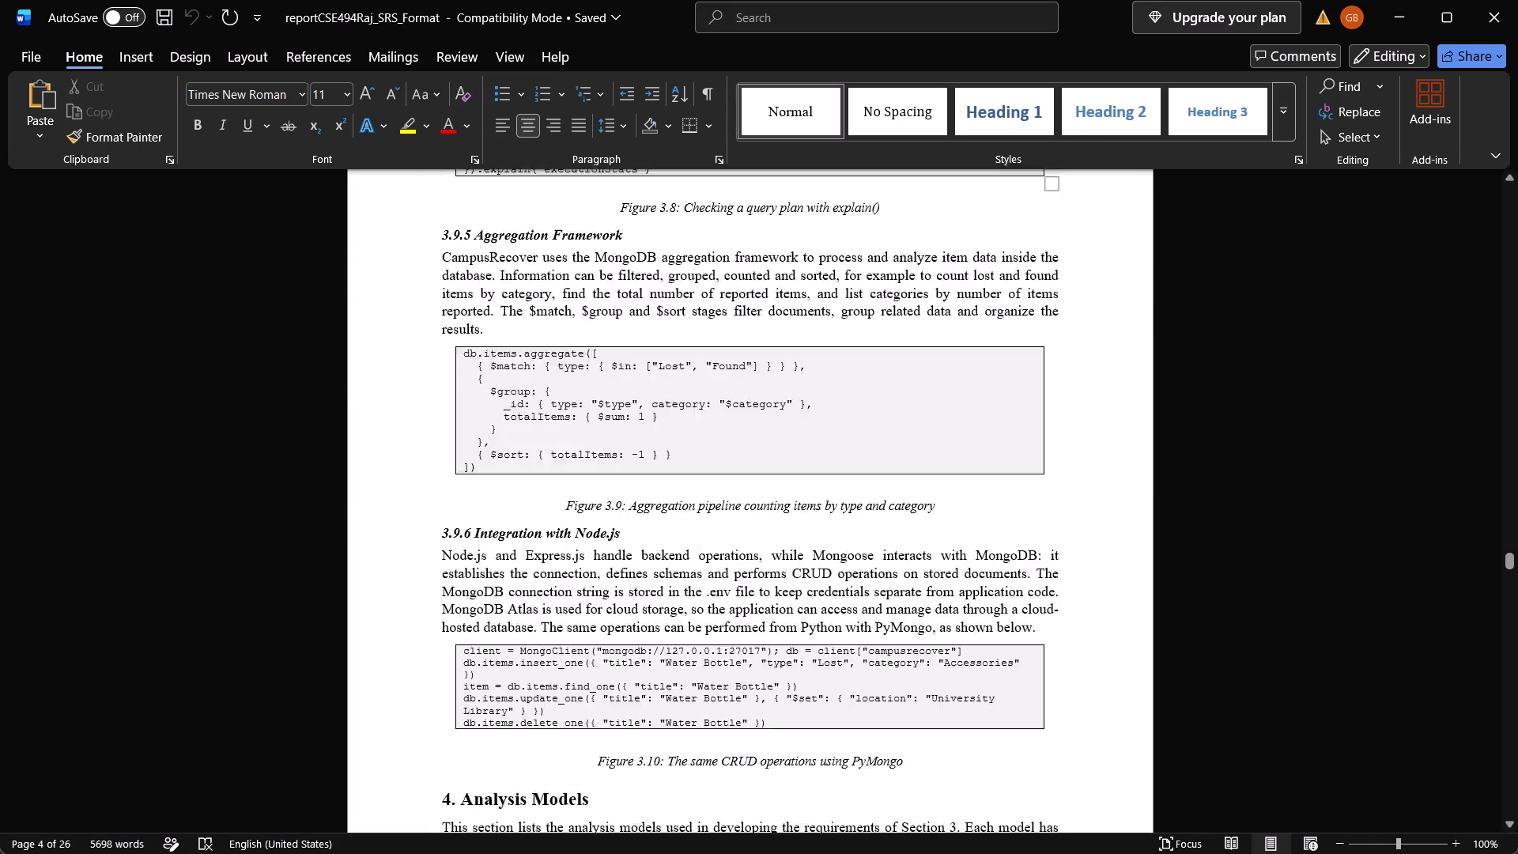
In the Word report's section 5, GitHub Link, replace the "[paste the link here]" placeholder with the copied CampusRecover repository URL.
{"action": "scroll", "coordinate": [550, 588], "scroll_direction": "down", "scroll_amount": 5}
{"action": "scroll", "coordinate": [550, 588], "scroll_direction": "up", "scroll_amount": 1}
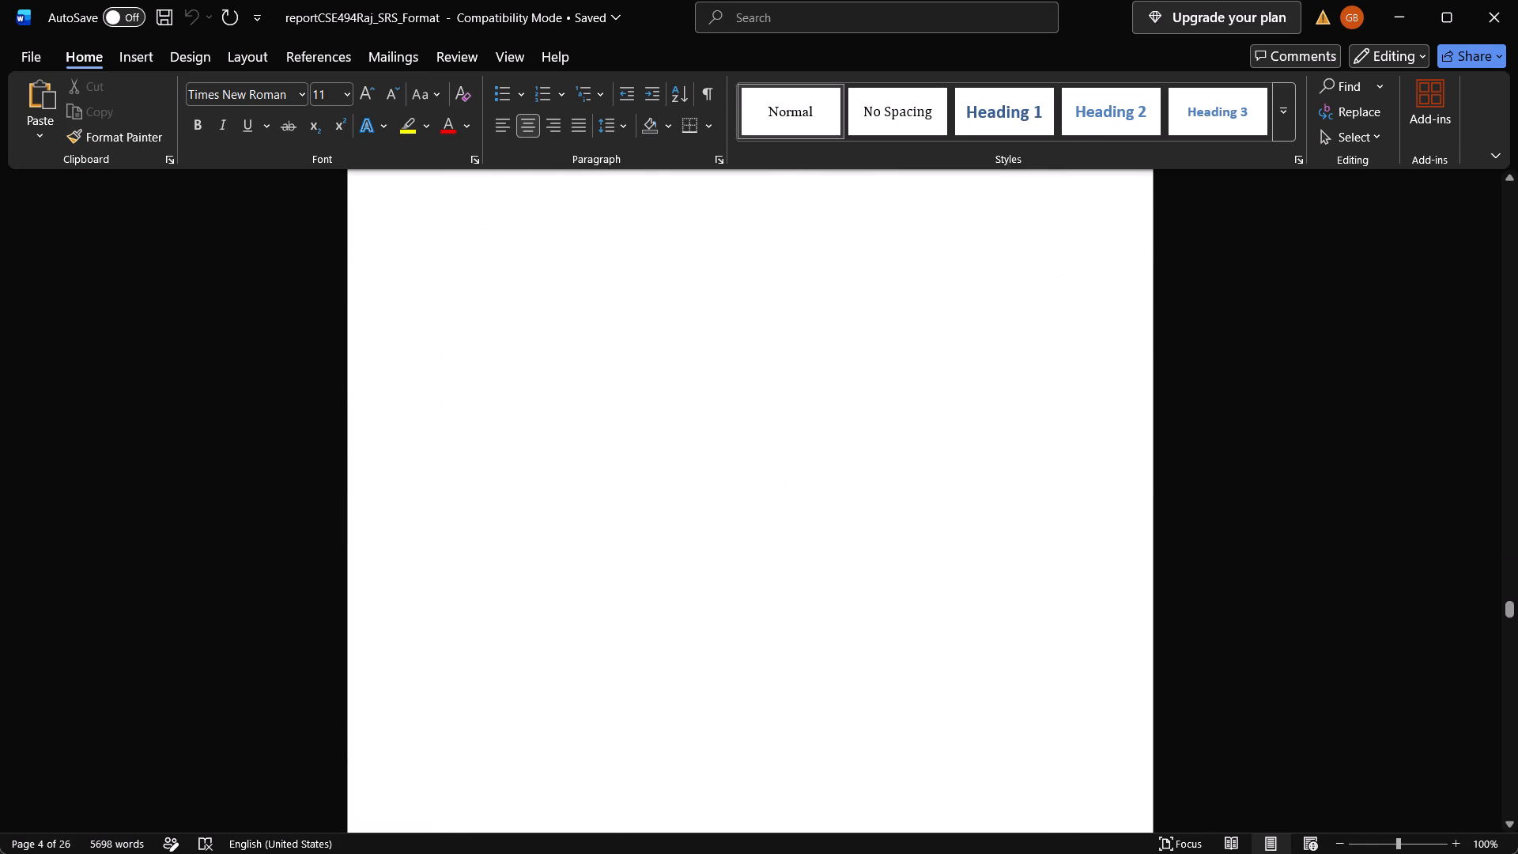
{"action": "scroll", "coordinate": [550, 588], "scroll_direction": "right", "scroll_amount": 1}
{"action": "scroll", "coordinate": [550, 588], "scroll_direction": "down", "scroll_amount": 1}
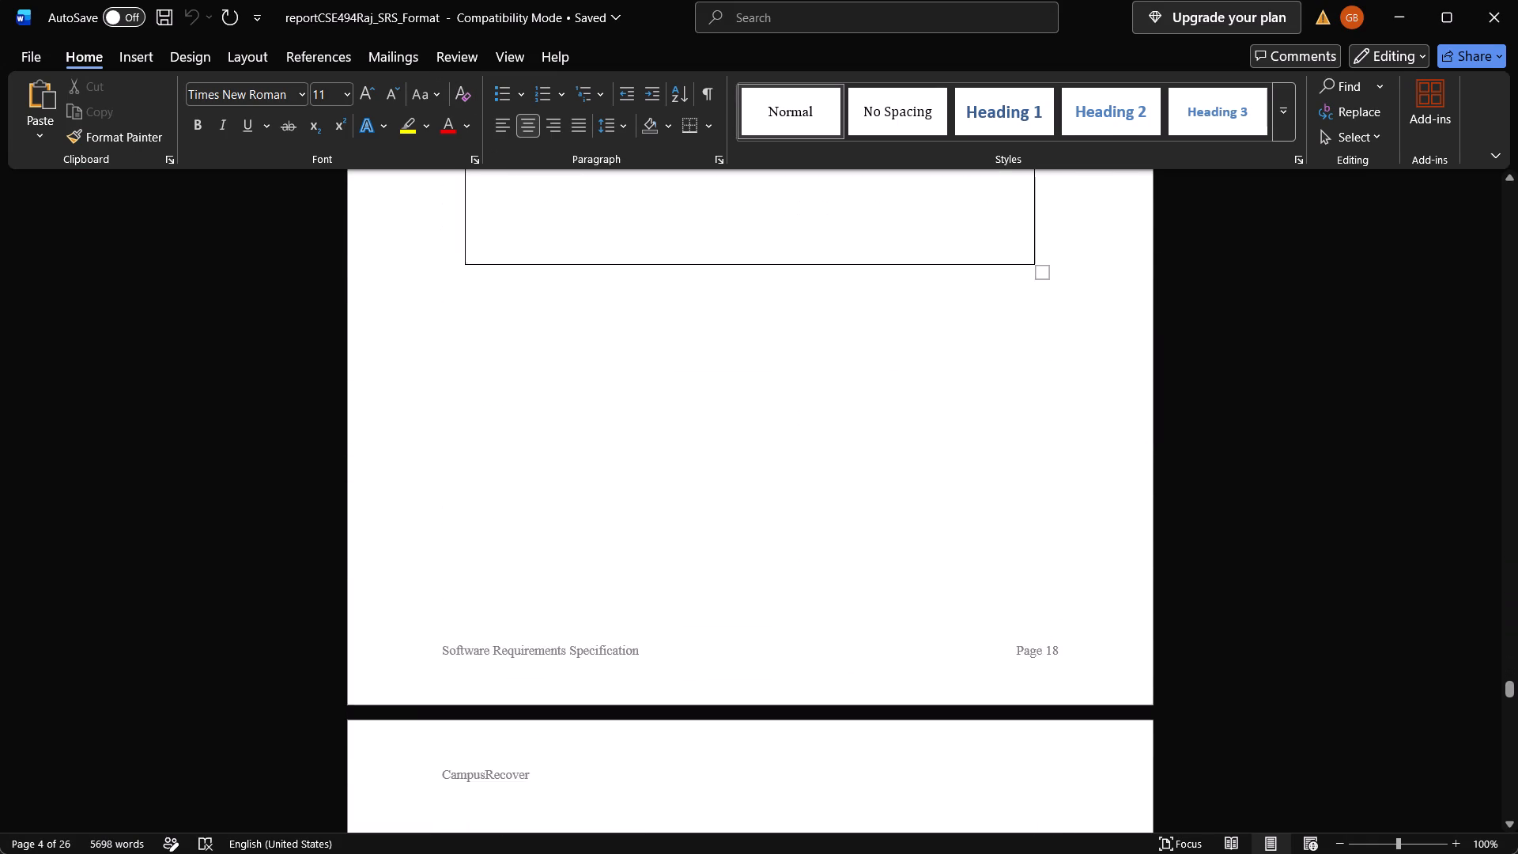
{"action": "scroll", "coordinate": [550, 588], "scroll_direction": "down", "scroll_amount": 1}
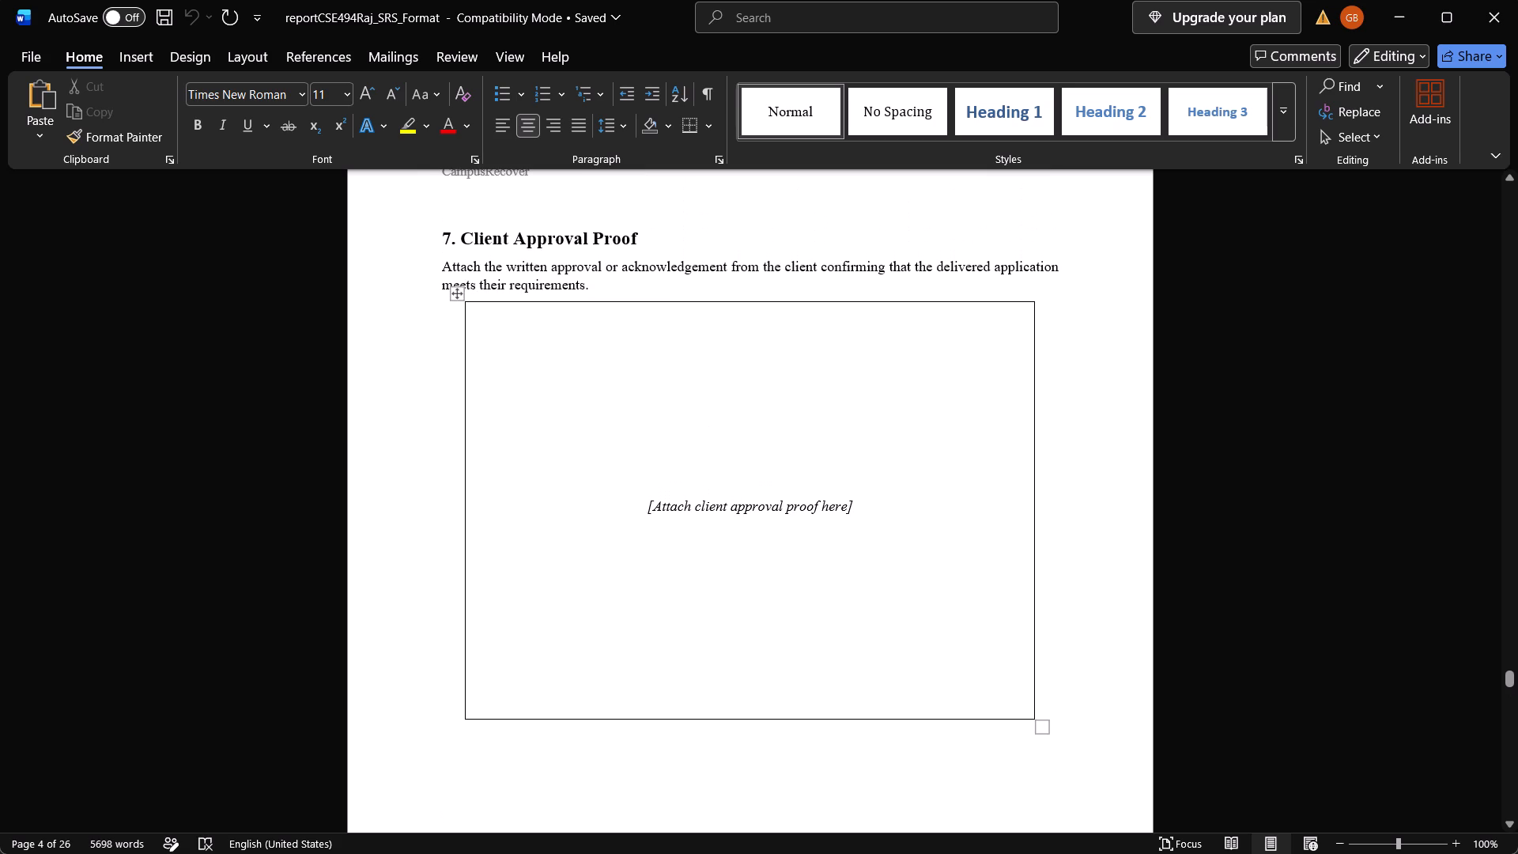
{"action": "scroll", "coordinate": [550, 588], "scroll_direction": "up", "scroll_amount": 1}
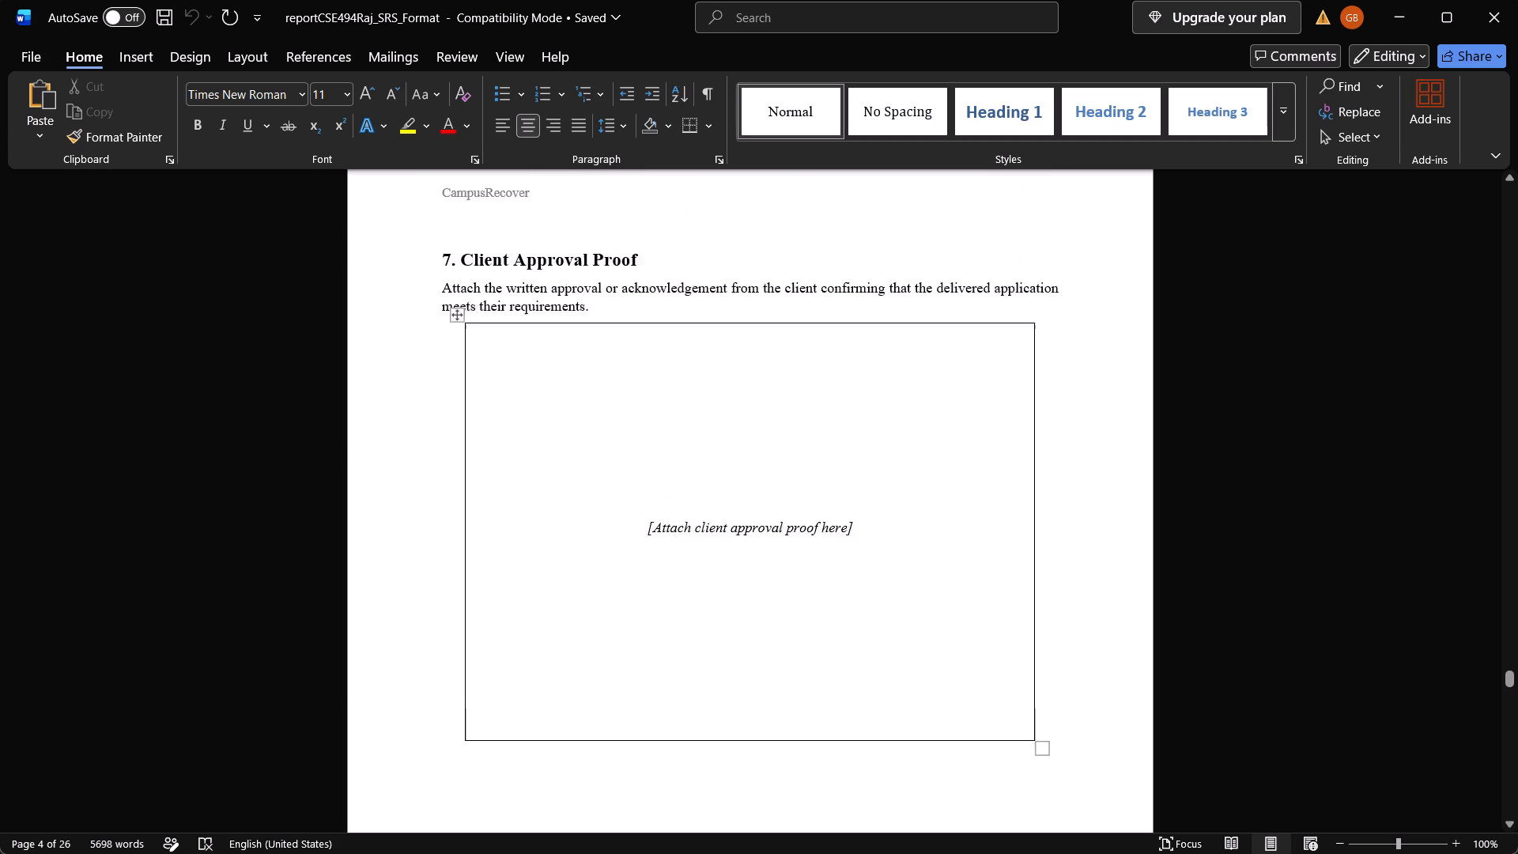
{"action": "scroll", "coordinate": [550, 588], "scroll_direction": "up", "scroll_amount": 2}
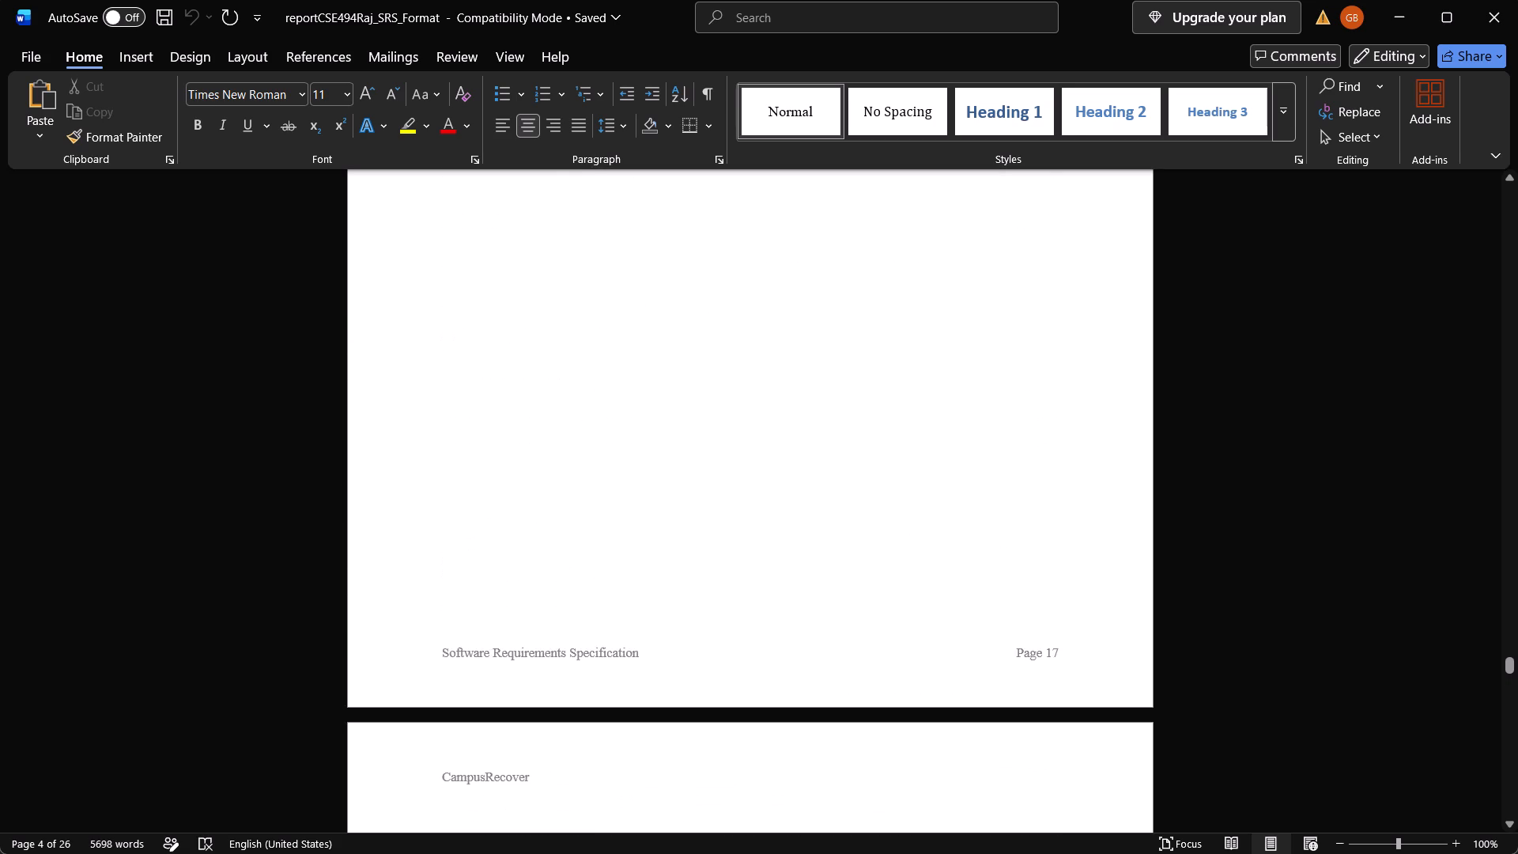
{"action": "scroll", "coordinate": [550, 588], "scroll_direction": "up", "scroll_amount": 2}
{"action": "scroll", "coordinate": [721, 554], "scroll_direction": "right", "scroll_amount": 1}
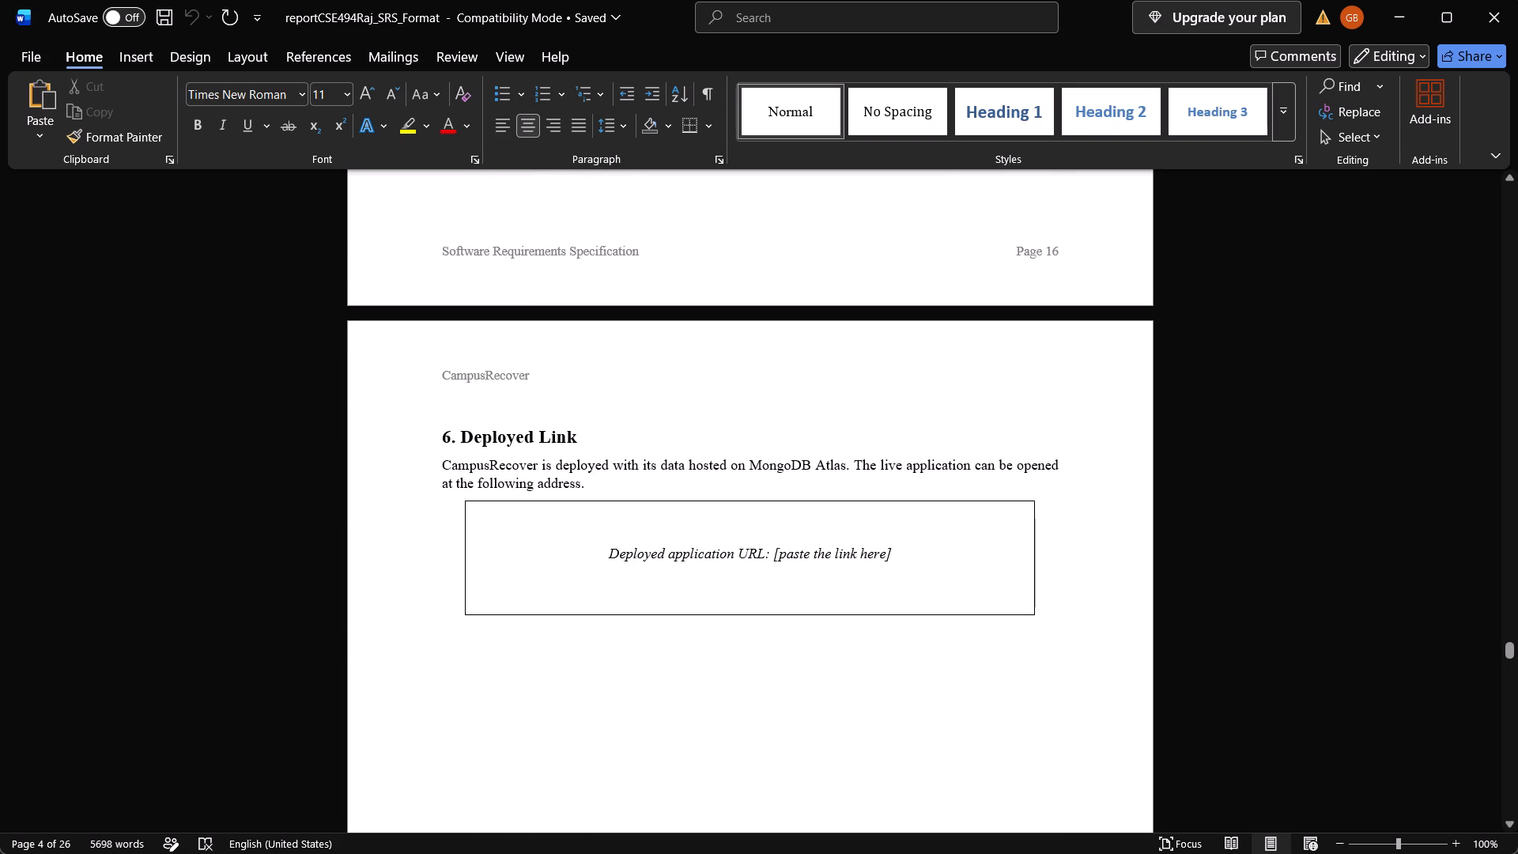
{"action": "scroll", "coordinate": [802, 549], "scroll_direction": "right", "scroll_amount": 1}
{"action": "scroll", "coordinate": [867, 543], "scroll_direction": "up", "scroll_amount": 1}
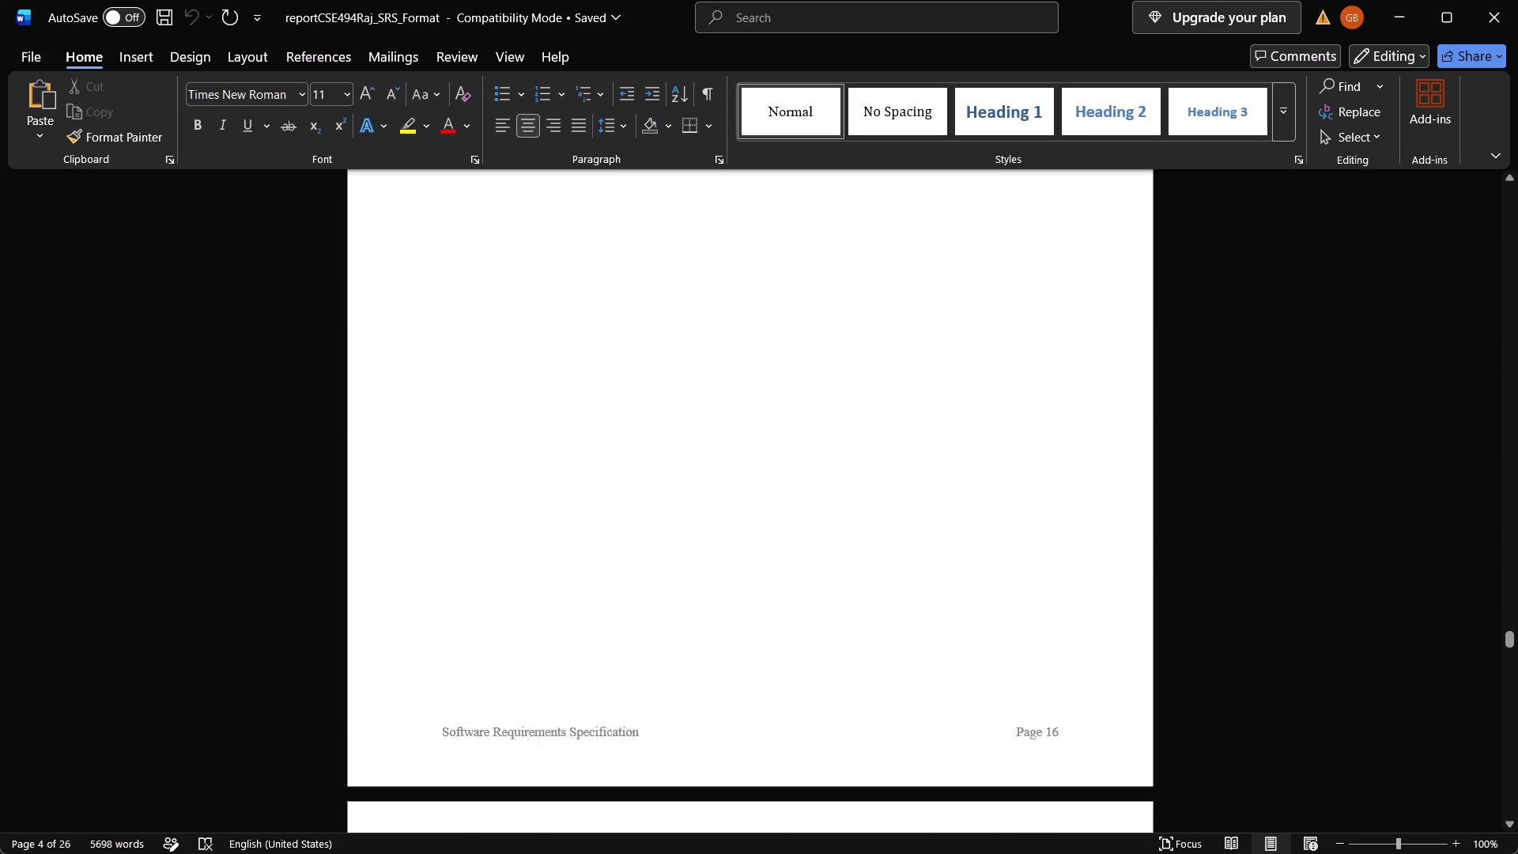
{"action": "scroll", "coordinate": [867, 543], "scroll_direction": "up", "scroll_amount": 2}
{"action": "scroll", "coordinate": [871, 548], "scroll_direction": "down", "scroll_amount": 1}
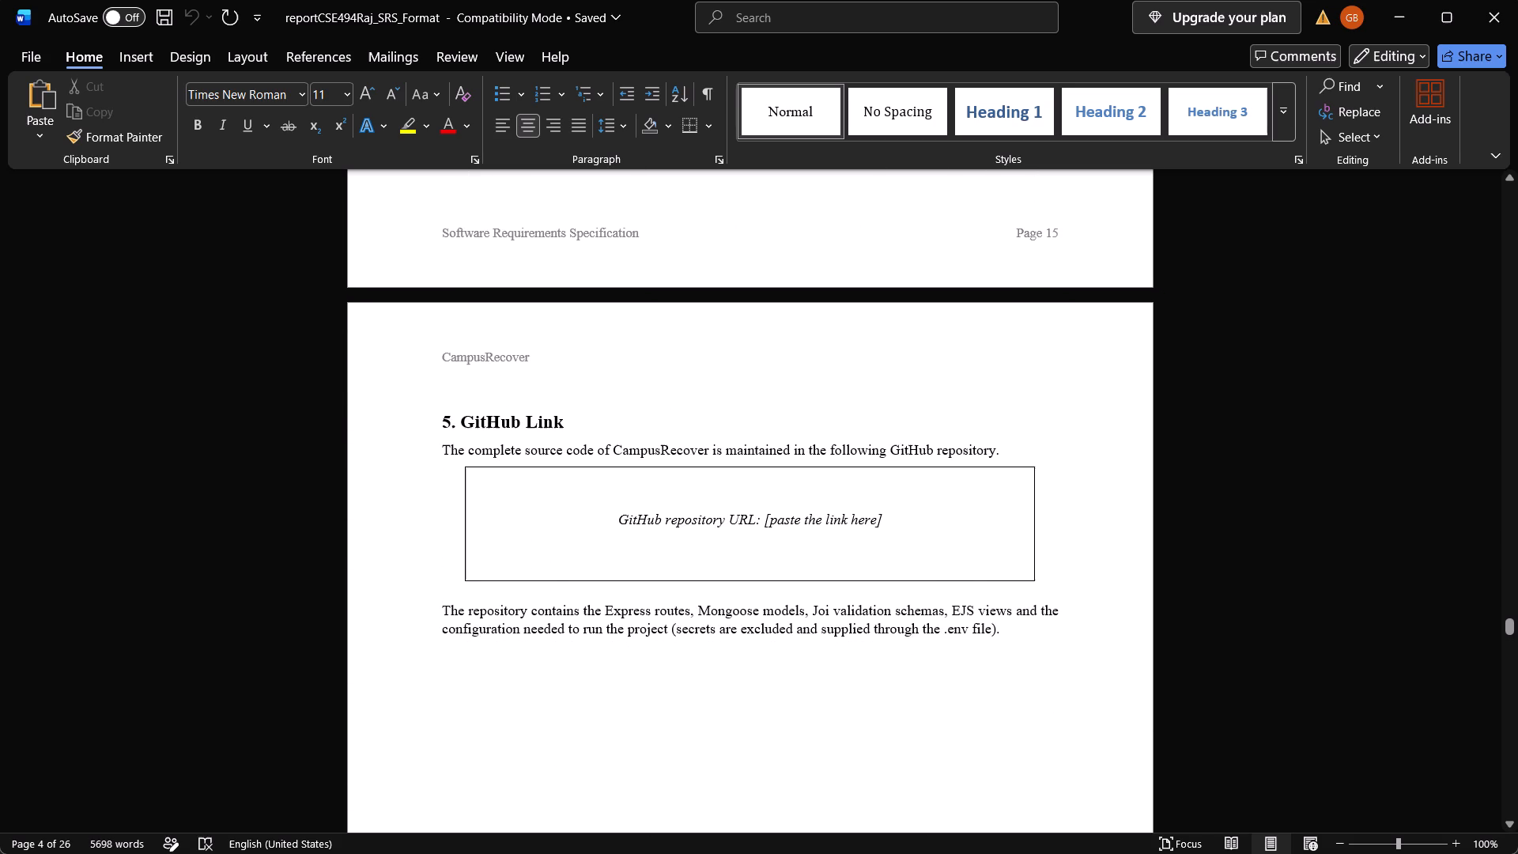
{"action": "scroll", "coordinate": [871, 548], "scroll_direction": "down", "scroll_amount": 1}
{"action": "scroll", "coordinate": [884, 527], "scroll_direction": "up", "scroll_amount": 2}
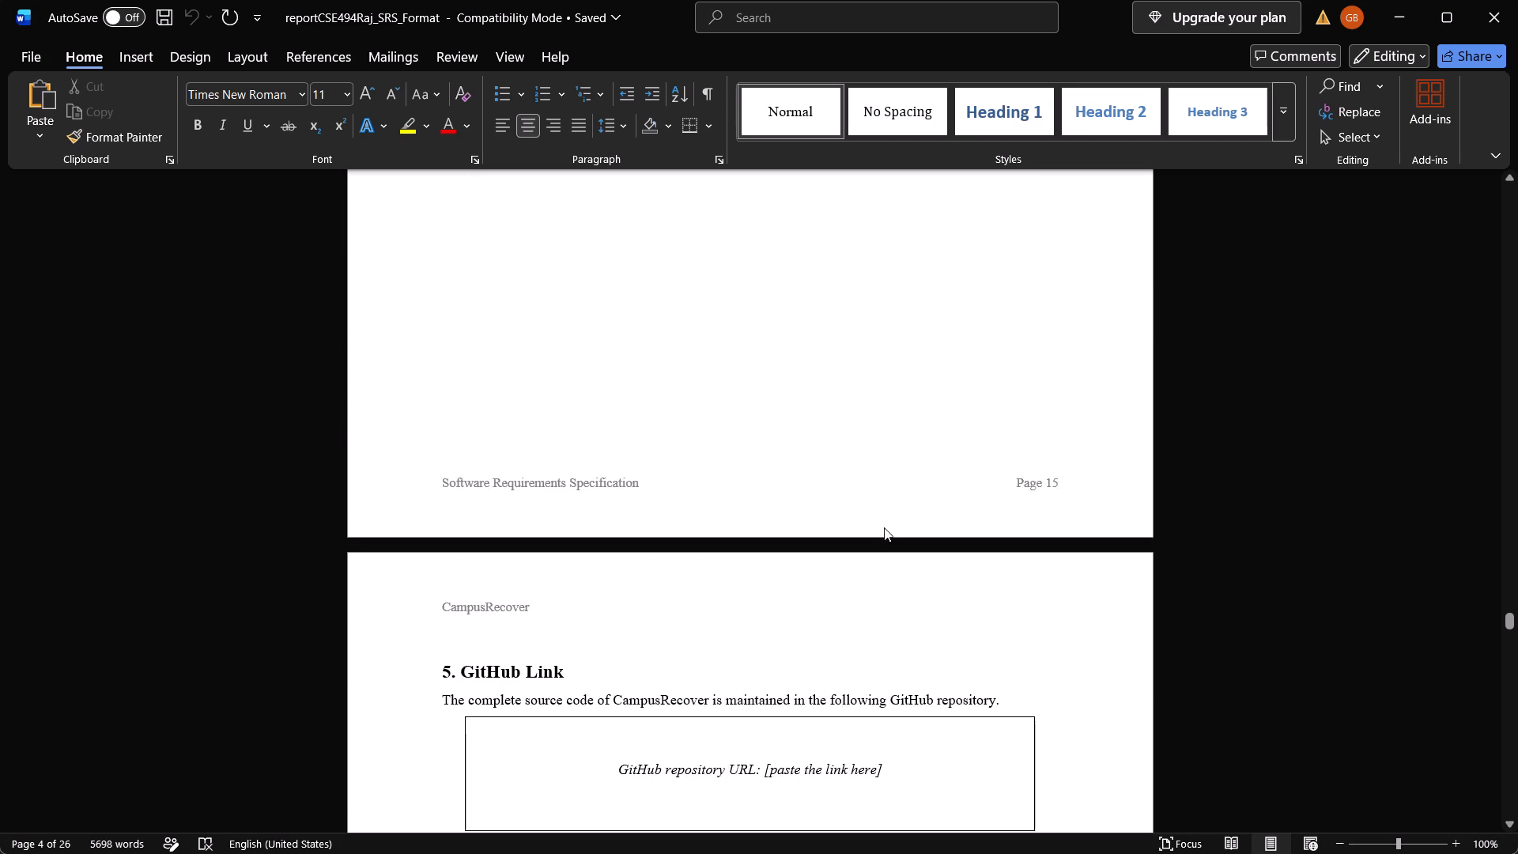
{"action": "scroll", "coordinate": [884, 527], "scroll_direction": "up", "scroll_amount": 2}
{"action": "scroll", "coordinate": [884, 527], "scroll_direction": "down", "scroll_amount": 2}
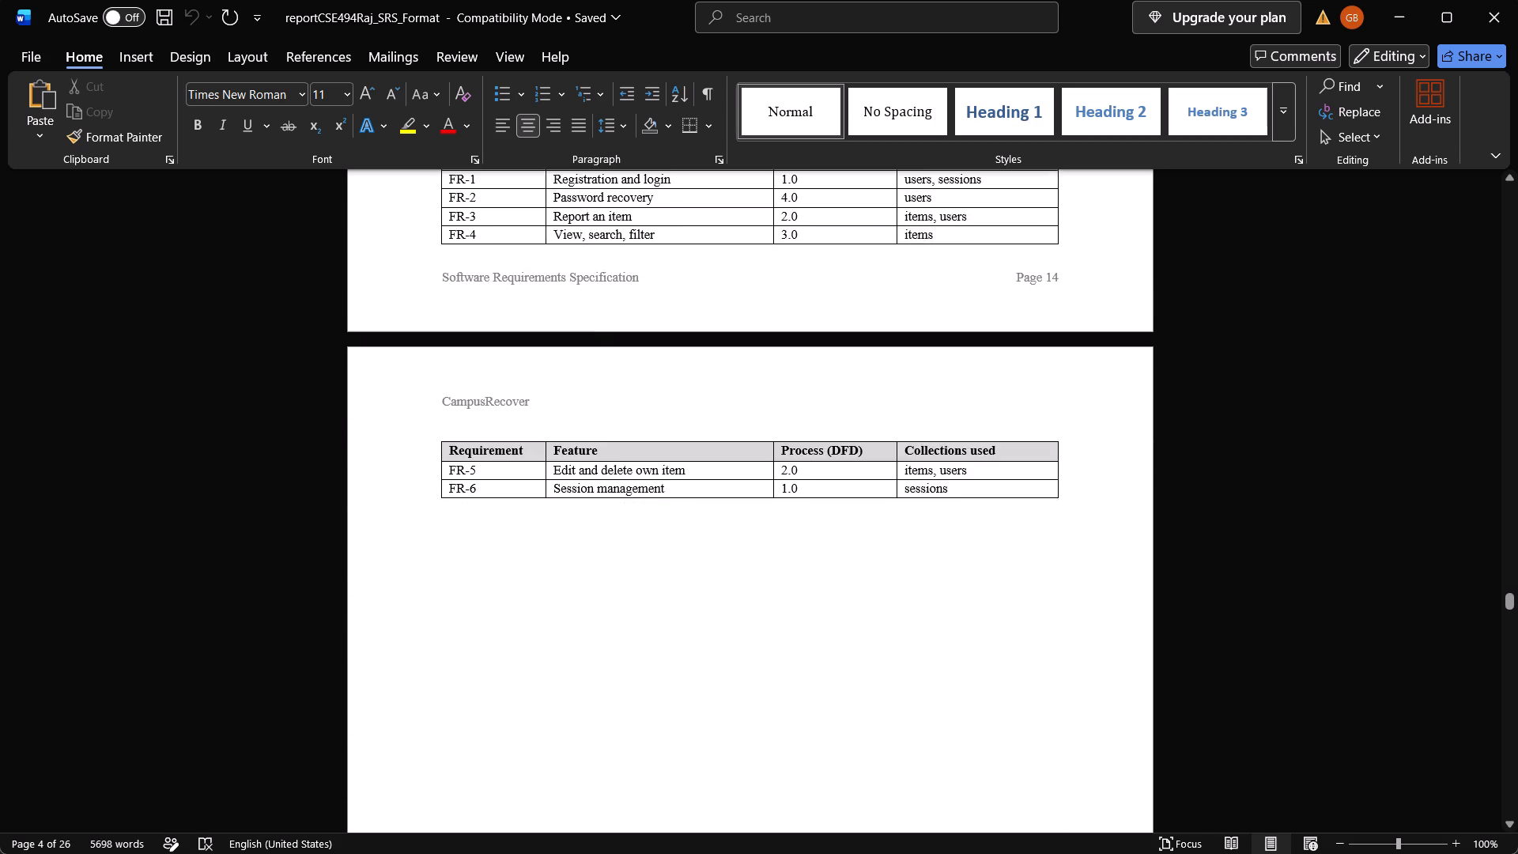
{"action": "scroll", "coordinate": [884, 527], "scroll_direction": "down", "scroll_amount": 3}
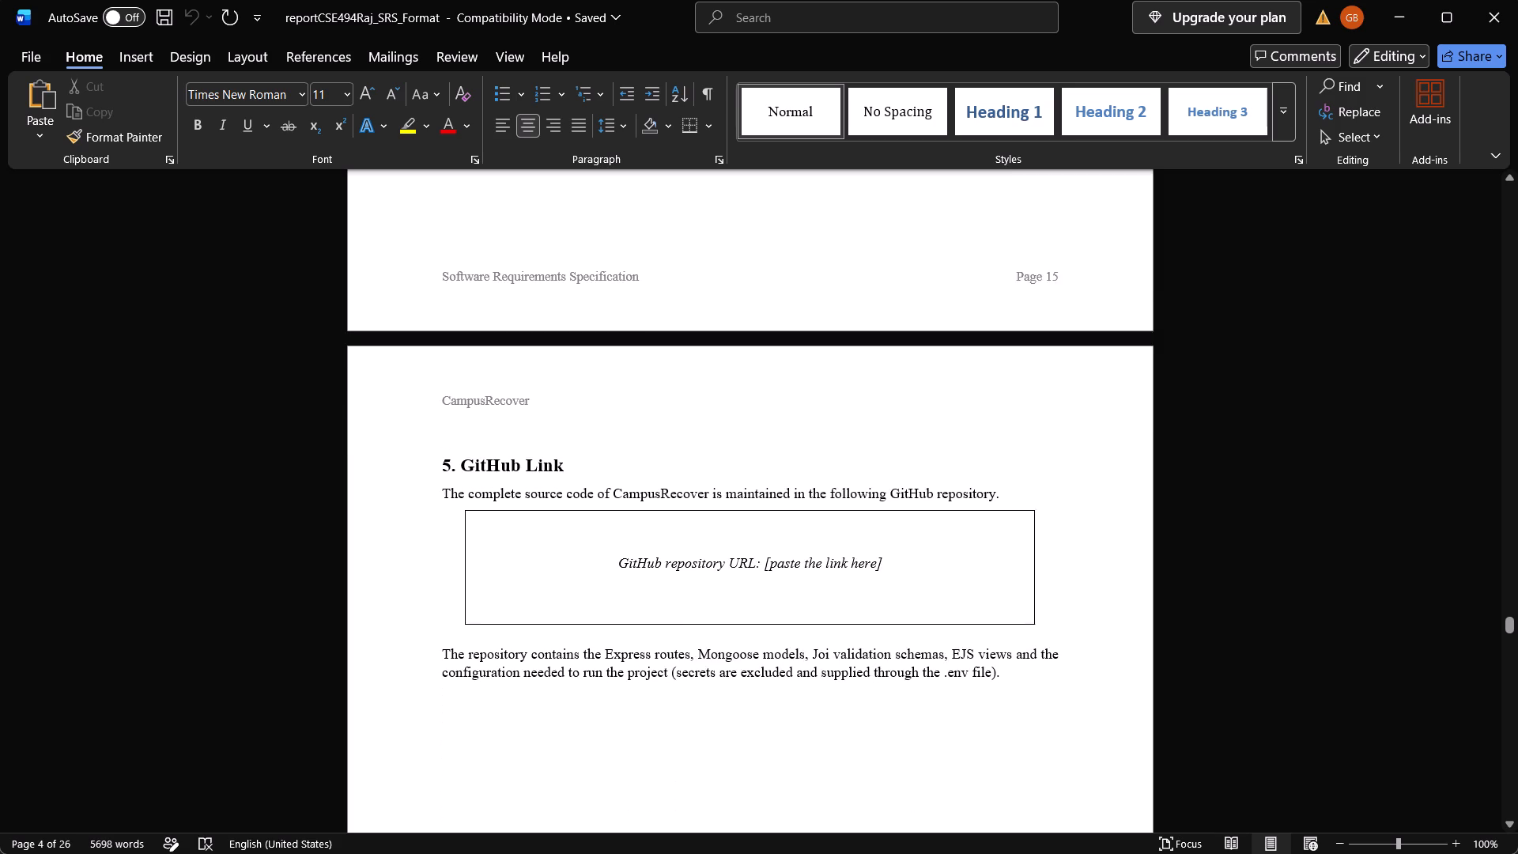
{"action": "scroll", "coordinate": [884, 527], "scroll_direction": "down", "scroll_amount": 1}
{"action": "left_click", "coordinate": [893, 532]}
{"action": "key", "text": "BackSpace"}
{"action": "key", "text": "BackSpace"}
{"action": "key", "text": "BackSpace"}
{"action": "key", "text": "BackSpace"}
{"action": "key", "text": "BackSpace"}
{"action": "key", "text": "BackSpace"}
{"action": "key", "text": "BackSpace"}
{"action": "key", "text": "BackSpace"}
{"action": "key", "text": "BackSpace"}
{"action": "key", "text": "BackSpace"}
{"action": "key", "text": "BackSpace"}
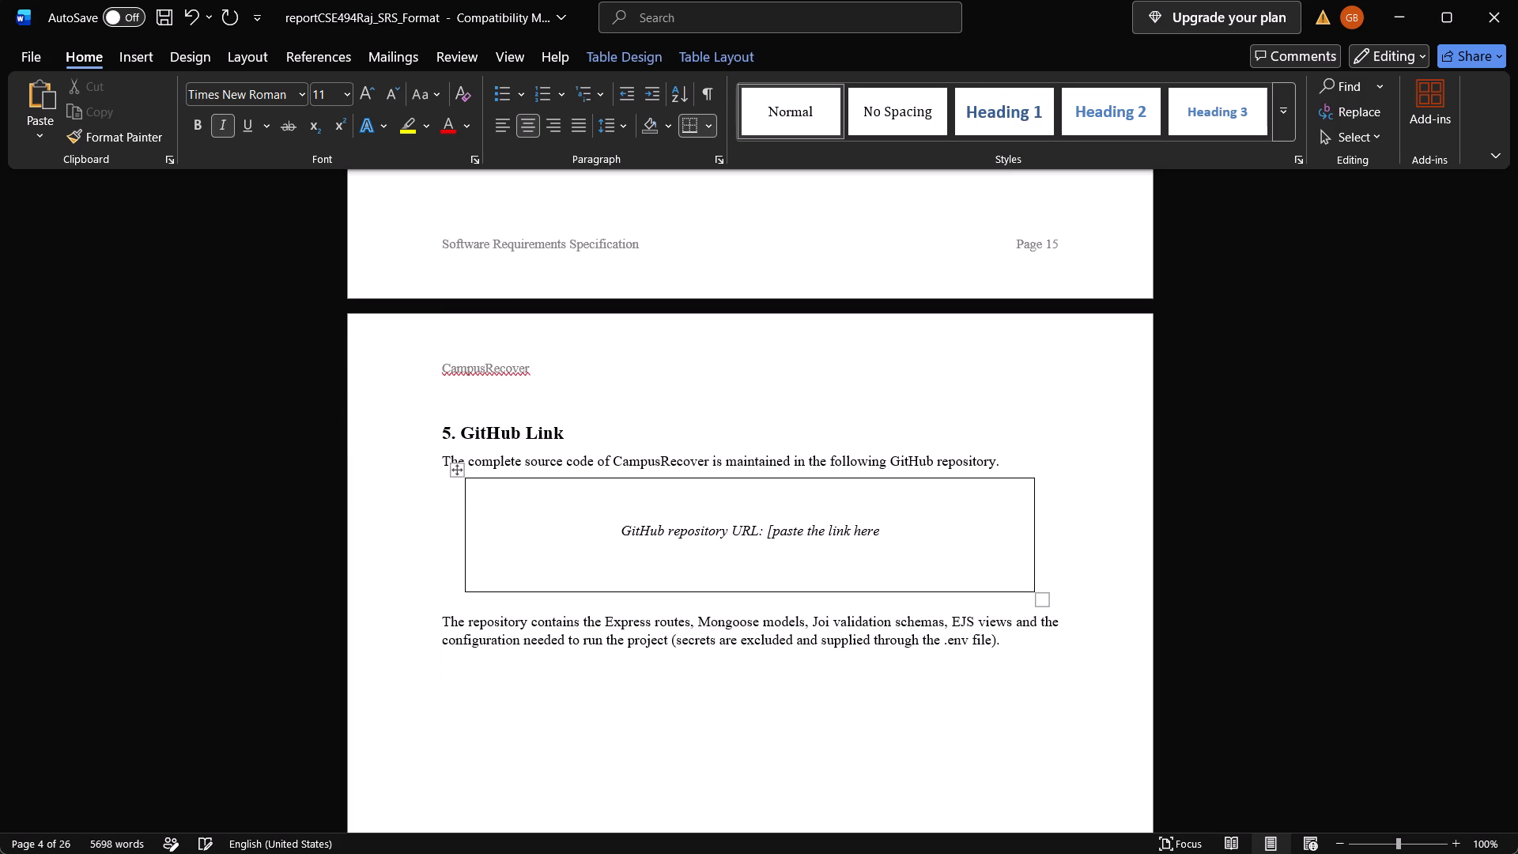
{"action": "key", "text": "BackSpace"}
{"action": "key", "text": "BackSpace"}
{"action": "key", "text": "BackSpace"}
{"action": "key", "text": "BackSpace"}
{"action": "key", "text": "BackSpace"}
{"action": "key", "text": "BackSpace"}
{"action": "key", "text": "BackSpace"}
{"action": "key", "text": "BackSpace"}
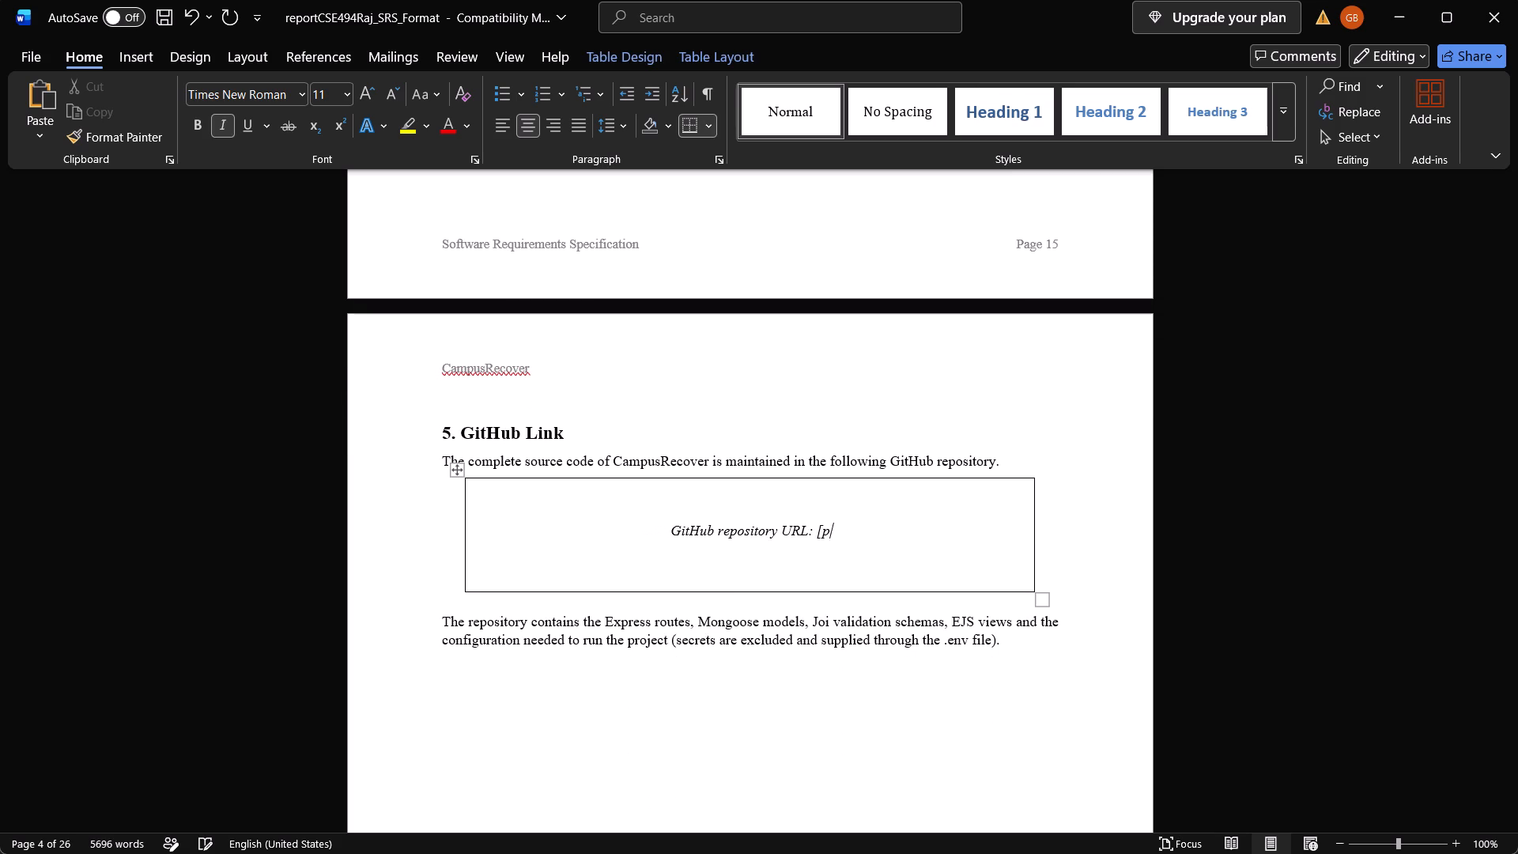
{"action": "key", "text": "BackSpace"}
{"action": "key", "text": "BackSpace"}
{"action": "key", "text": "ctrl+v"}
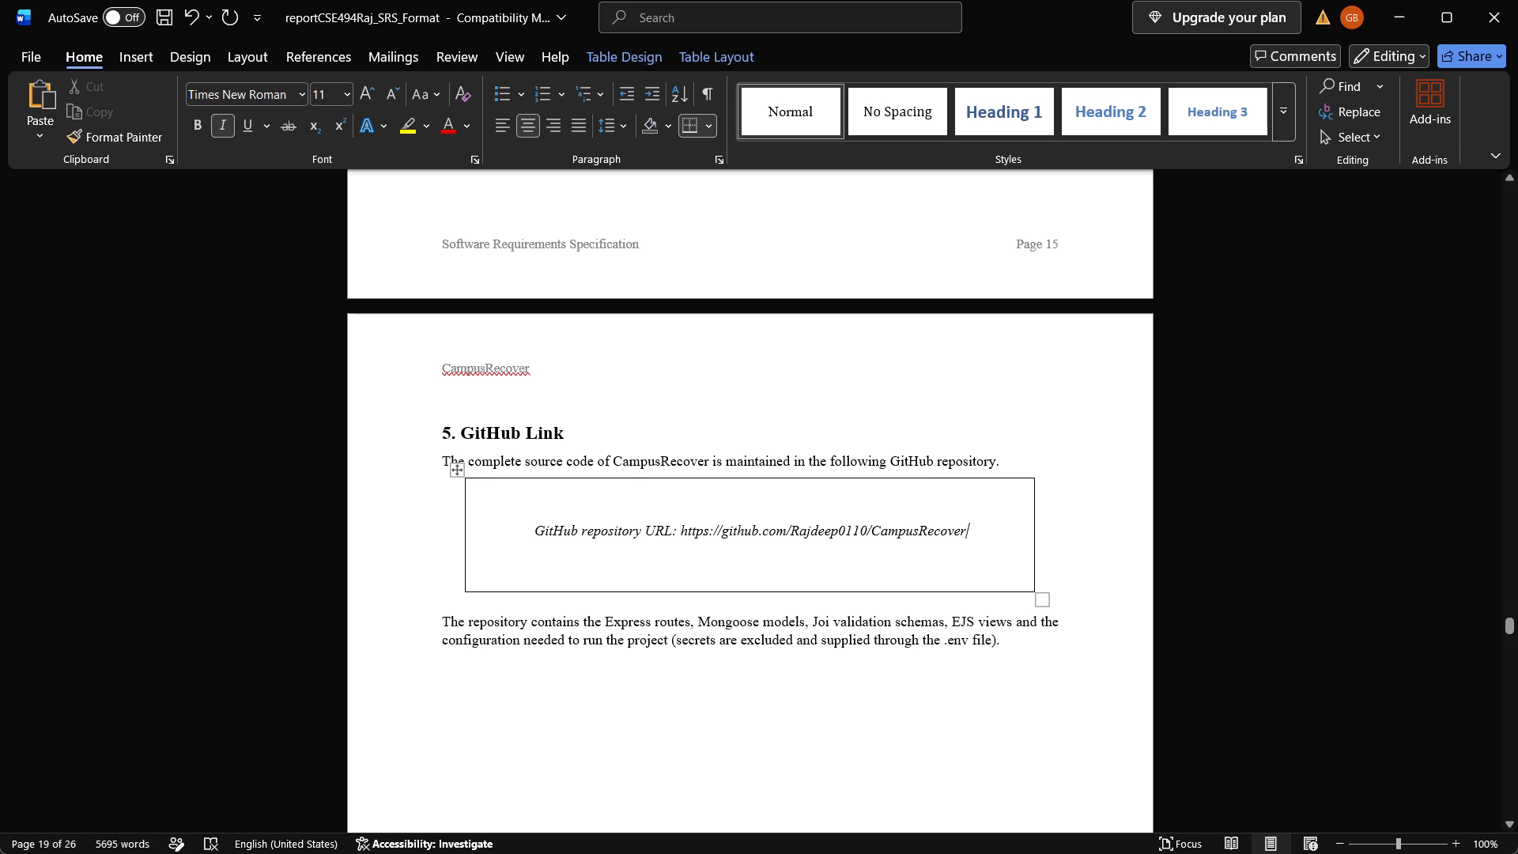
Turn the repository URL in section 5, GitHub Link, into a hyperlink to the same address with the display text "CampusRecover".
{"action": "left_click_drag", "start_coordinate": [969, 531], "coordinate": [683, 541]}
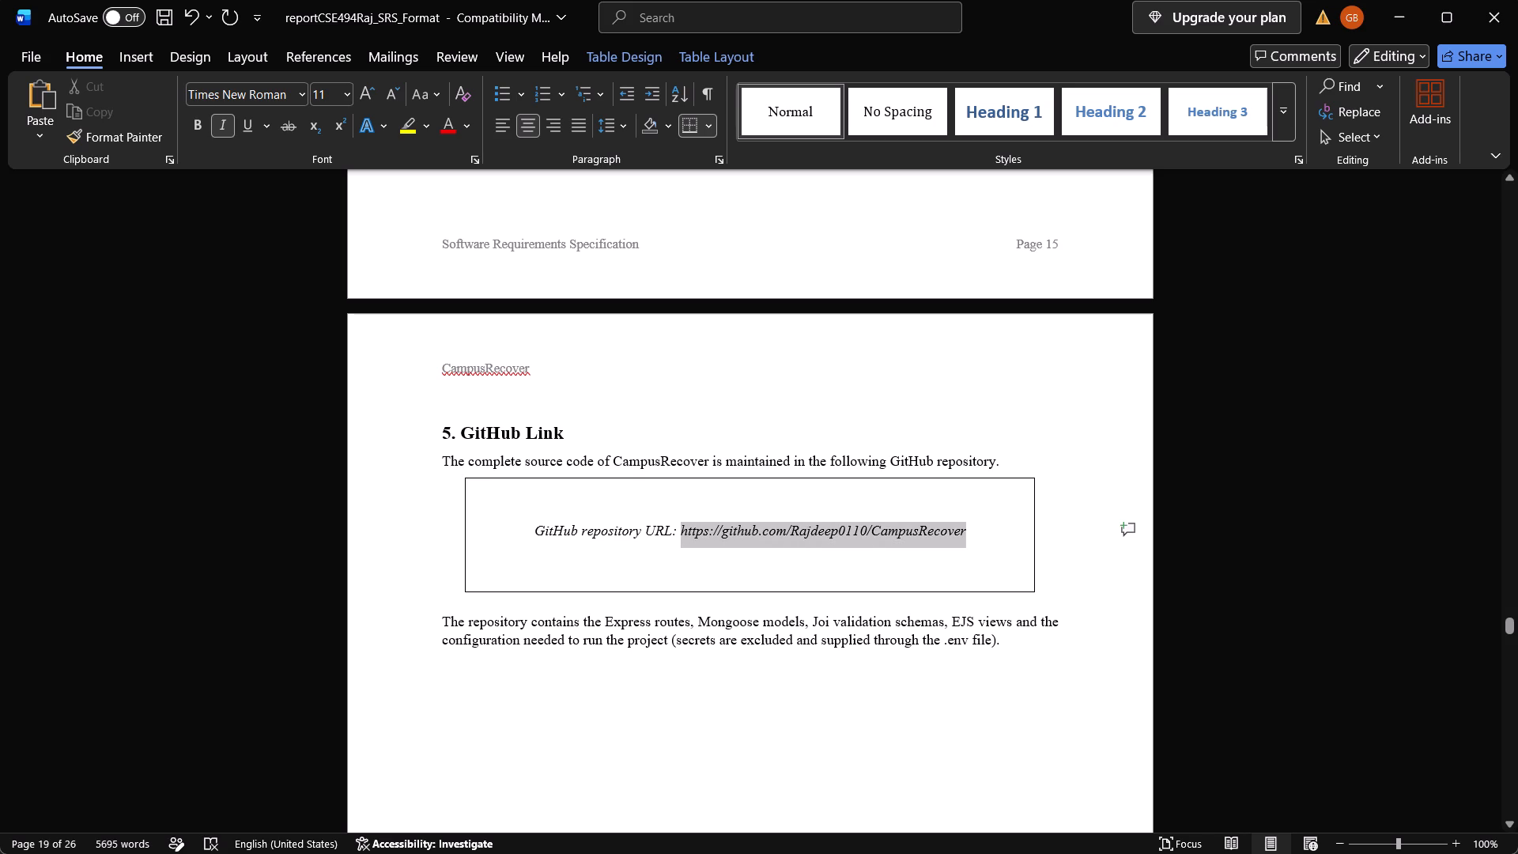
{"action": "left_click_drag", "start_coordinate": [683, 541], "coordinate": [686, 541]}
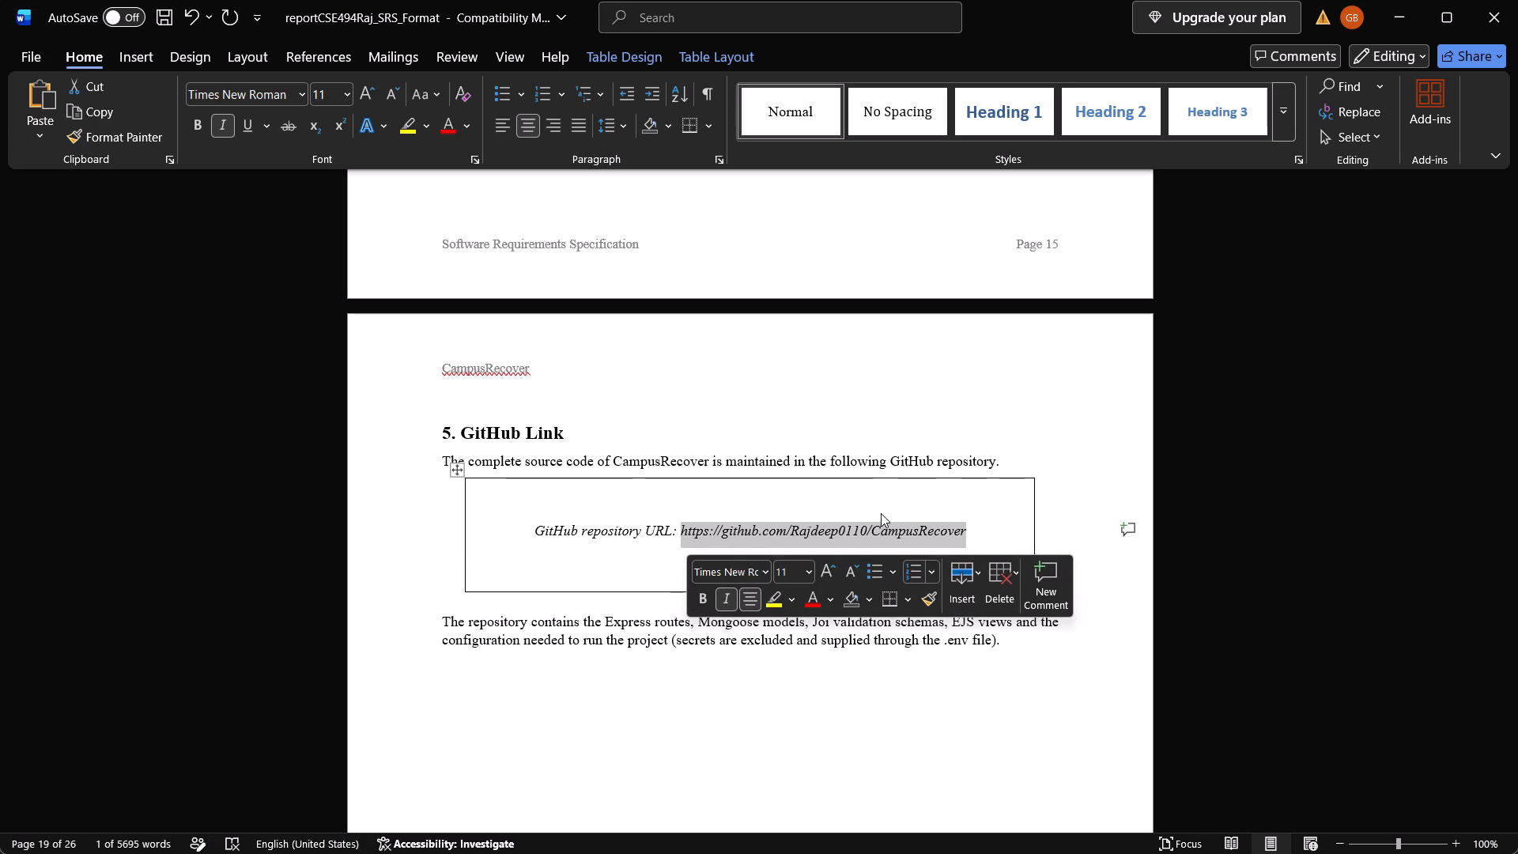
{"action": "right_click", "coordinate": [882, 533]}
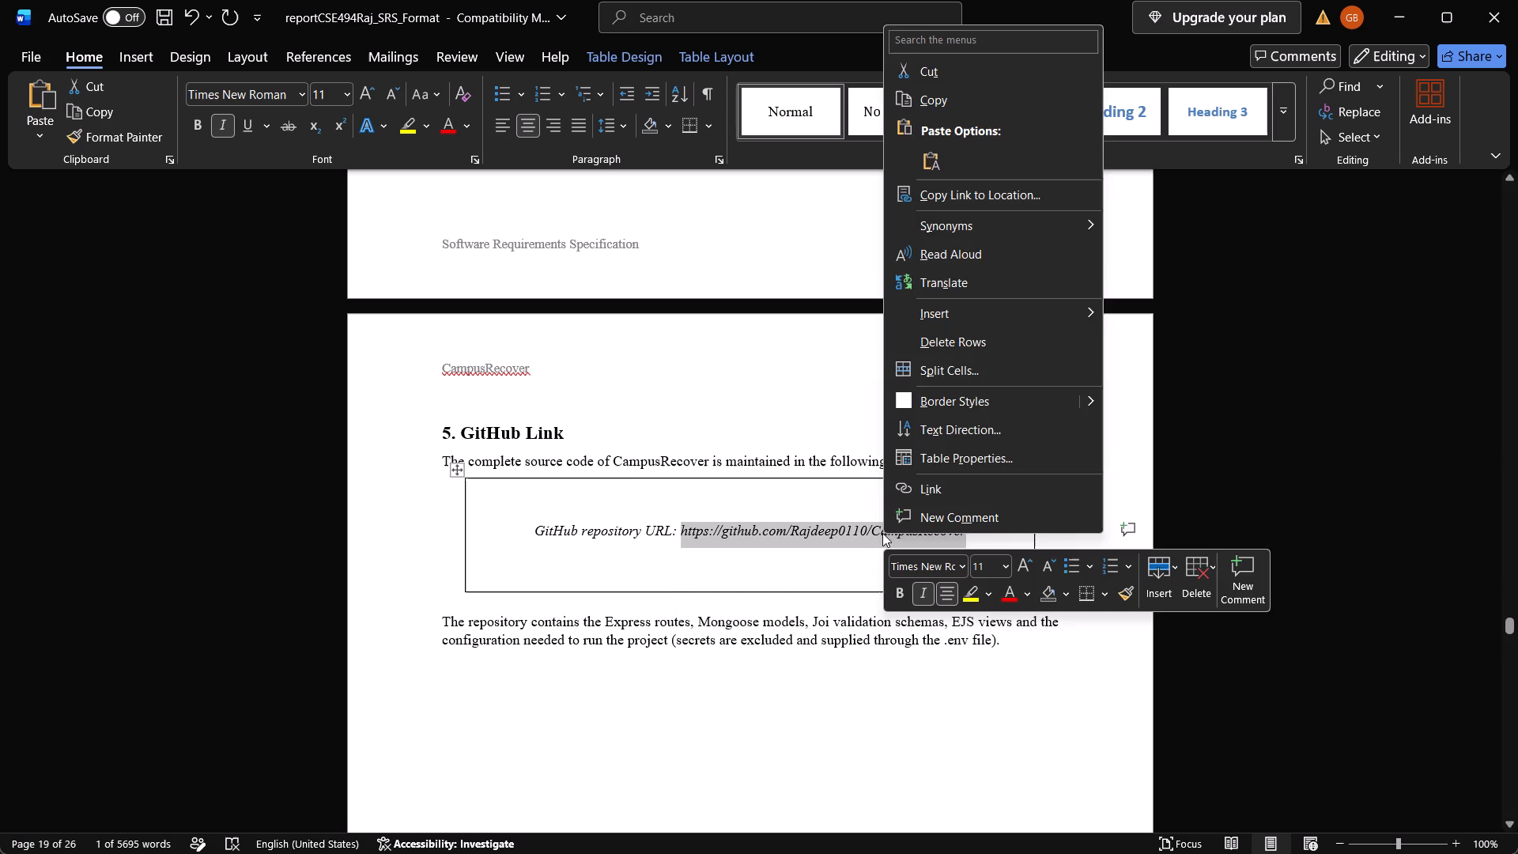
{"action": "left_click", "coordinate": [950, 487]}
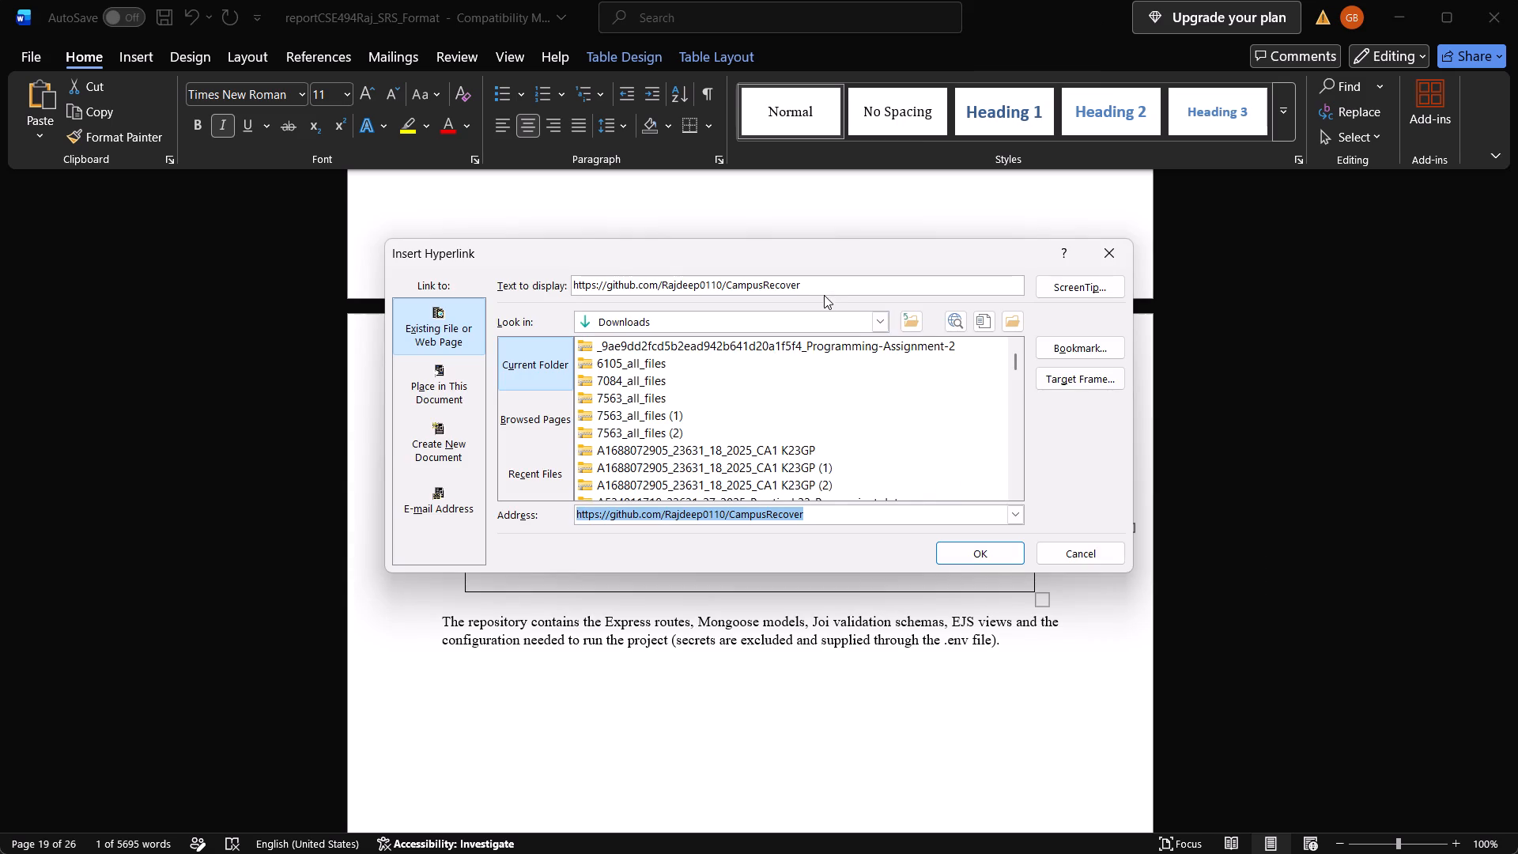
{"action": "left_click_drag", "start_coordinate": [818, 285], "coordinate": [536, 294]}
{"action": "key", "text": "BackSpace"}
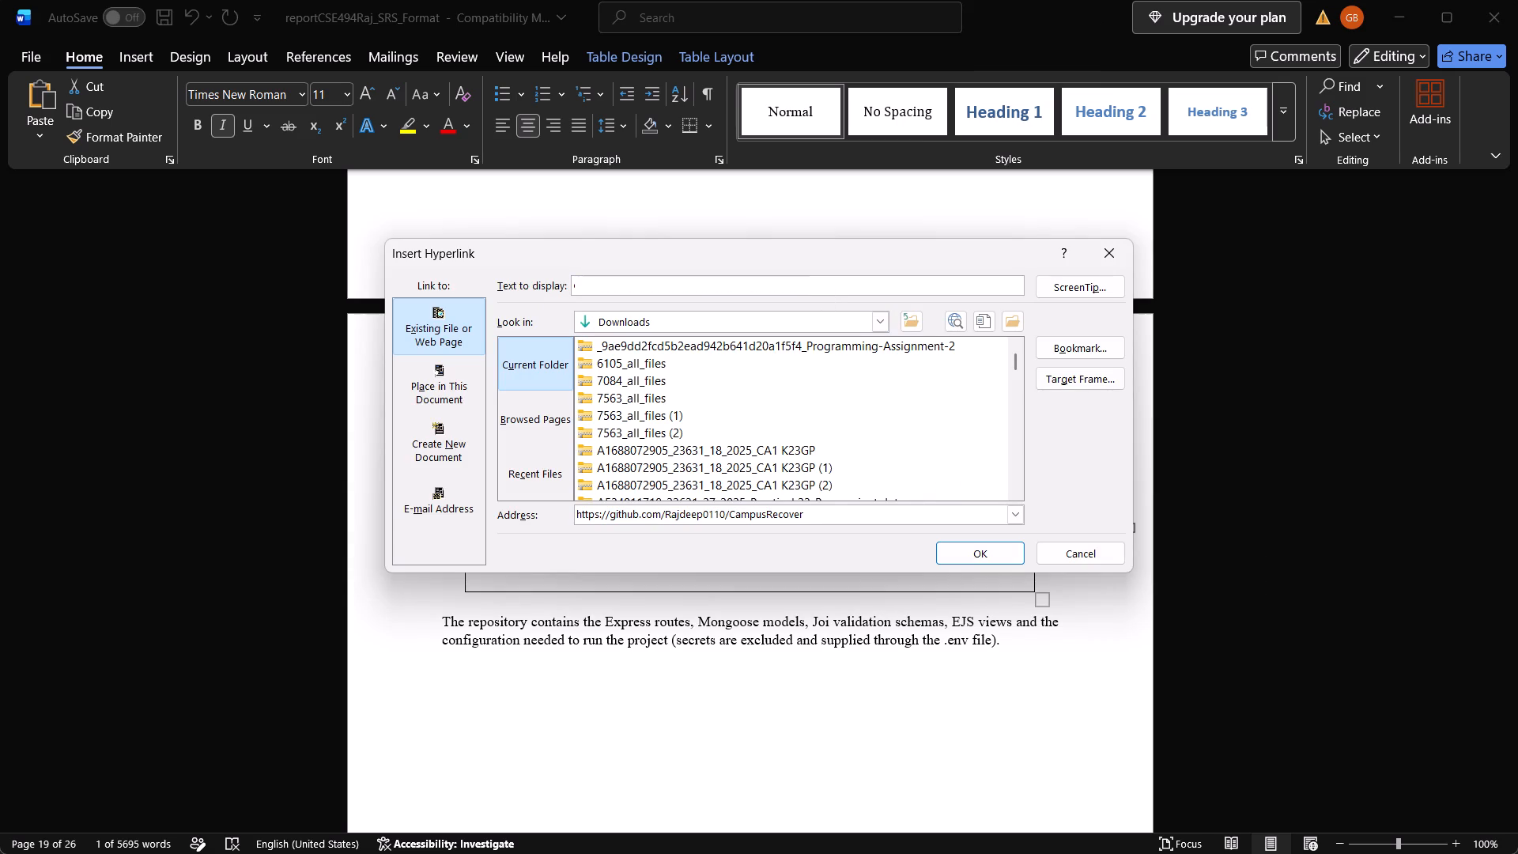
{"action": "type", "text": "amo"}
{"action": "key", "text": "BackSpace"}
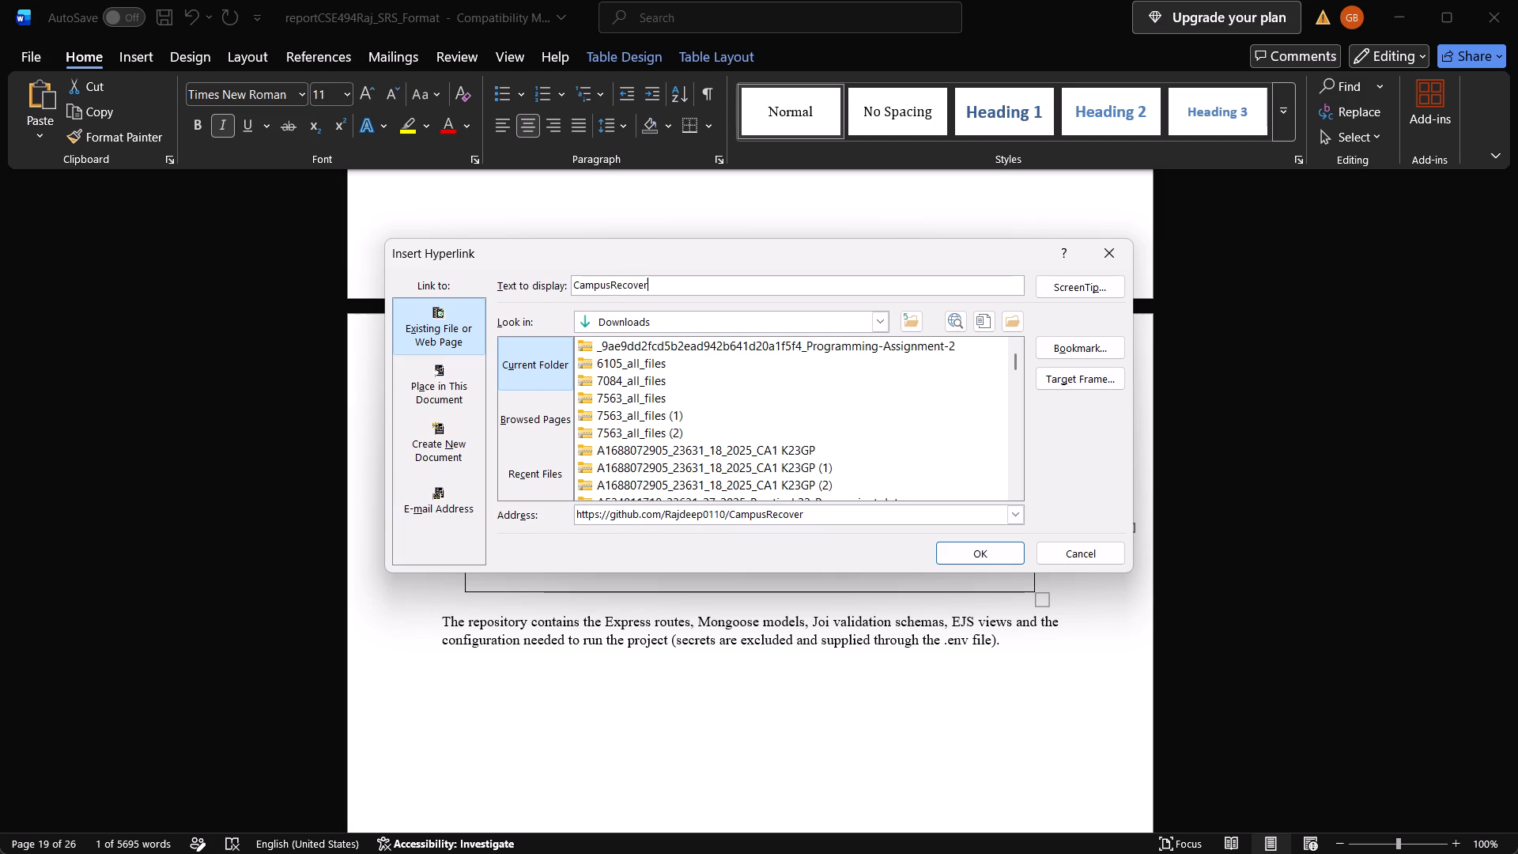
{"action": "left_click", "coordinate": [976, 554]}
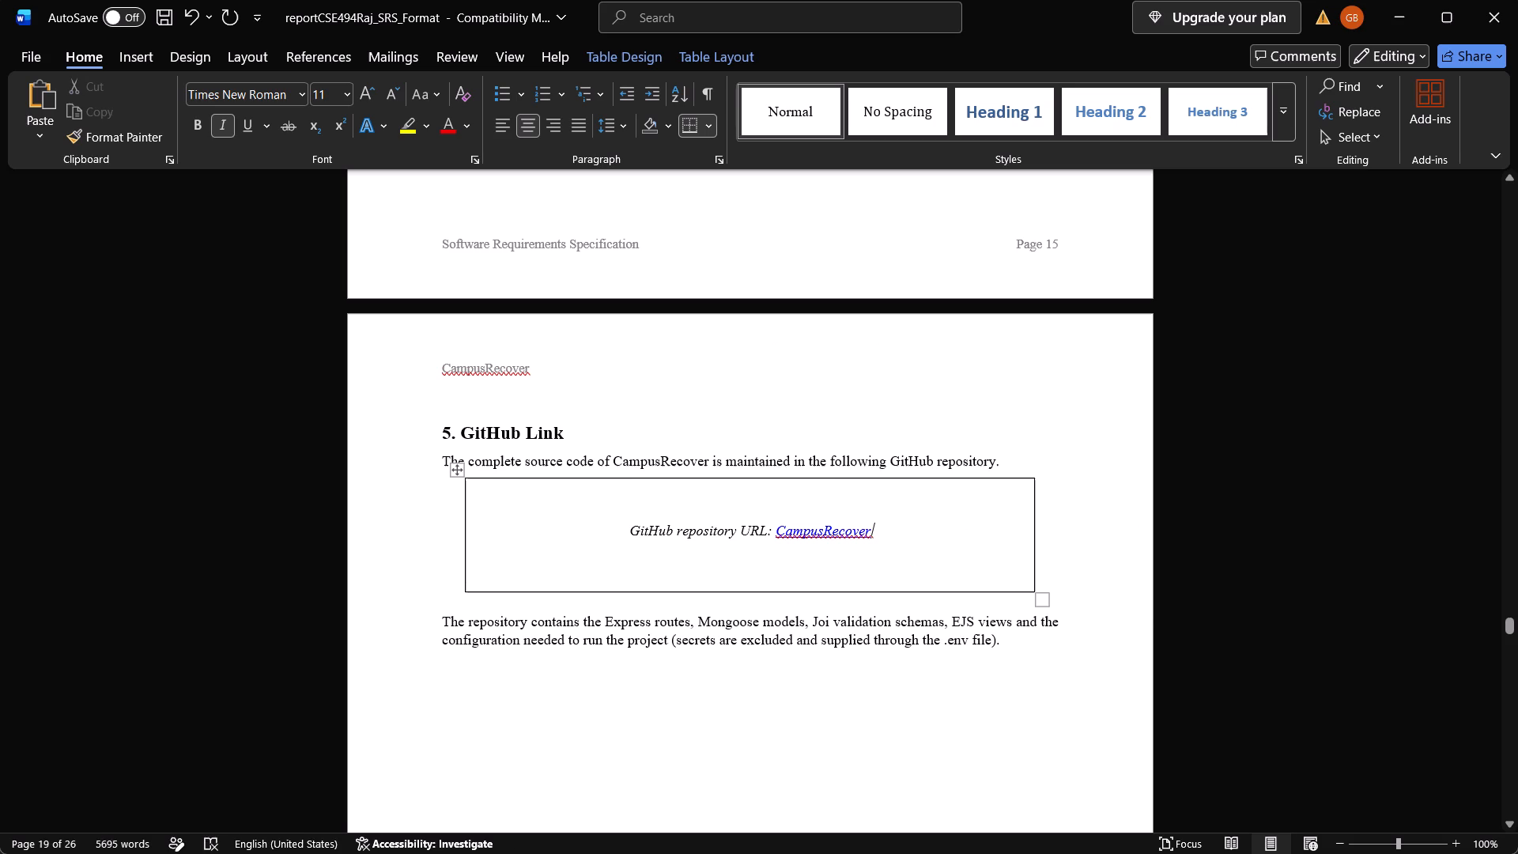
Check the Deployed Link placeholder in section 6, then switch to Chrome and open render.com in a new tab.
{"action": "scroll", "coordinate": [916, 548], "scroll_direction": "down", "scroll_amount": 1}
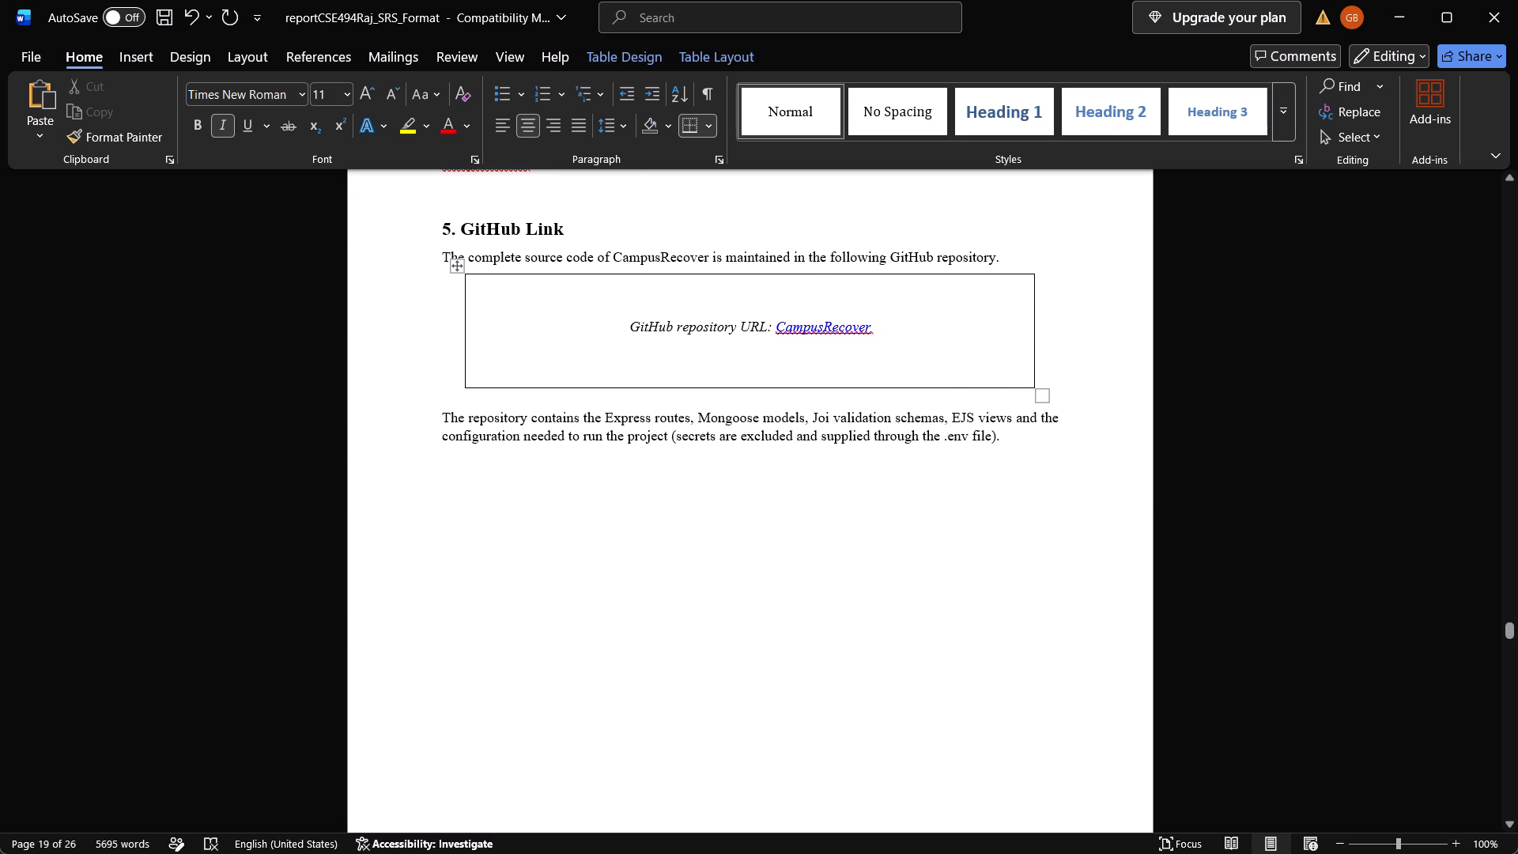
{"action": "scroll", "coordinate": [898, 450], "scroll_direction": "down", "scroll_amount": 1}
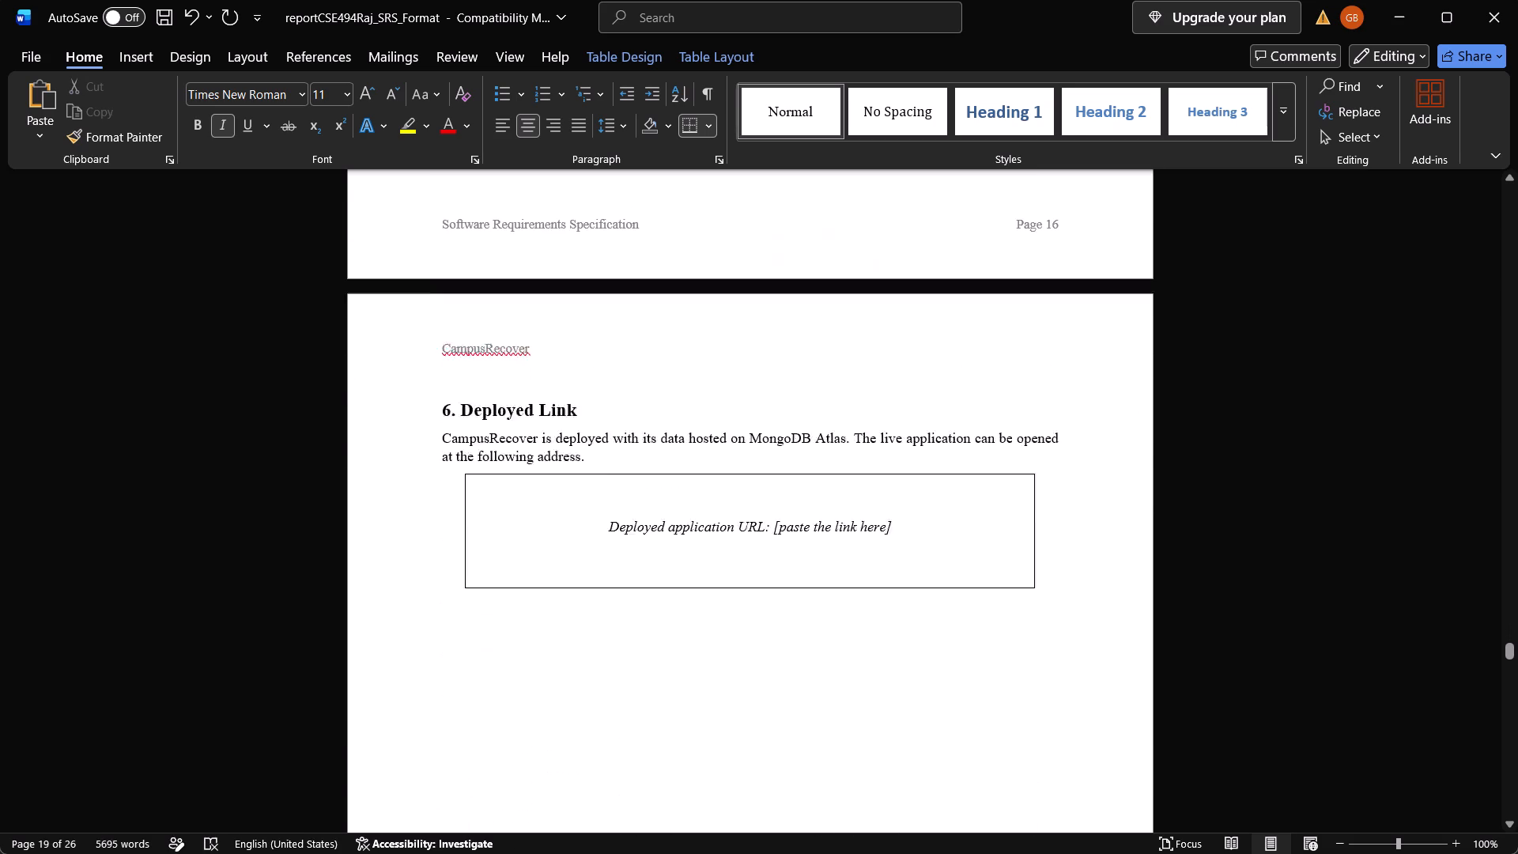
{"action": "scroll", "coordinate": [898, 450], "scroll_direction": "down", "scroll_amount": 1}
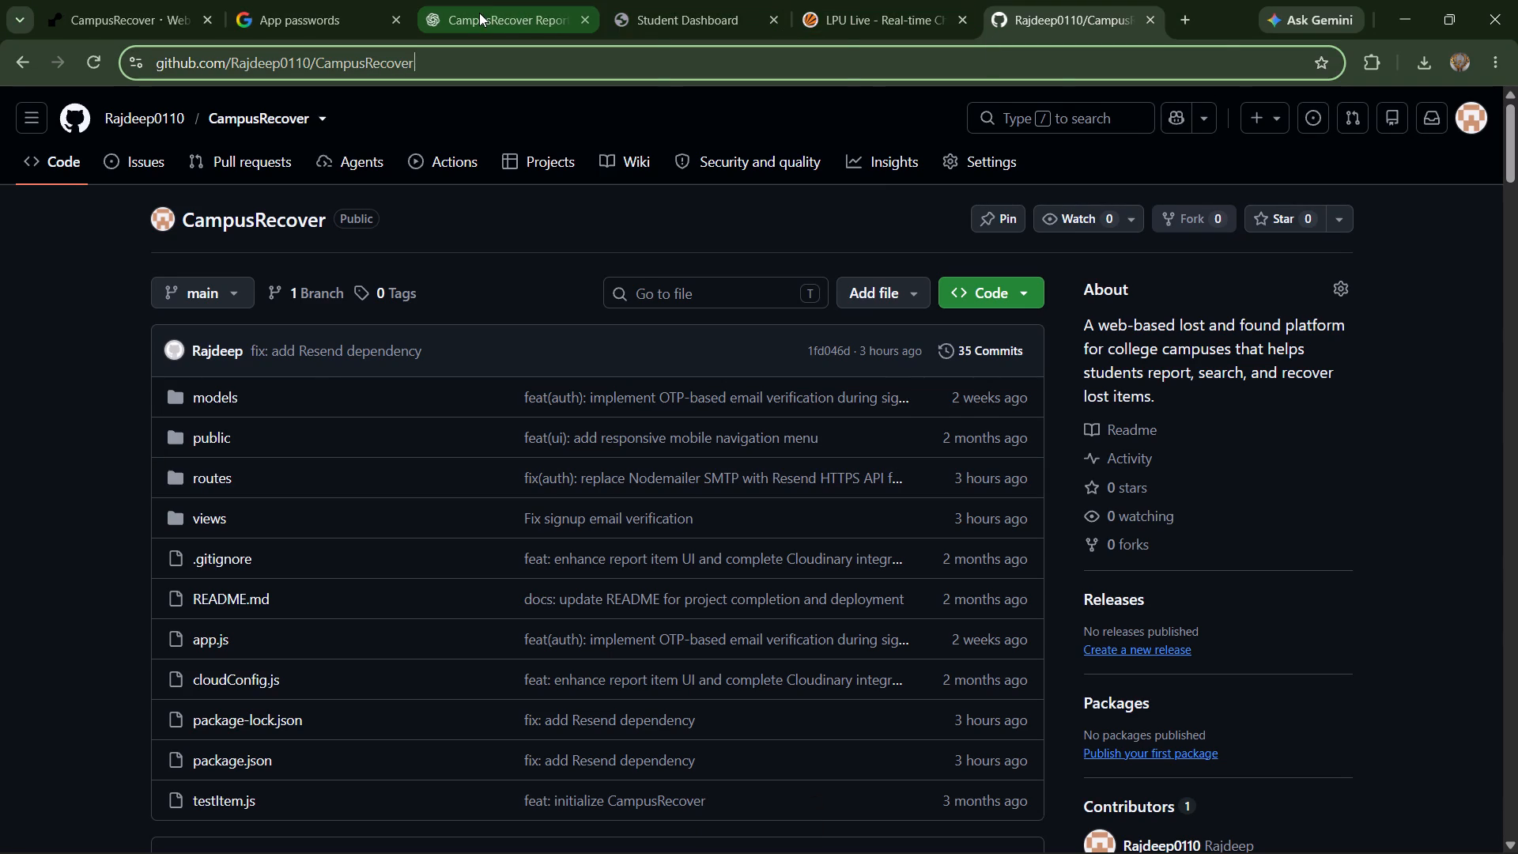
{"action": "left_click", "coordinate": [1187, 17]}
{"action": "type", "text": "ren"}
{"action": "key", "text": "Return"}
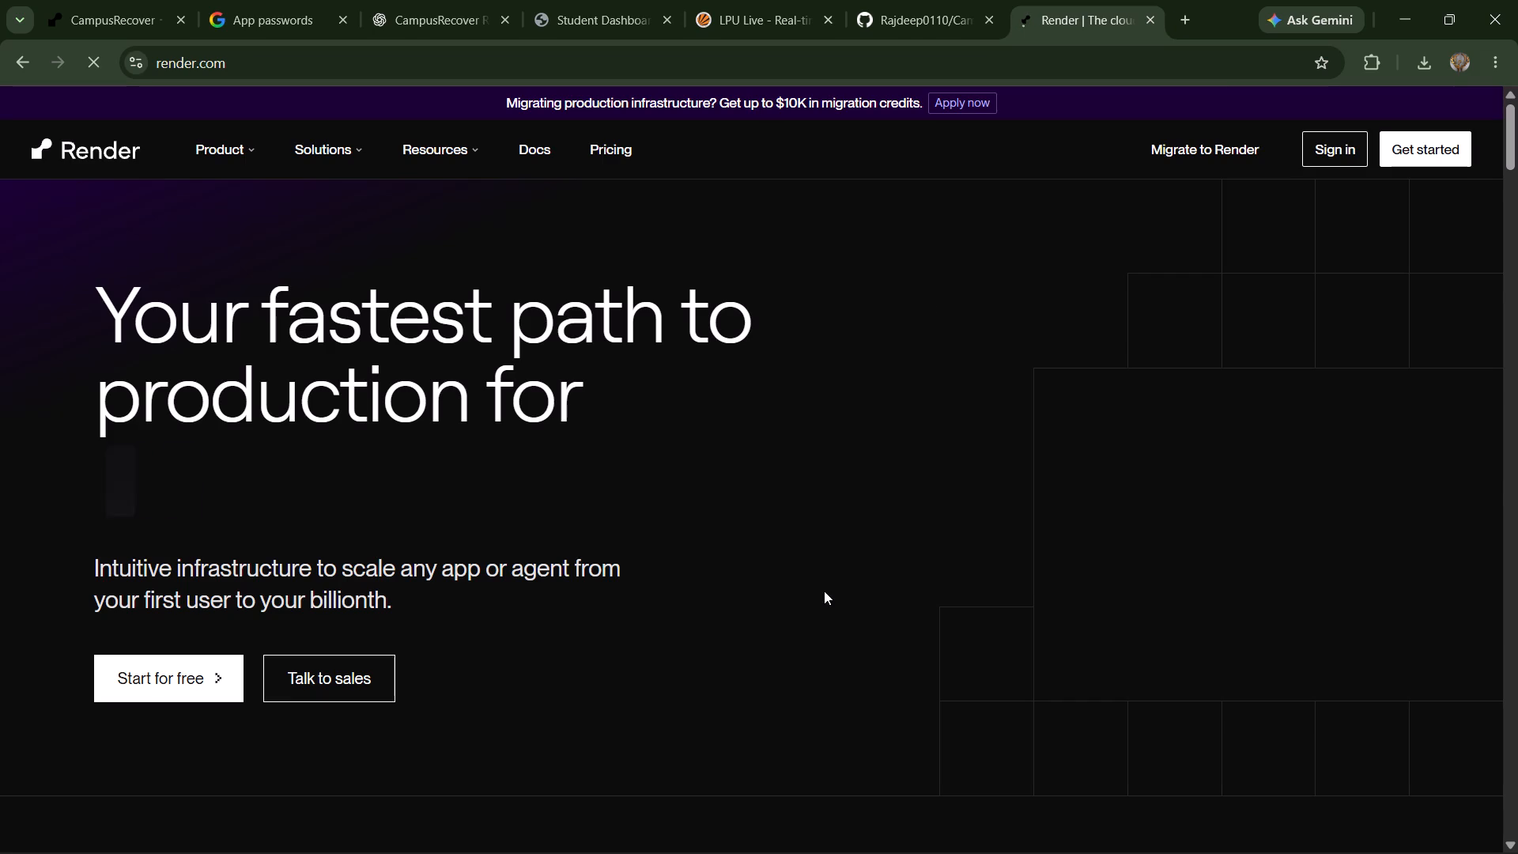
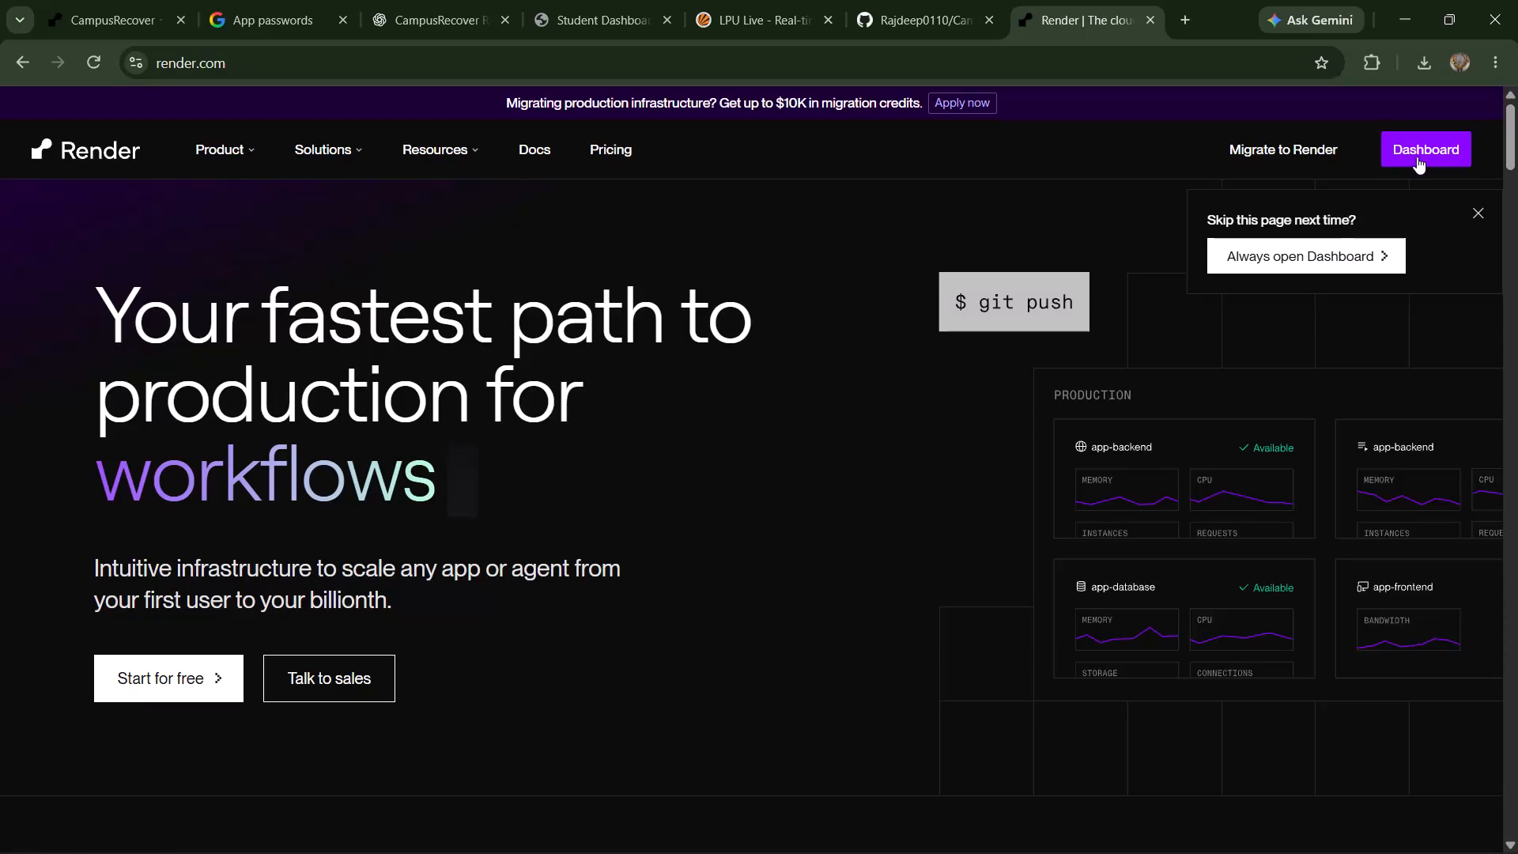
From the Render dashboard, open the CampusRecover web service in My project and copy its deployed onrender.com URL.
{"action": "left_click", "coordinate": [1417, 157]}
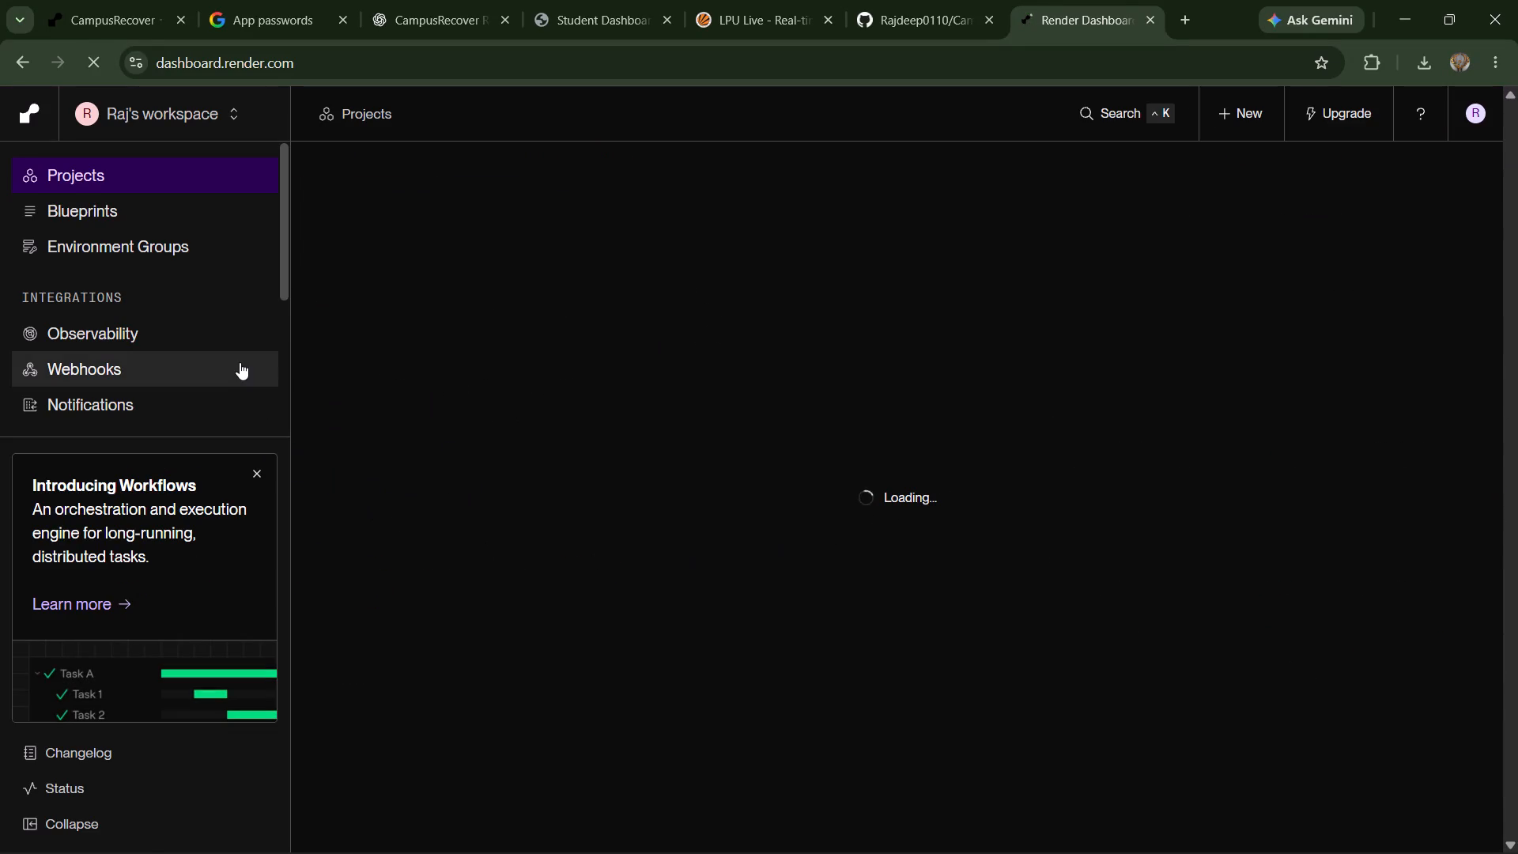
{"action": "left_click", "coordinate": [415, 388]}
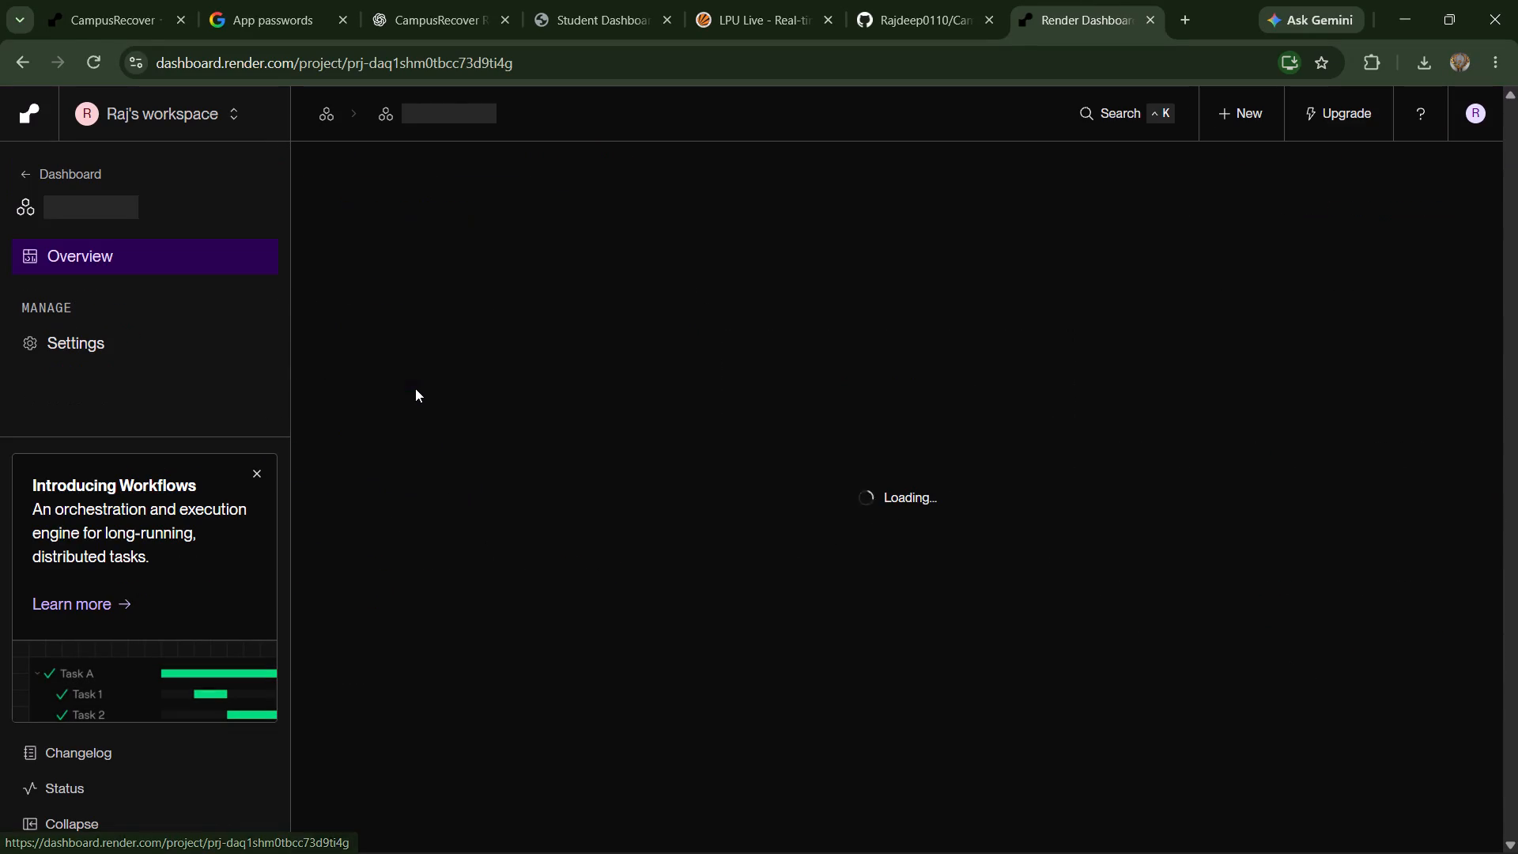
{"action": "left_click", "coordinate": [415, 388]}
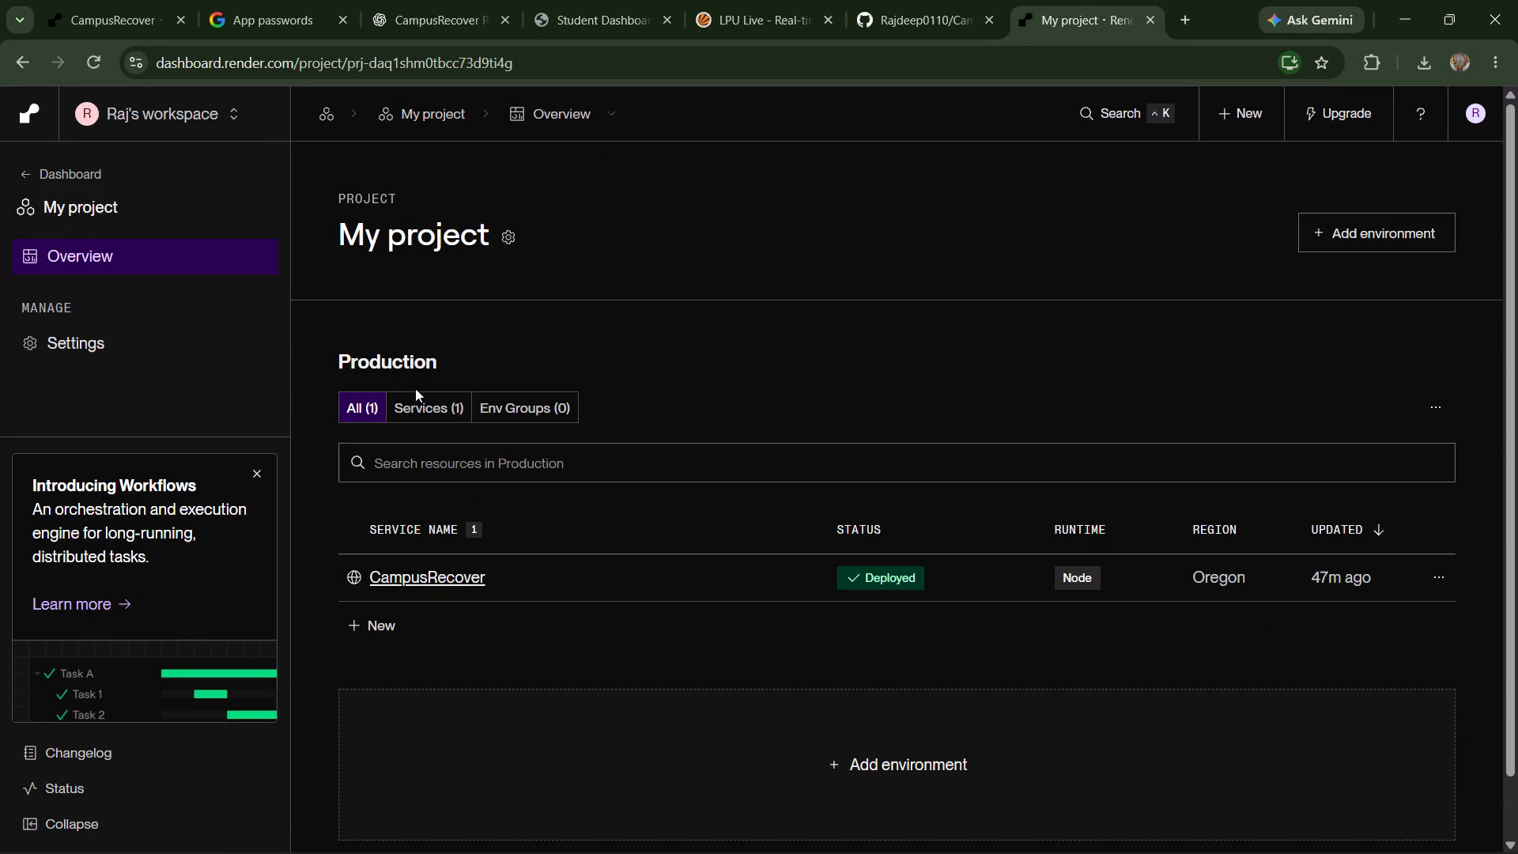
{"action": "left_click", "coordinate": [435, 580]}
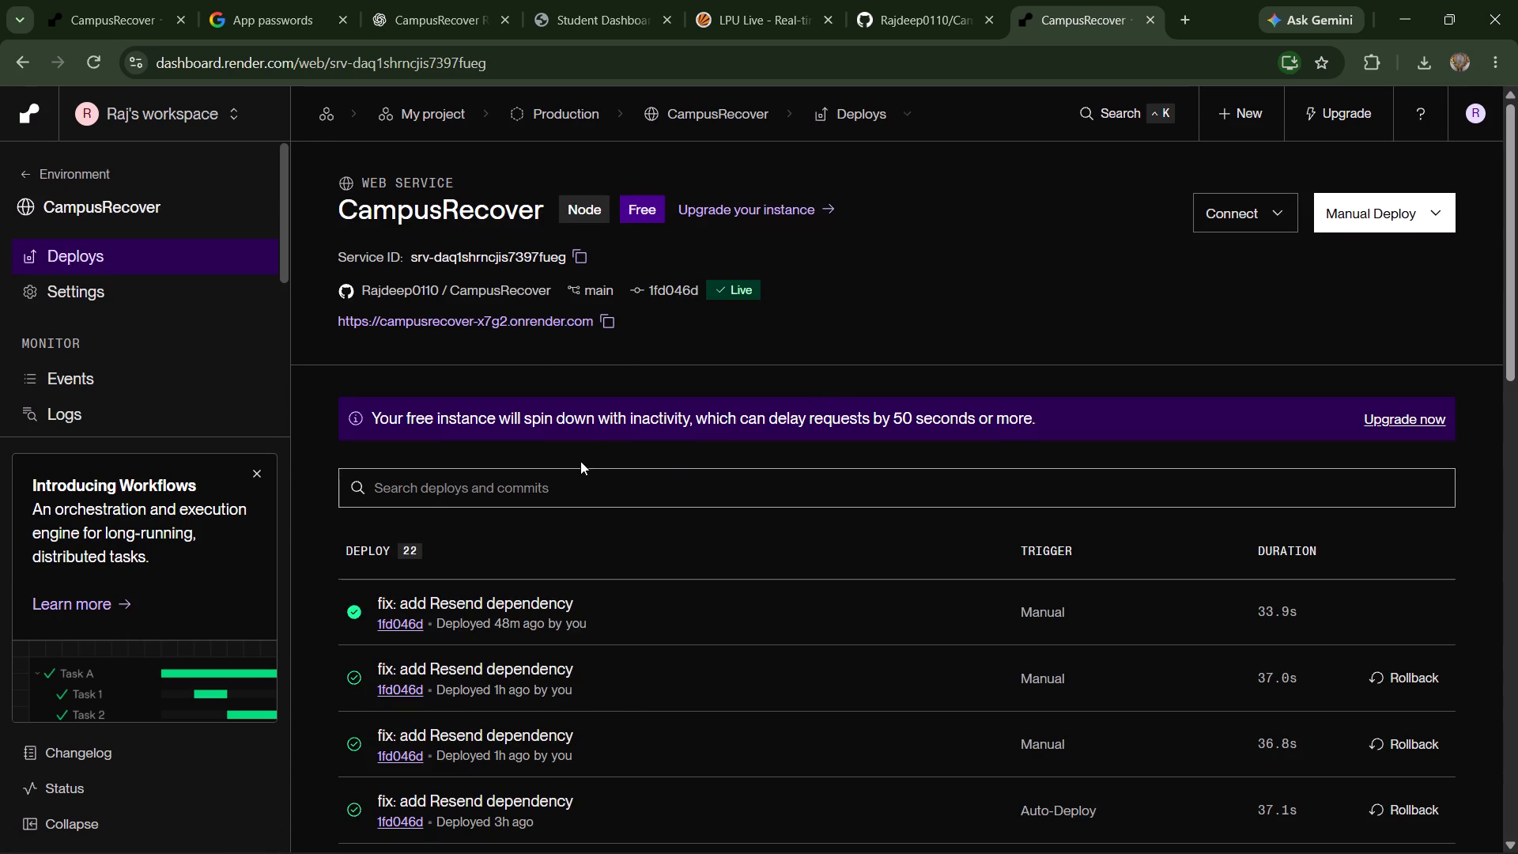
{"action": "left_click", "coordinate": [613, 321]}
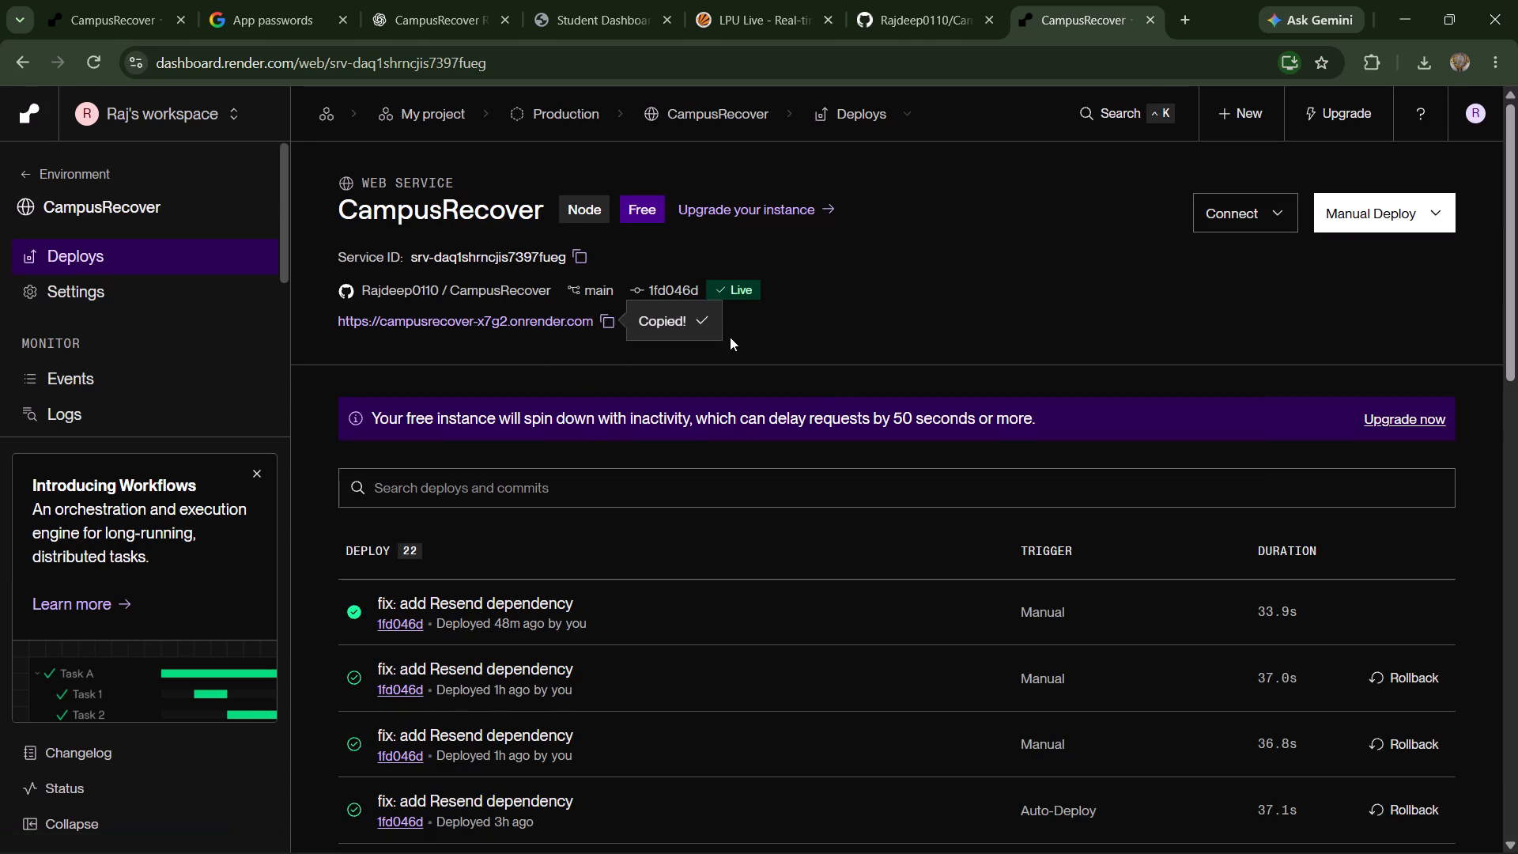
{"action": "left_click", "coordinate": [904, 493]}
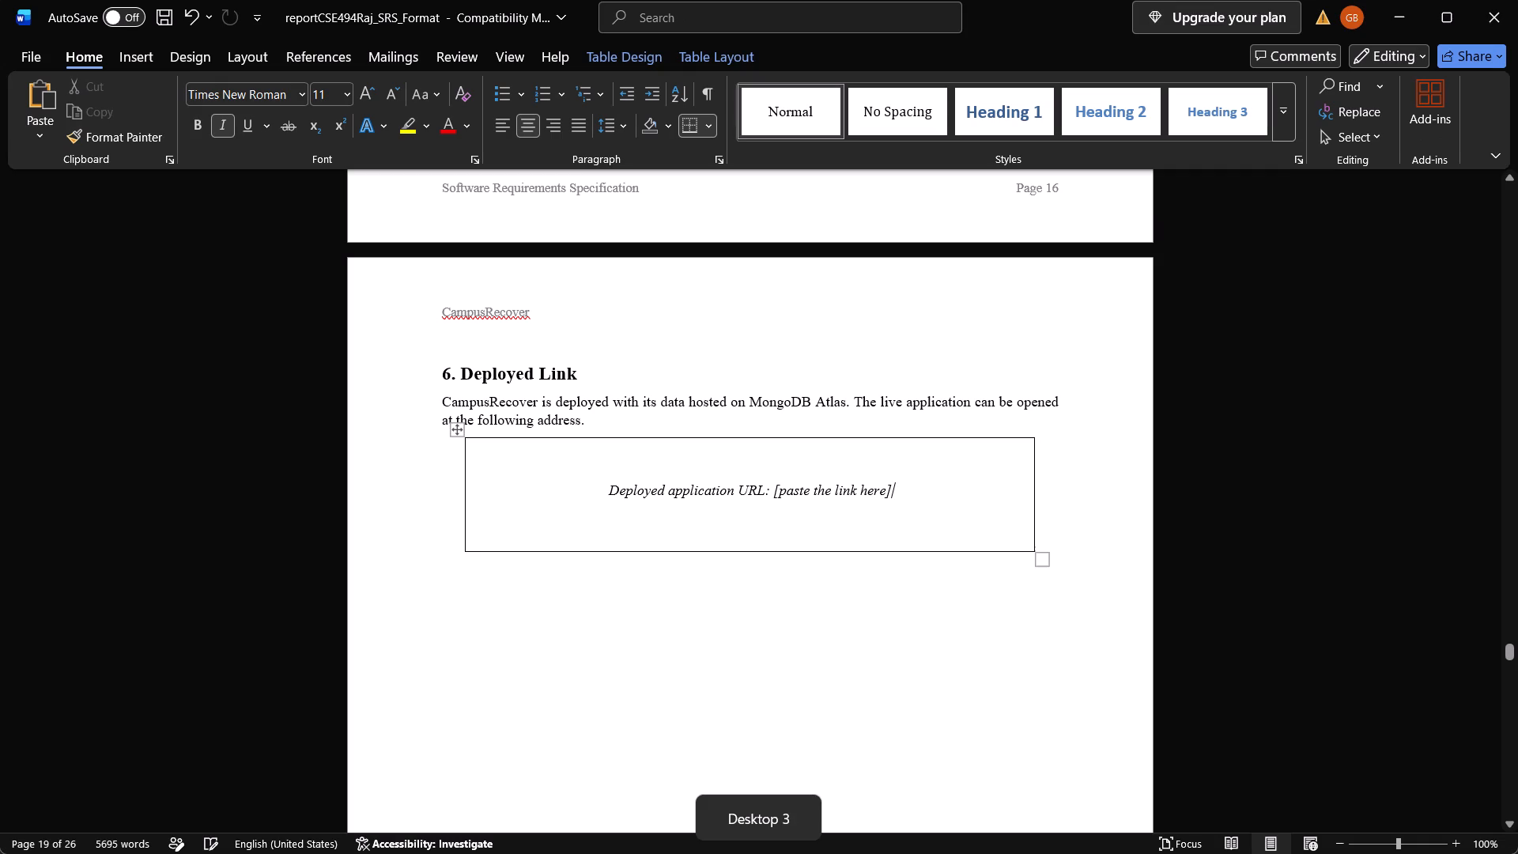
{"action": "key", "text": "BackSpace"}
{"action": "key", "text": "BackSpace"}
{"action": "key", "text": "BackSpace"}
{"action": "key", "text": "BackSpace"}
{"action": "key", "text": "BackSpace"}
{"action": "key", "text": "BackSpace"}
{"action": "key", "text": "BackSpace"}
{"action": "key", "text": "BackSpace"}
{"action": "key", "text": "BackSpace"}
{"action": "key", "text": "BackSpace"}
{"action": "key", "text": "BackSpace"}
{"action": "key", "text": "BackSpace"}
{"action": "key", "text": "BackSpace"}
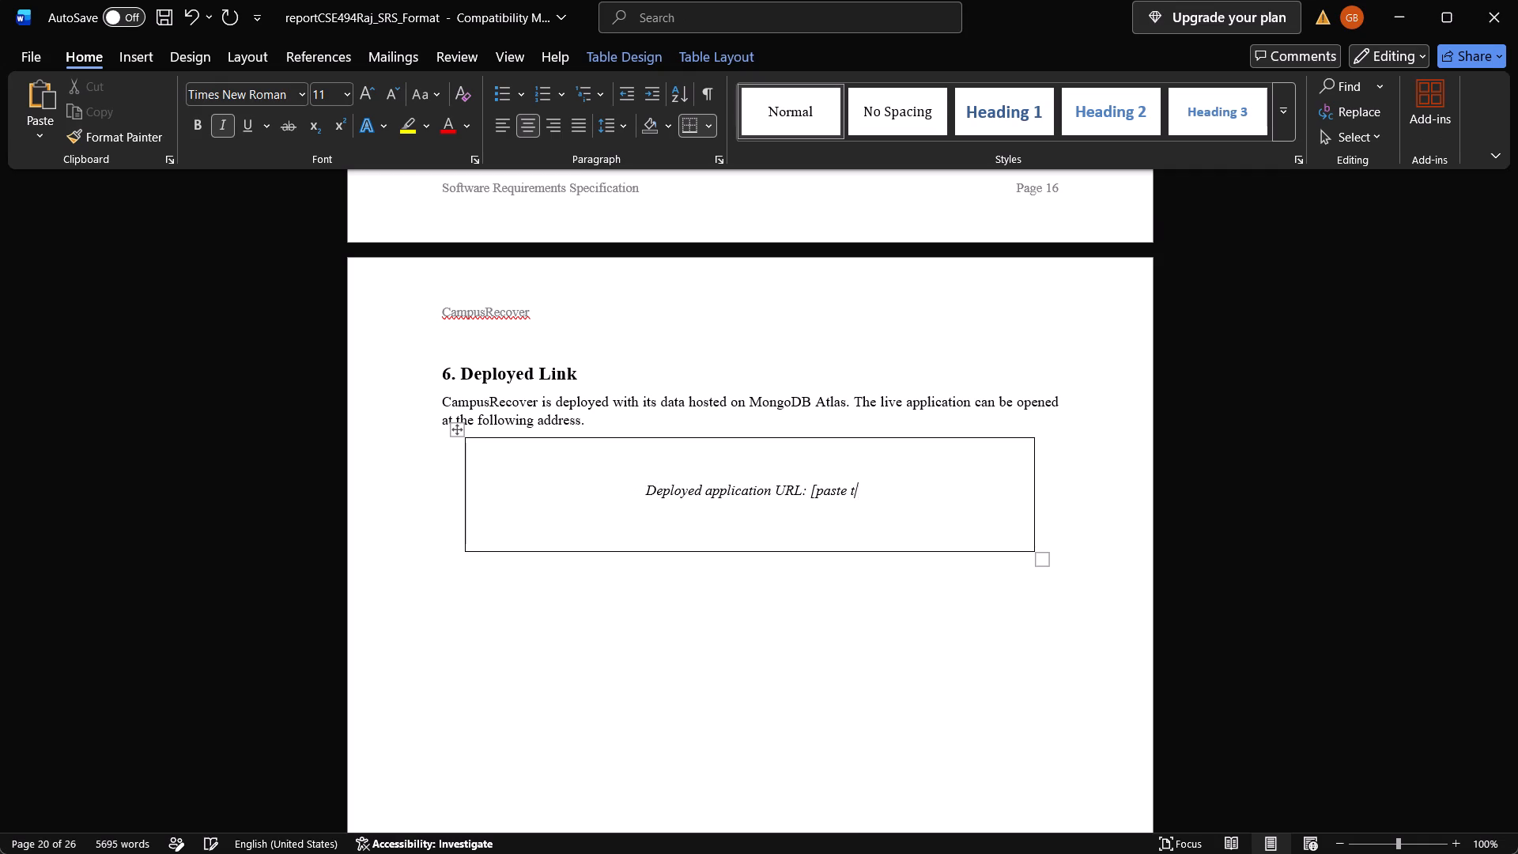
{"action": "key", "text": "BackSpace"}
{"action": "key", "text": "BackSpace"}
{"action": "key", "text": "BackSpace"}
{"action": "key", "text": "BackSpace"}
{"action": "key", "text": "BackSpace"}
{"action": "key", "text": "BackSpace"}
{"action": "key", "text": "BackSpace"}
{"action": "key", "text": "BackSpace"}
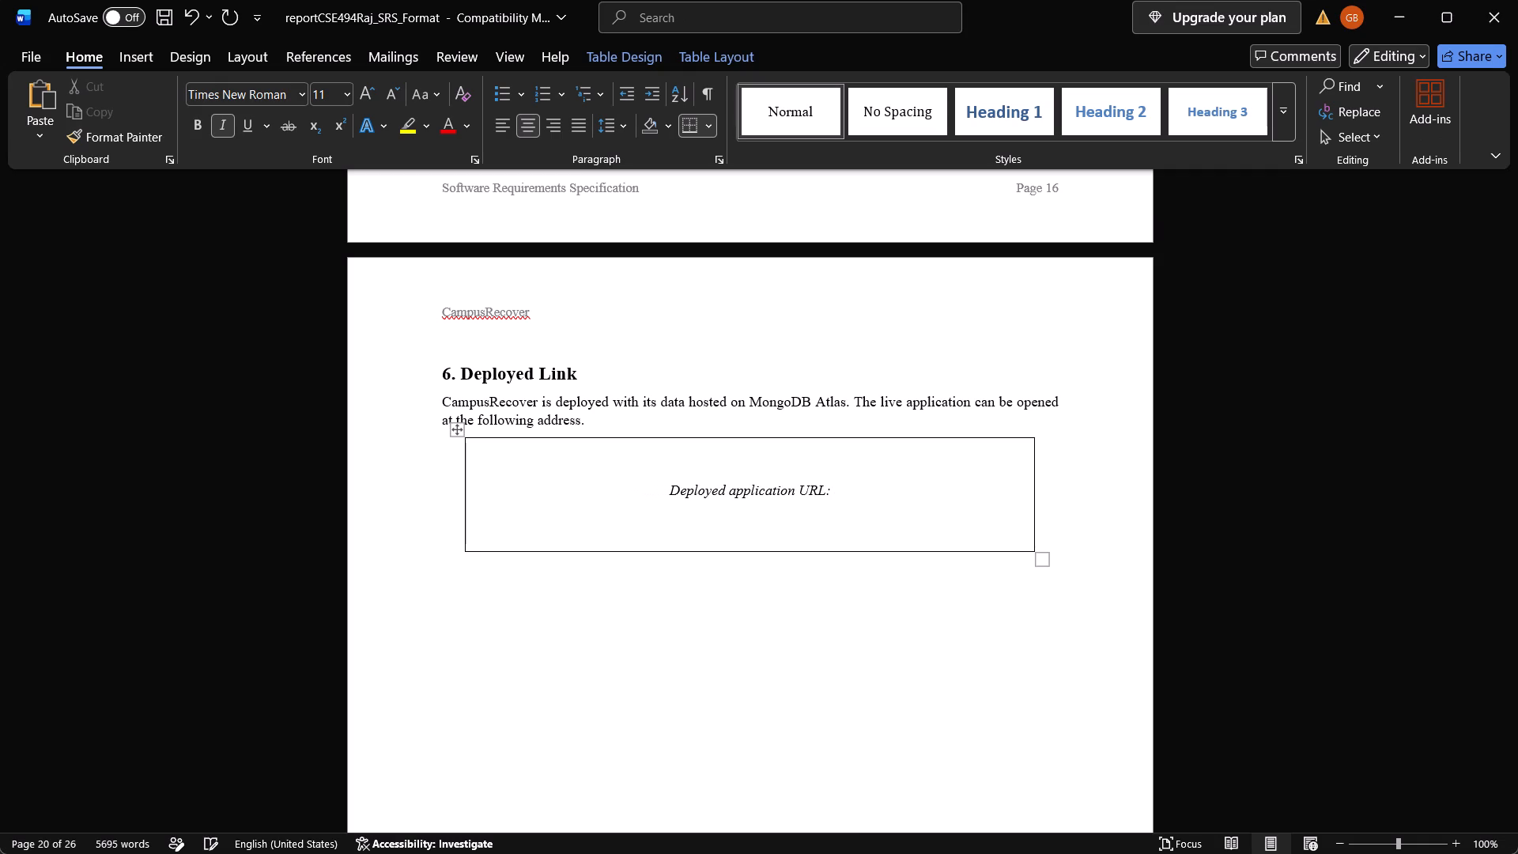
{"action": "key", "text": "ctrl+v"}
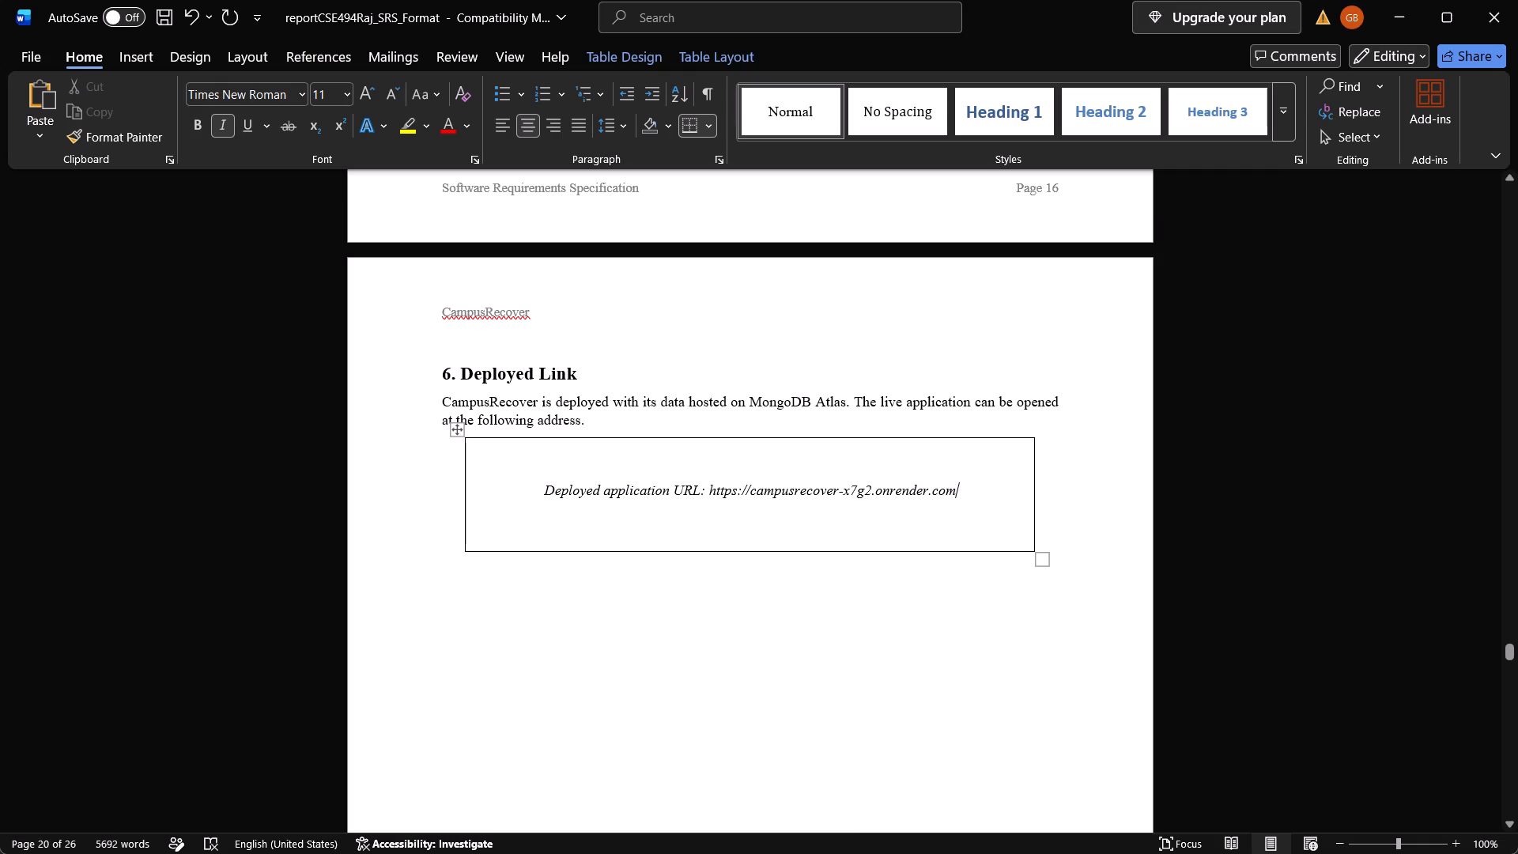
Turn the deployed application URL in section 6 into a hyperlink to the same address with the display text "render".
{"action": "left_click_drag", "start_coordinate": [962, 487], "coordinate": [730, 493]}
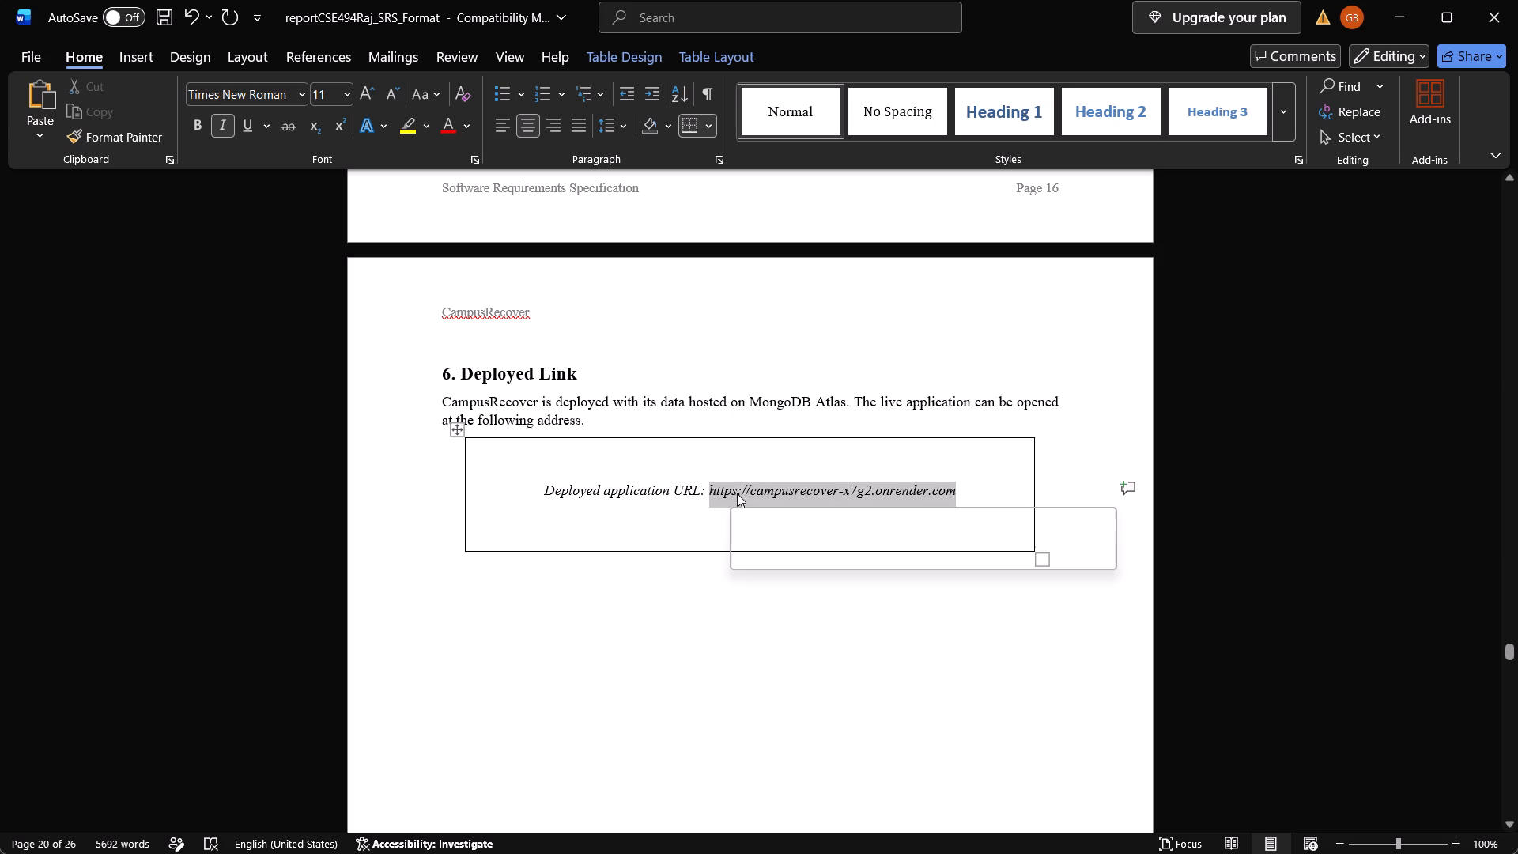
{"action": "right_click", "coordinate": [772, 492]}
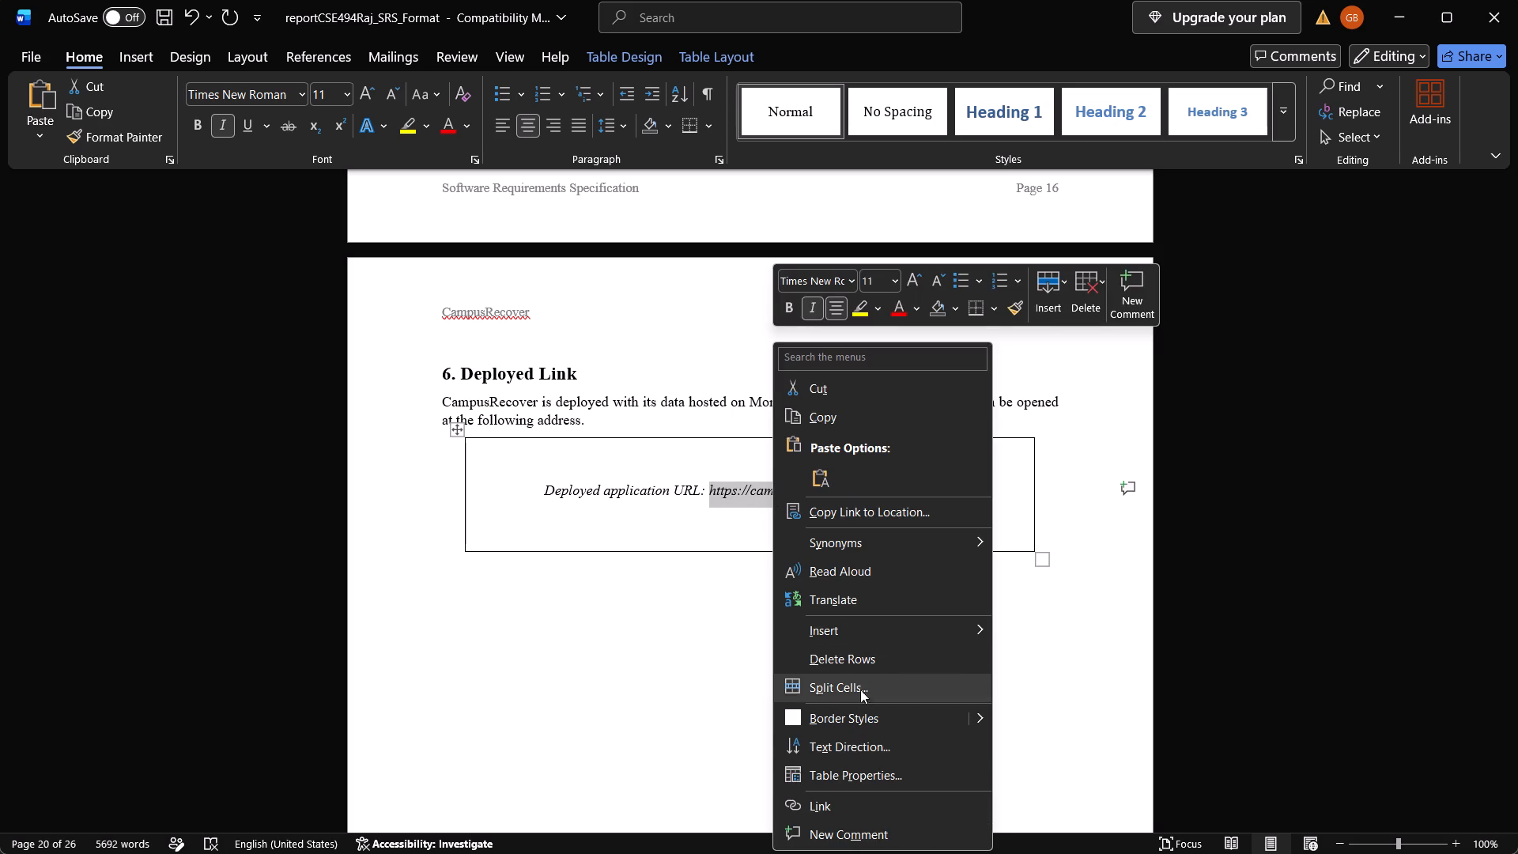
{"action": "left_click", "coordinate": [867, 803]}
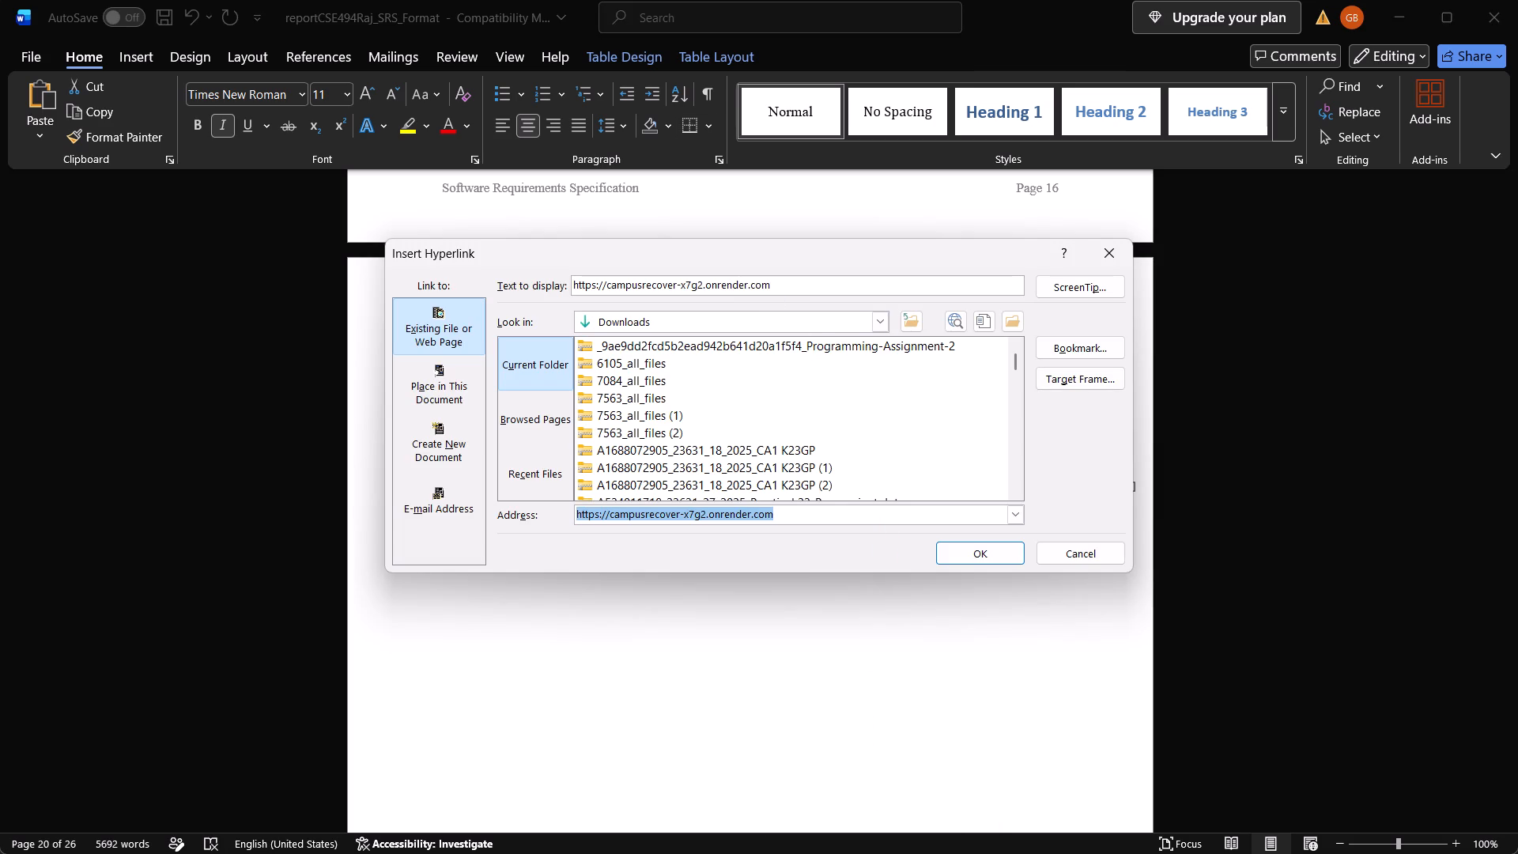
{"action": "left_click_drag", "start_coordinate": [776, 285], "coordinate": [542, 301]}
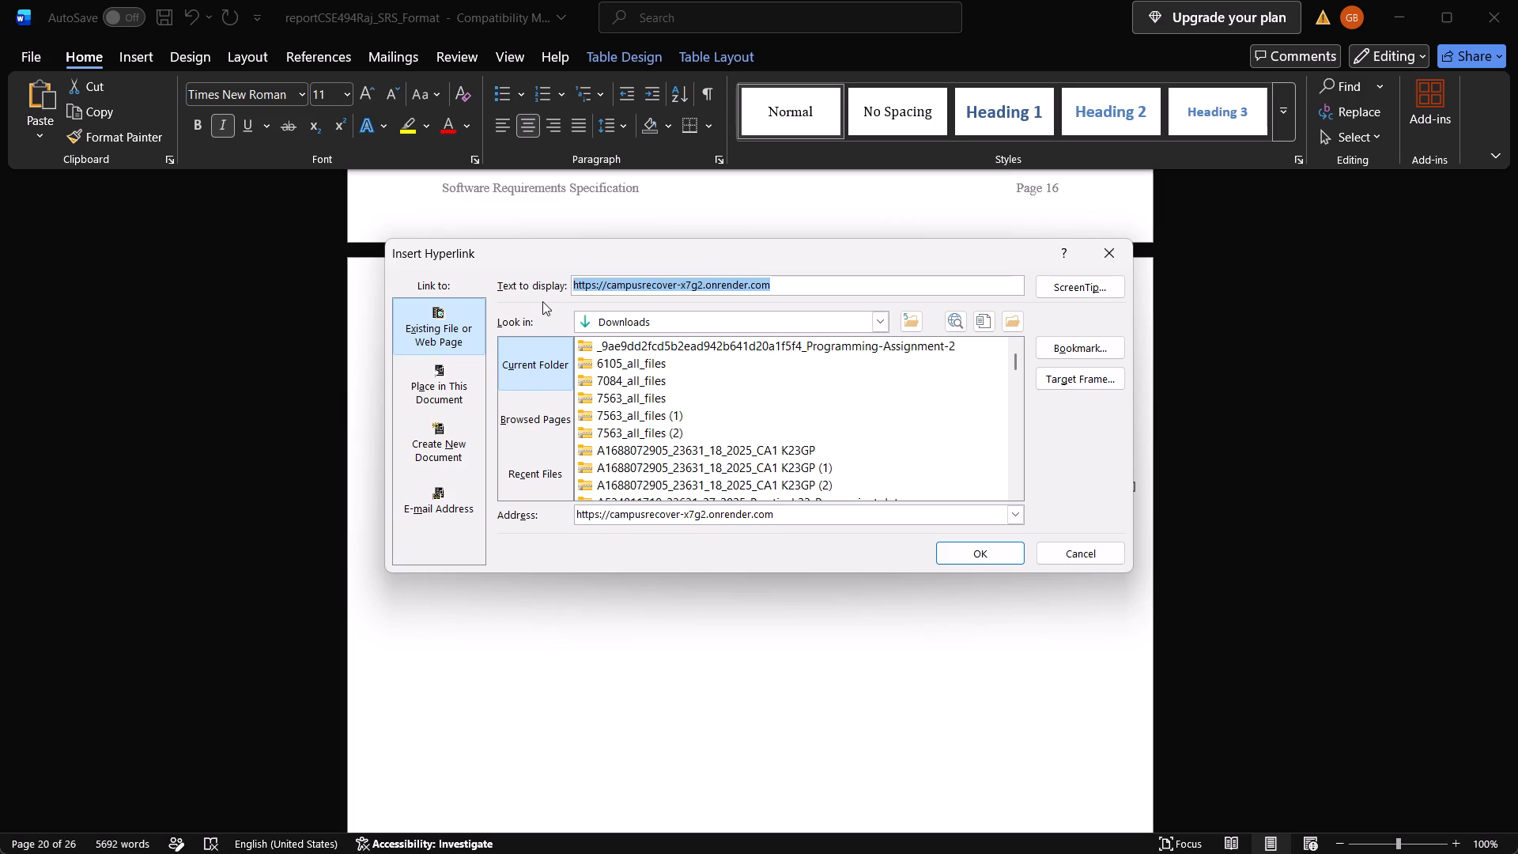
{"action": "key", "text": "BackSpace"}
{"action": "type", "text": "render"}
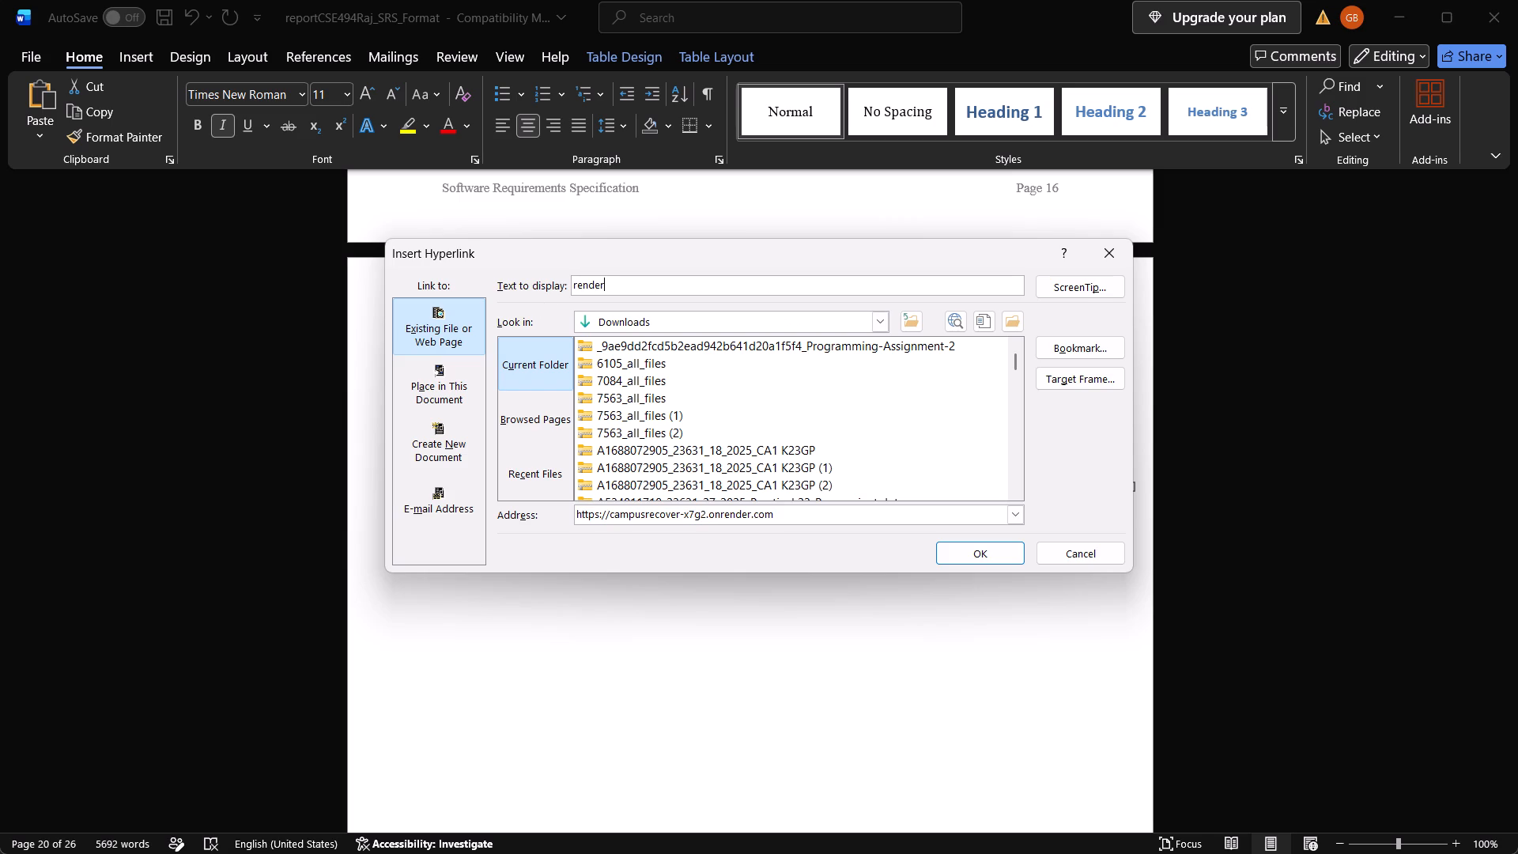
{"action": "left_click", "coordinate": [957, 553]}
Review the remaining sections of the report, from 7, Client Approval Proof, through 11, GST No, and the appendices, for unfilled placeholders.
{"action": "scroll", "coordinate": [863, 599], "scroll_direction": "down", "scroll_amount": 1}
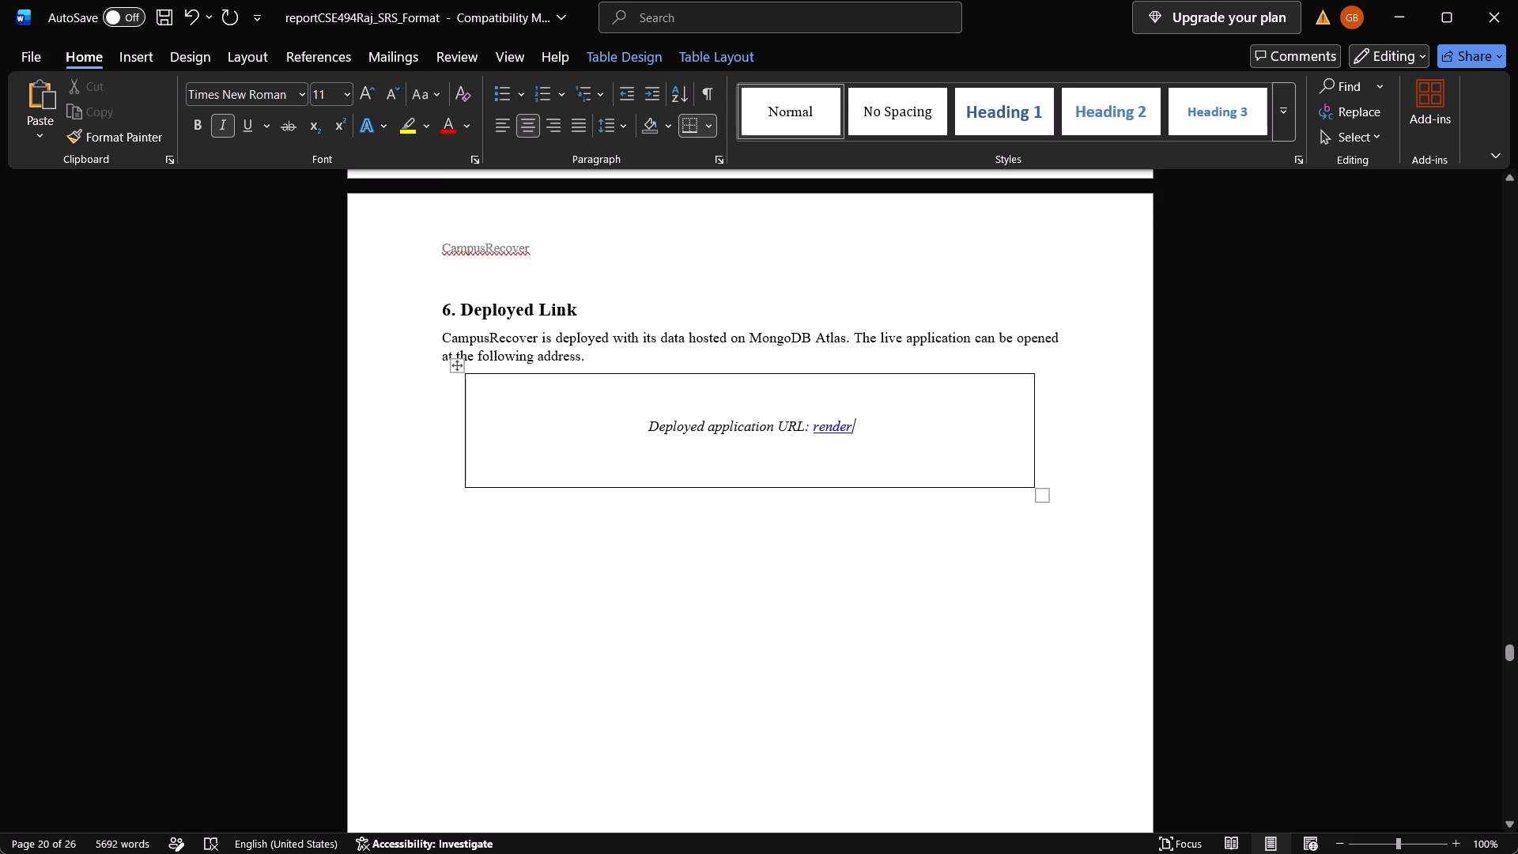
{"action": "scroll", "coordinate": [863, 599], "scroll_direction": "down", "scroll_amount": 4}
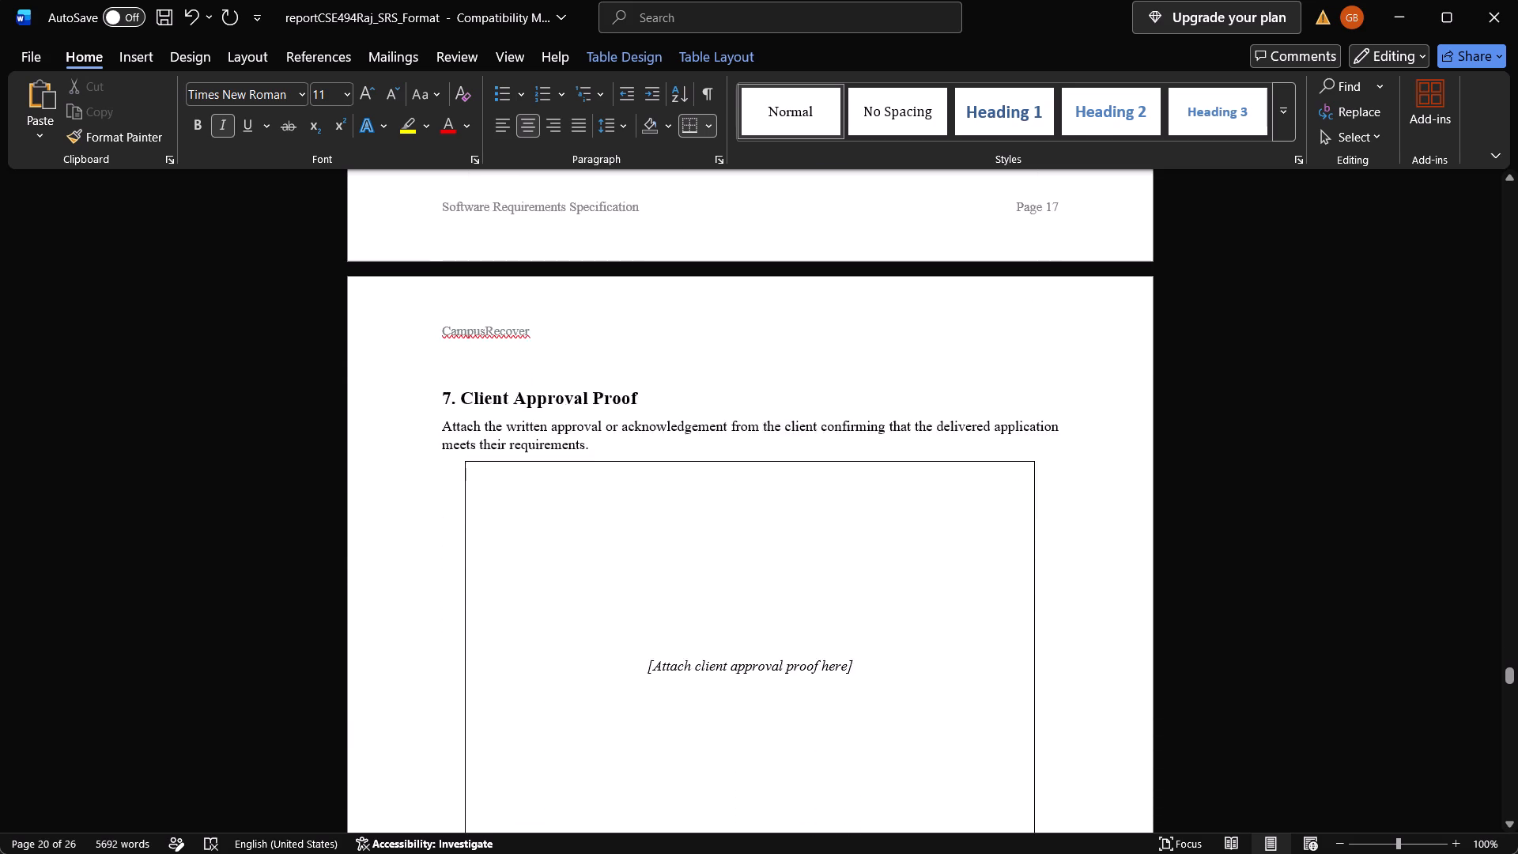
{"action": "scroll", "coordinate": [863, 599], "scroll_direction": "down", "scroll_amount": 2}
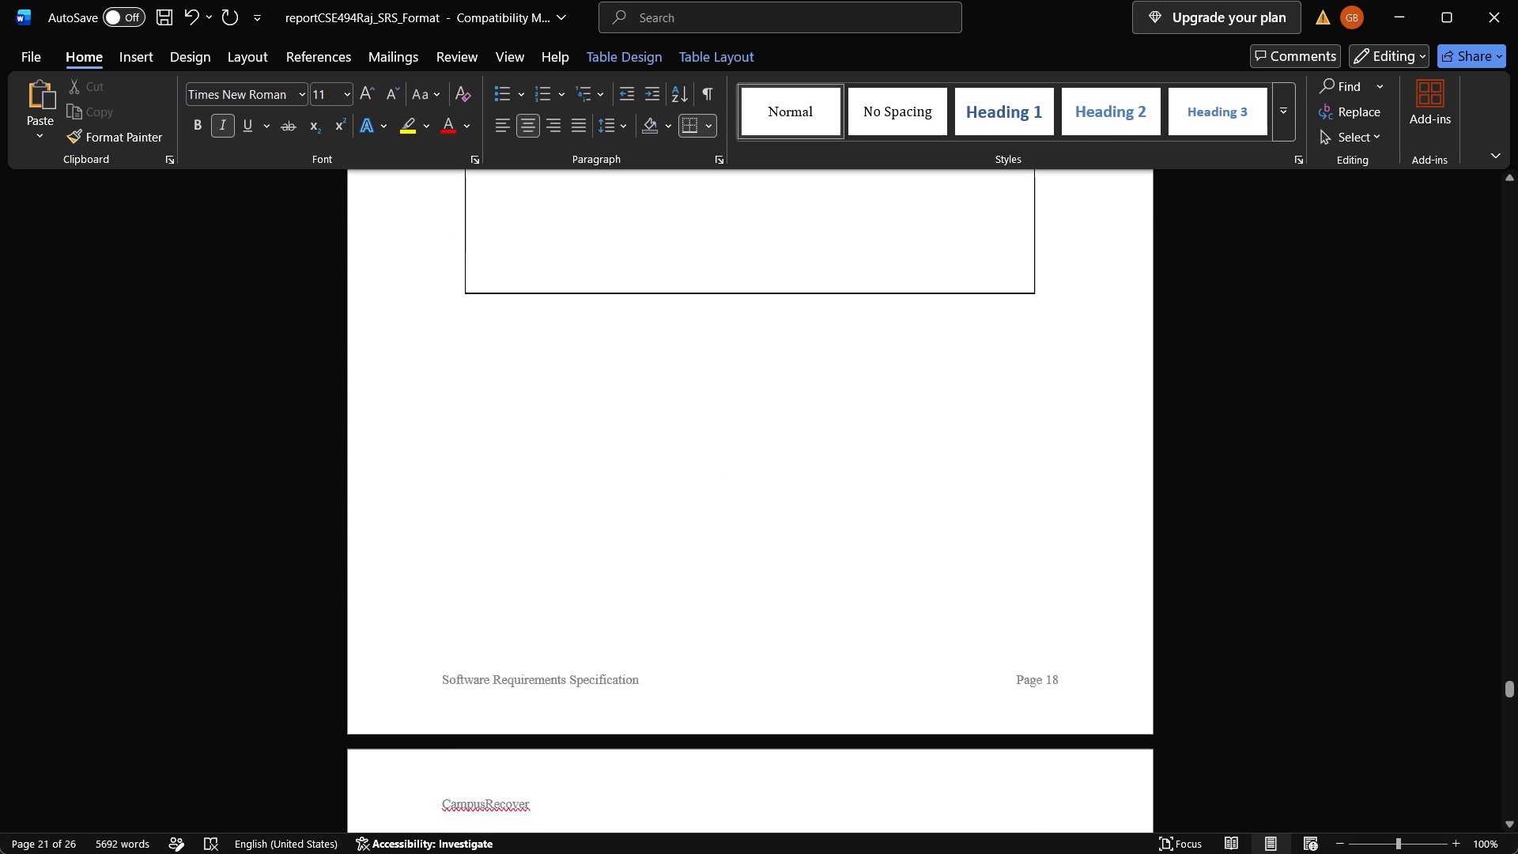
{"action": "scroll", "coordinate": [863, 599], "scroll_direction": "down", "scroll_amount": 2}
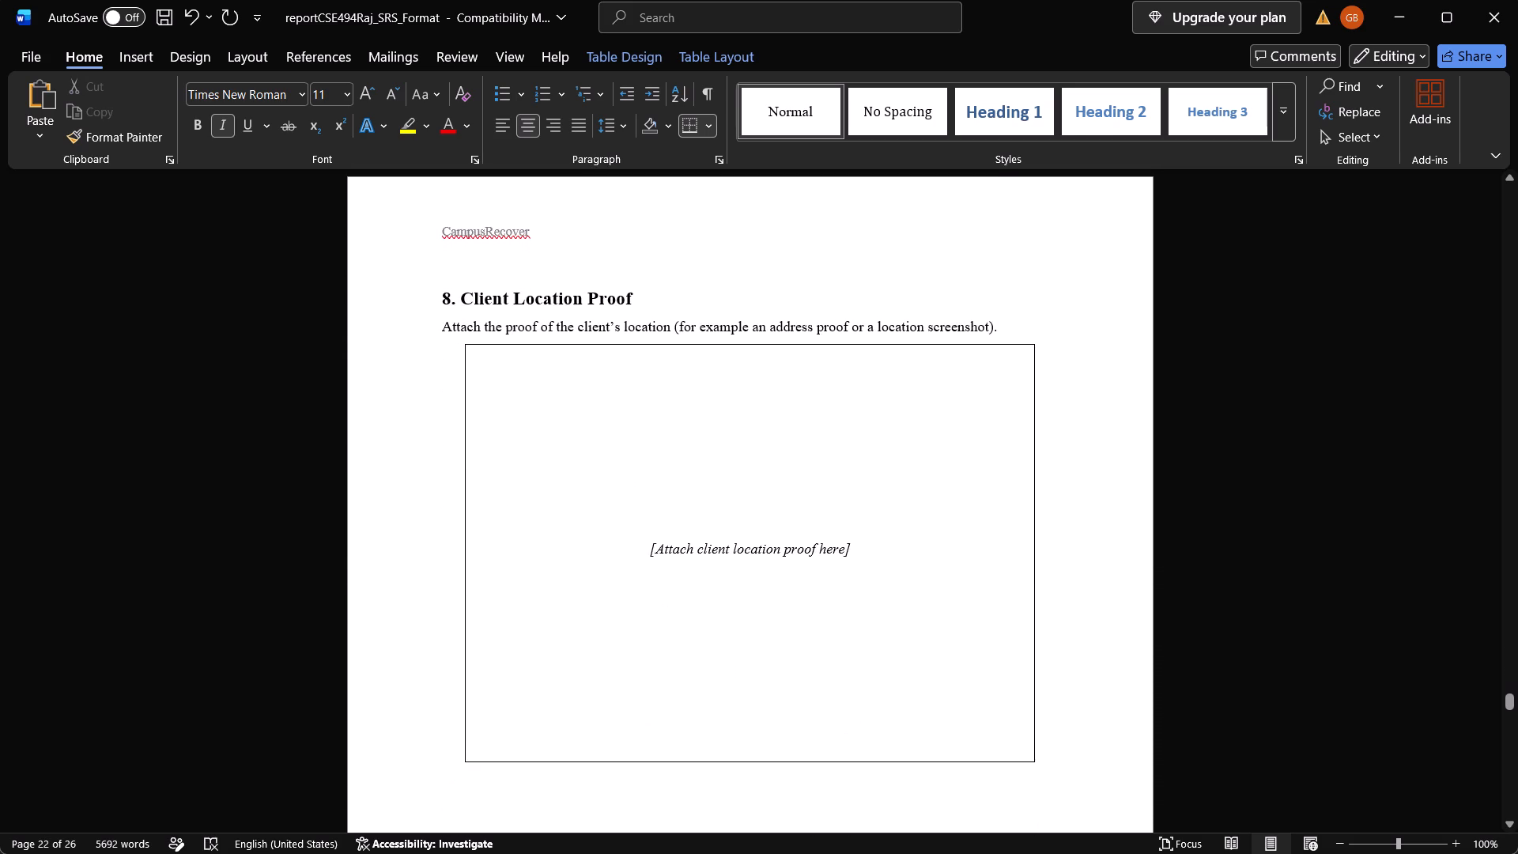
{"action": "scroll", "coordinate": [863, 599], "scroll_direction": "down", "scroll_amount": 2}
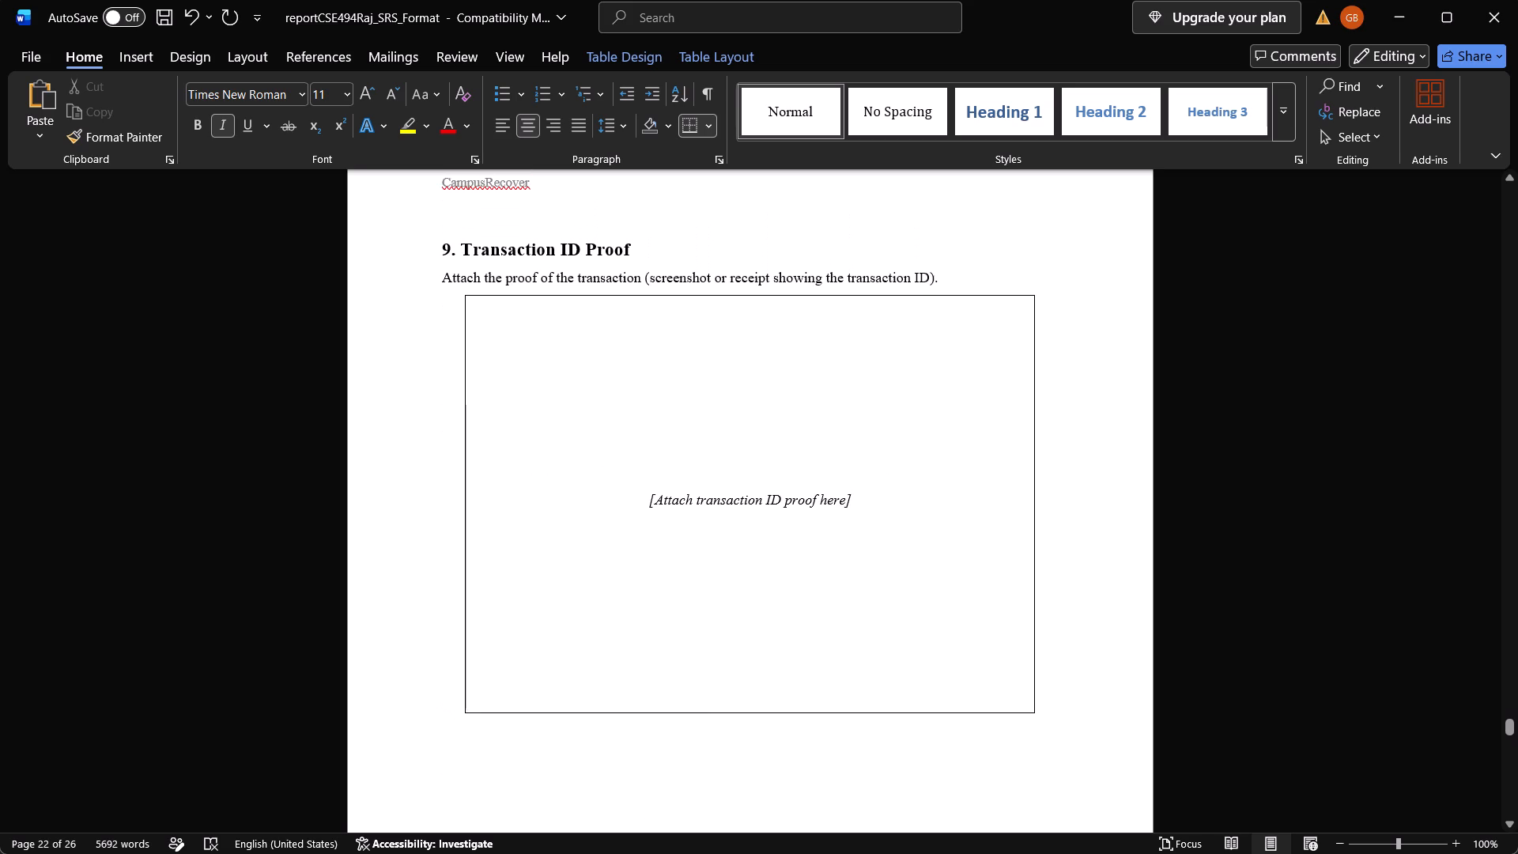
{"action": "scroll", "coordinate": [863, 599], "scroll_direction": "down", "scroll_amount": 3}
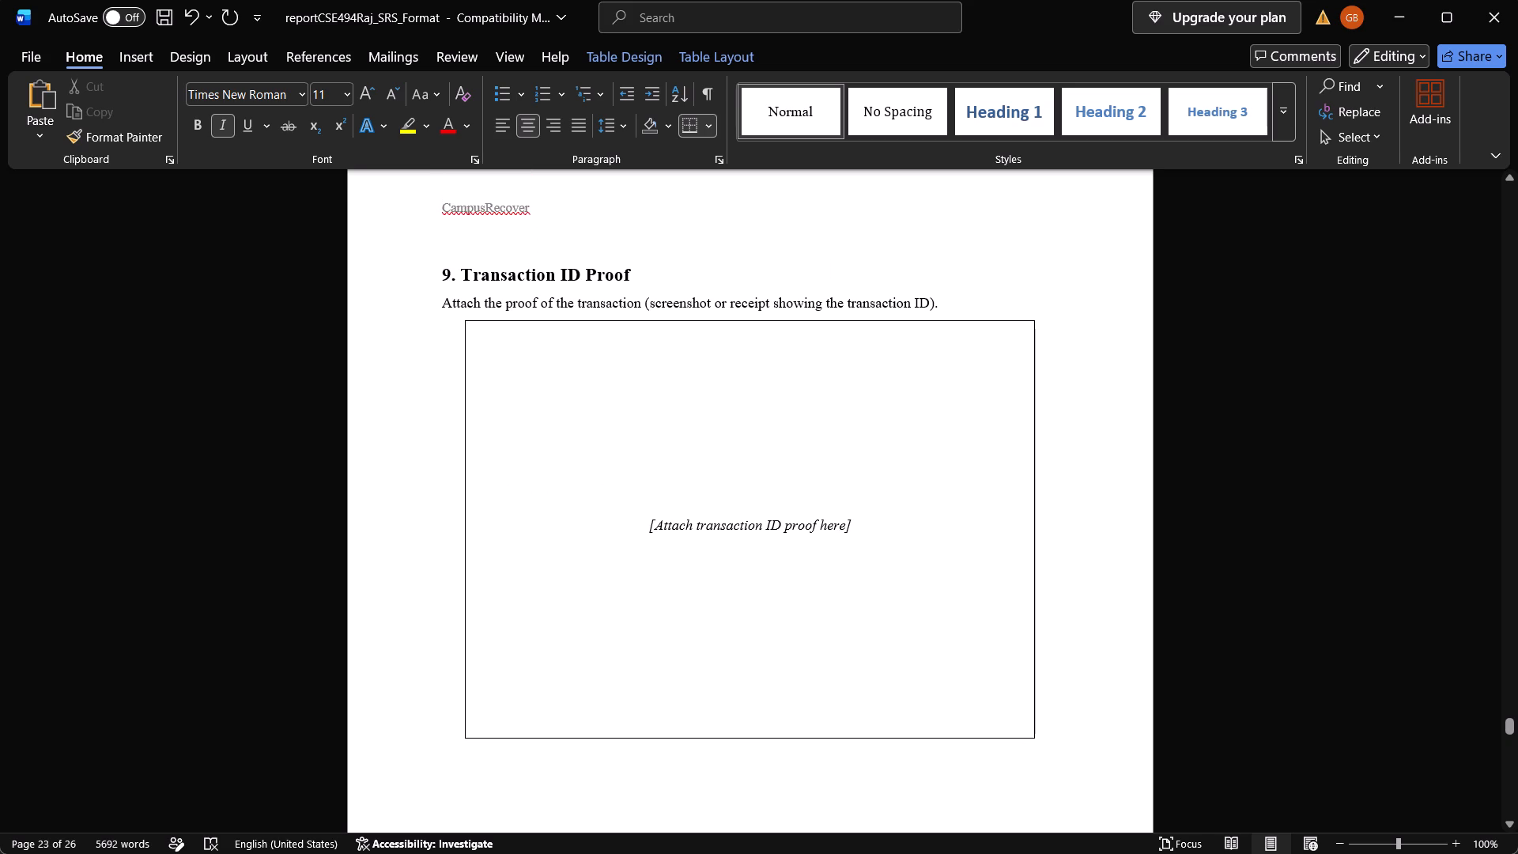
{"action": "scroll", "coordinate": [863, 599], "scroll_direction": "down", "scroll_amount": 1}
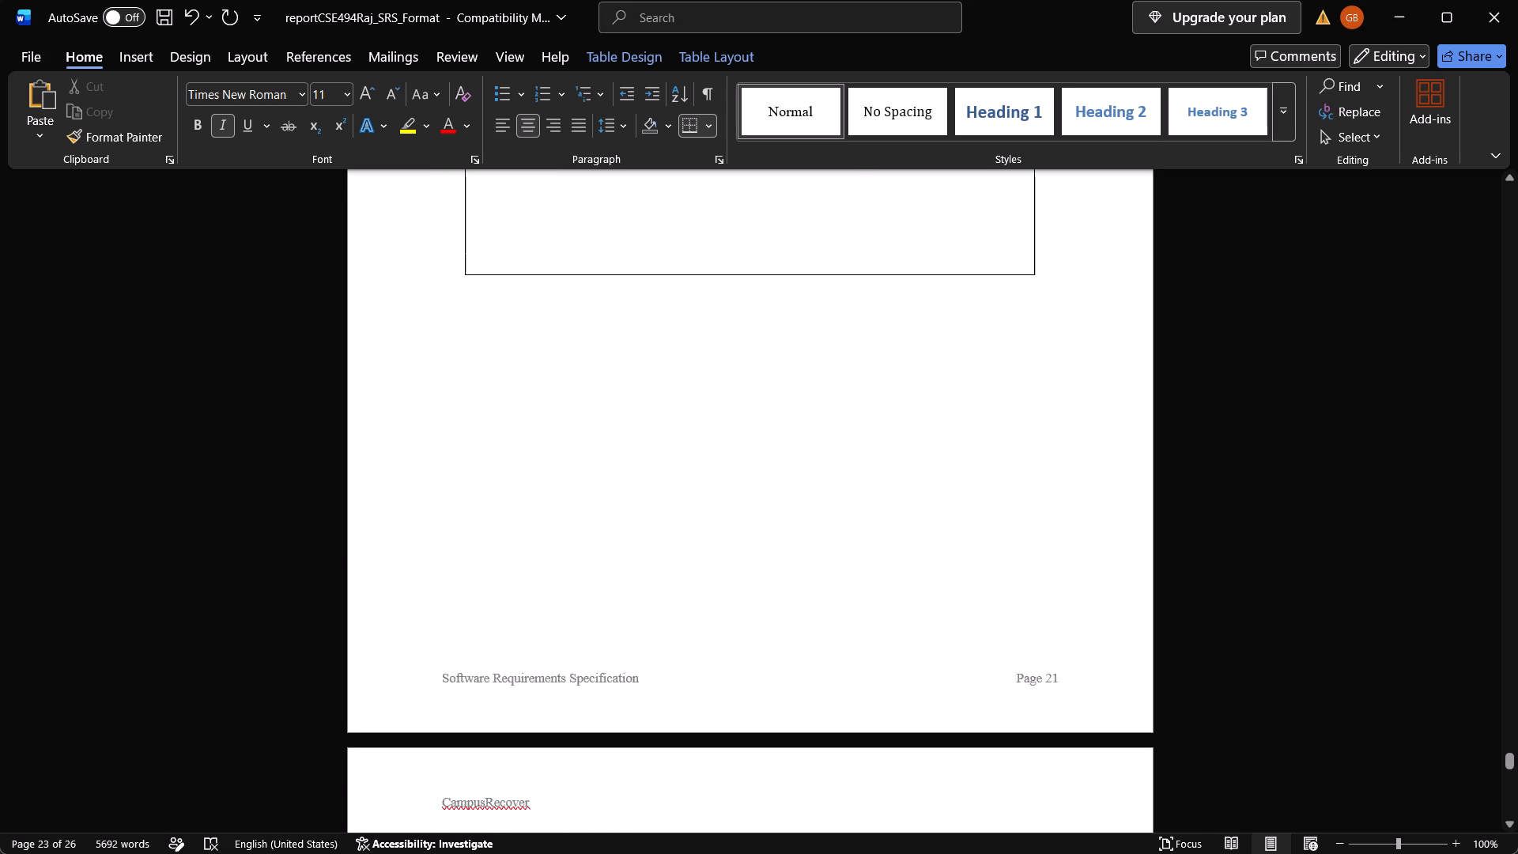
{"action": "scroll", "coordinate": [863, 599], "scroll_direction": "down", "scroll_amount": 1}
{"action": "scroll", "coordinate": [863, 599], "scroll_direction": "up", "scroll_amount": 1, "text": "ctrl"}
{"action": "scroll", "coordinate": [863, 599], "scroll_direction": "down", "scroll_amount": 5, "text": "ctrl"}
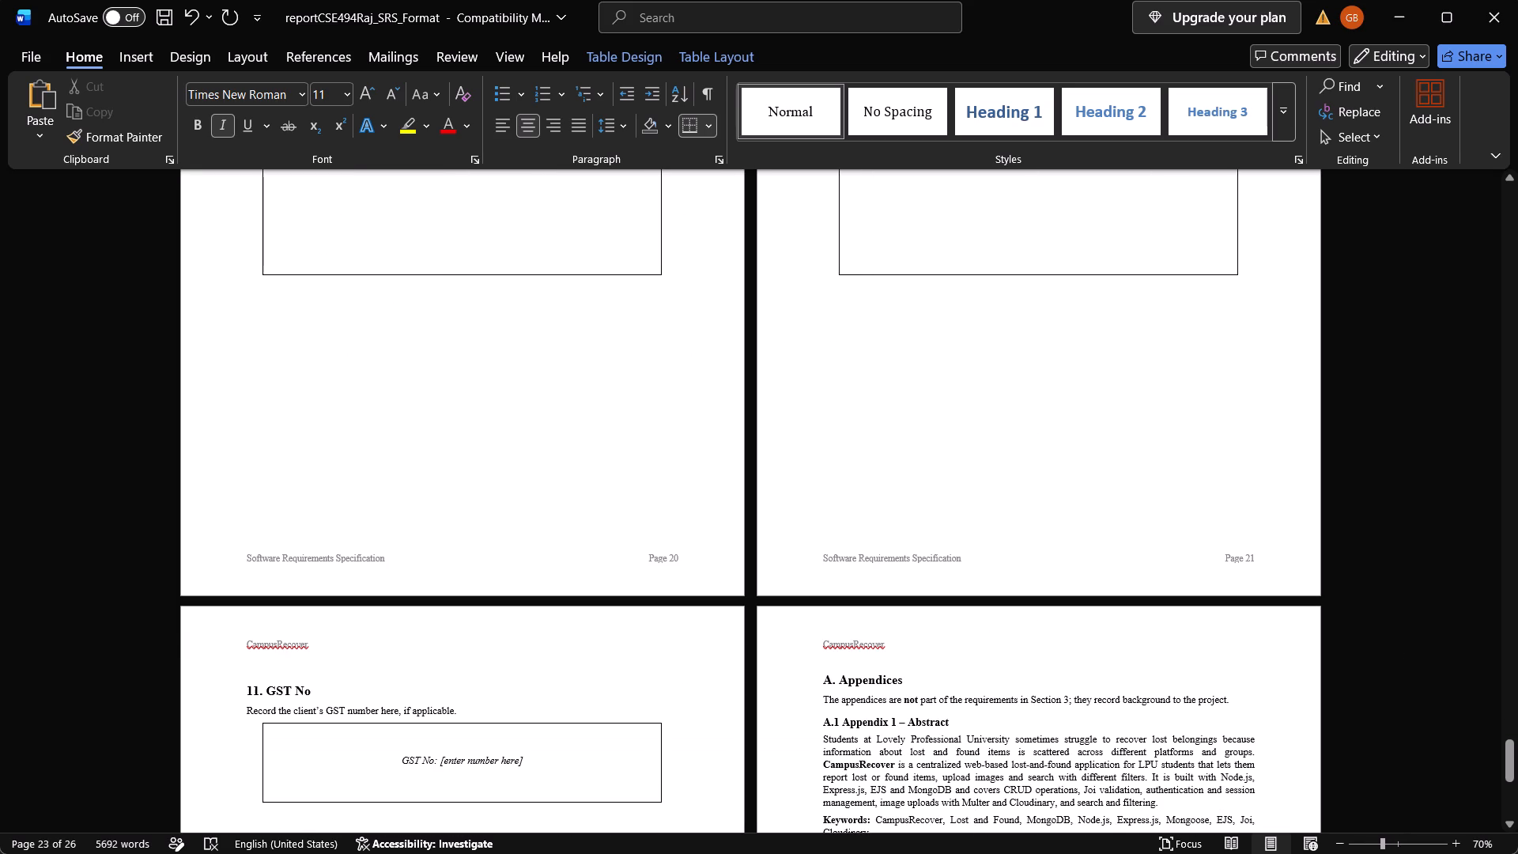
{"action": "scroll", "coordinate": [863, 599], "scroll_direction": "down", "scroll_amount": 2}
{"action": "scroll", "coordinate": [863, 599], "scroll_direction": "up", "scroll_amount": 1}
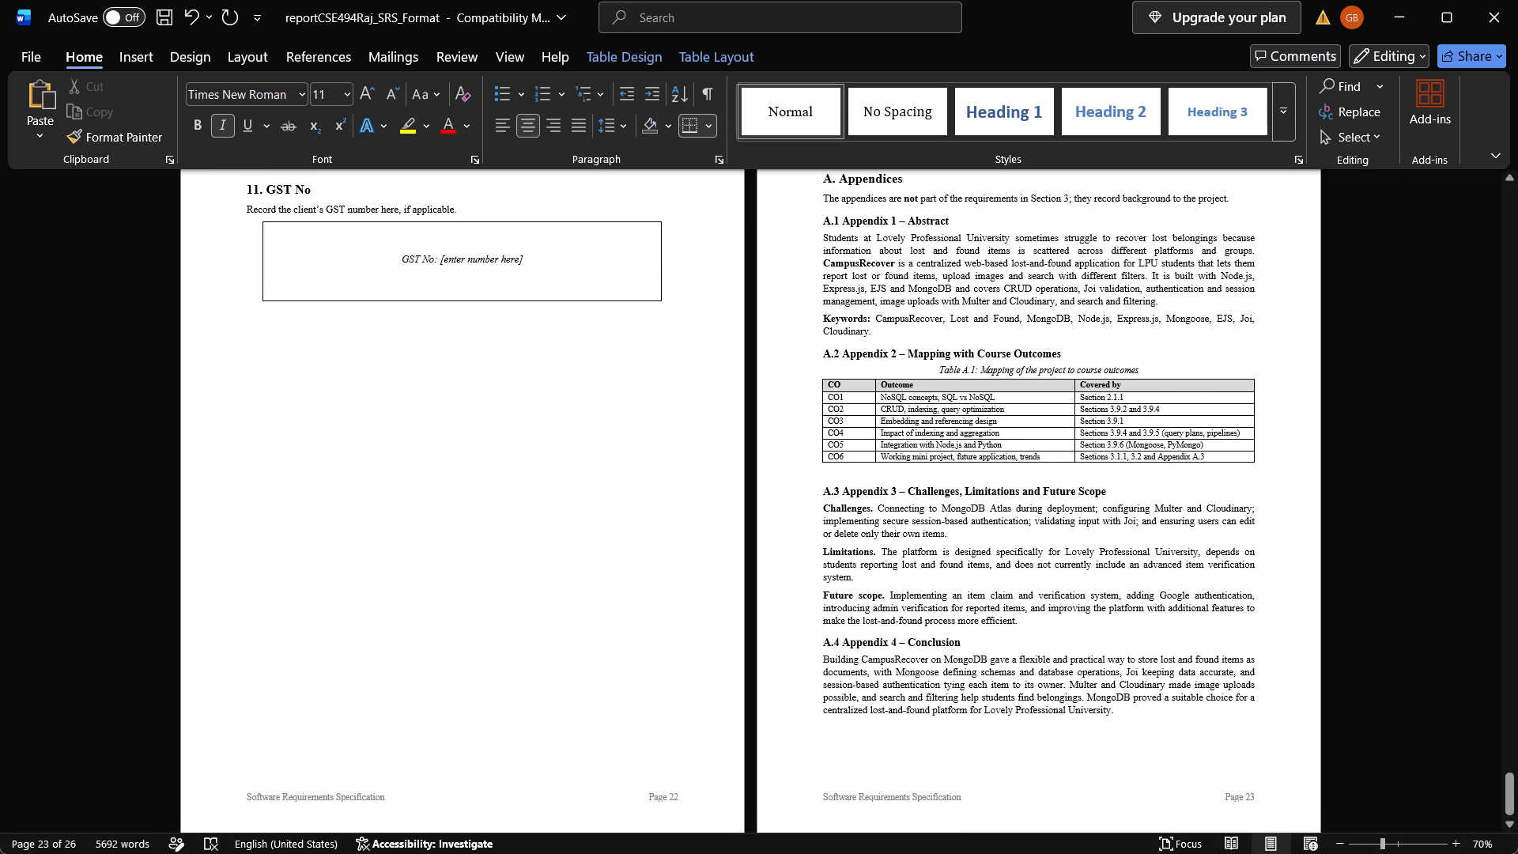
{"action": "scroll", "coordinate": [863, 599], "scroll_direction": "up", "scroll_amount": 1}
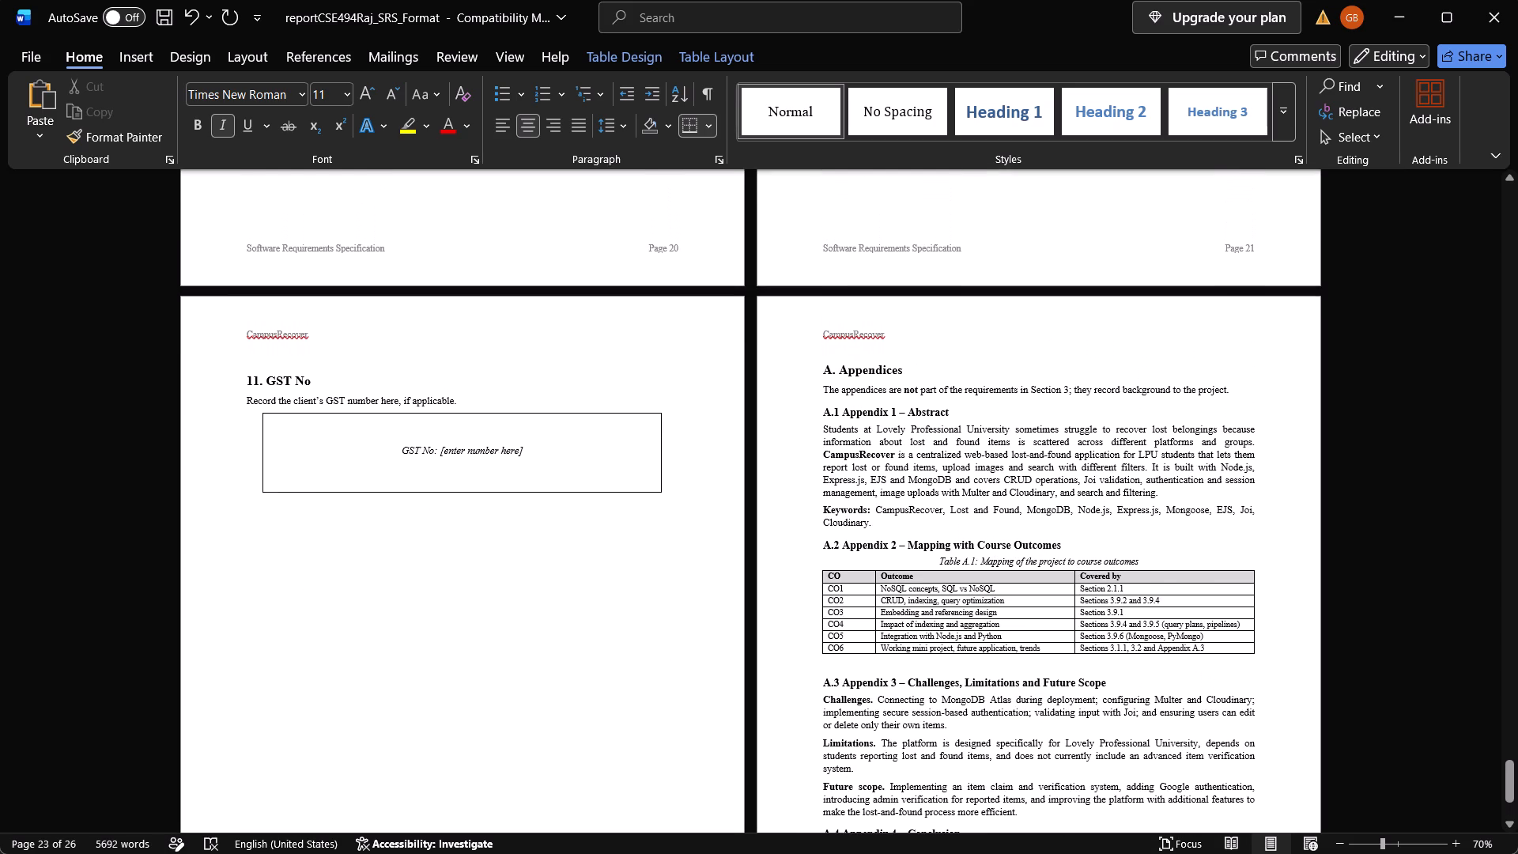
Delete the boxed table cell containing the "GST No: [enter number here]" placeholder in section 11, using the Shift cells left option.
{"action": "left_click", "coordinate": [690, 480]}
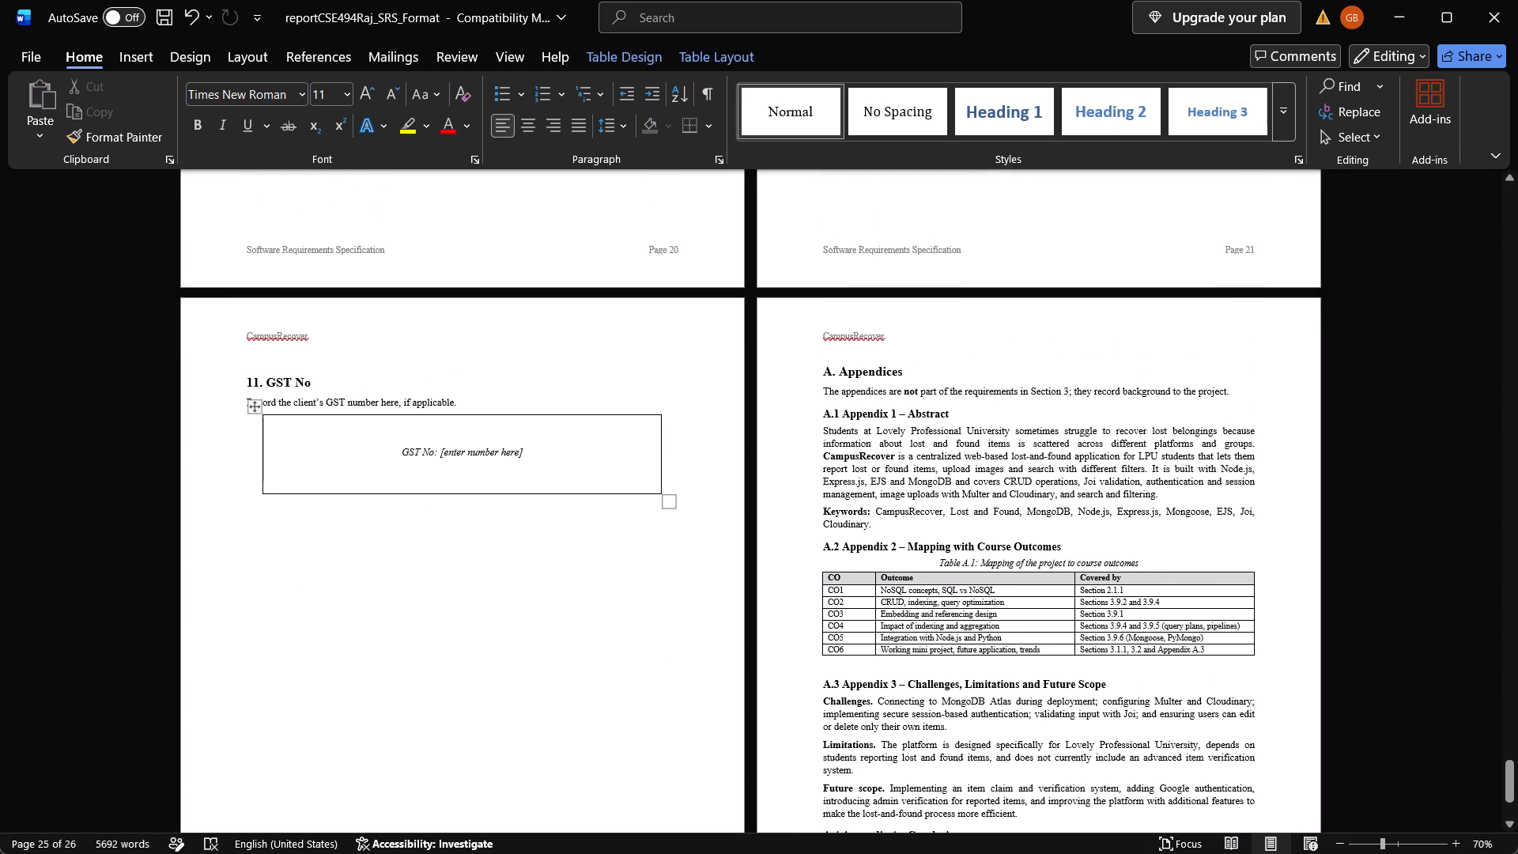
{"action": "key", "text": "BackSpace"}
{"action": "key", "text": "BackSpace"}
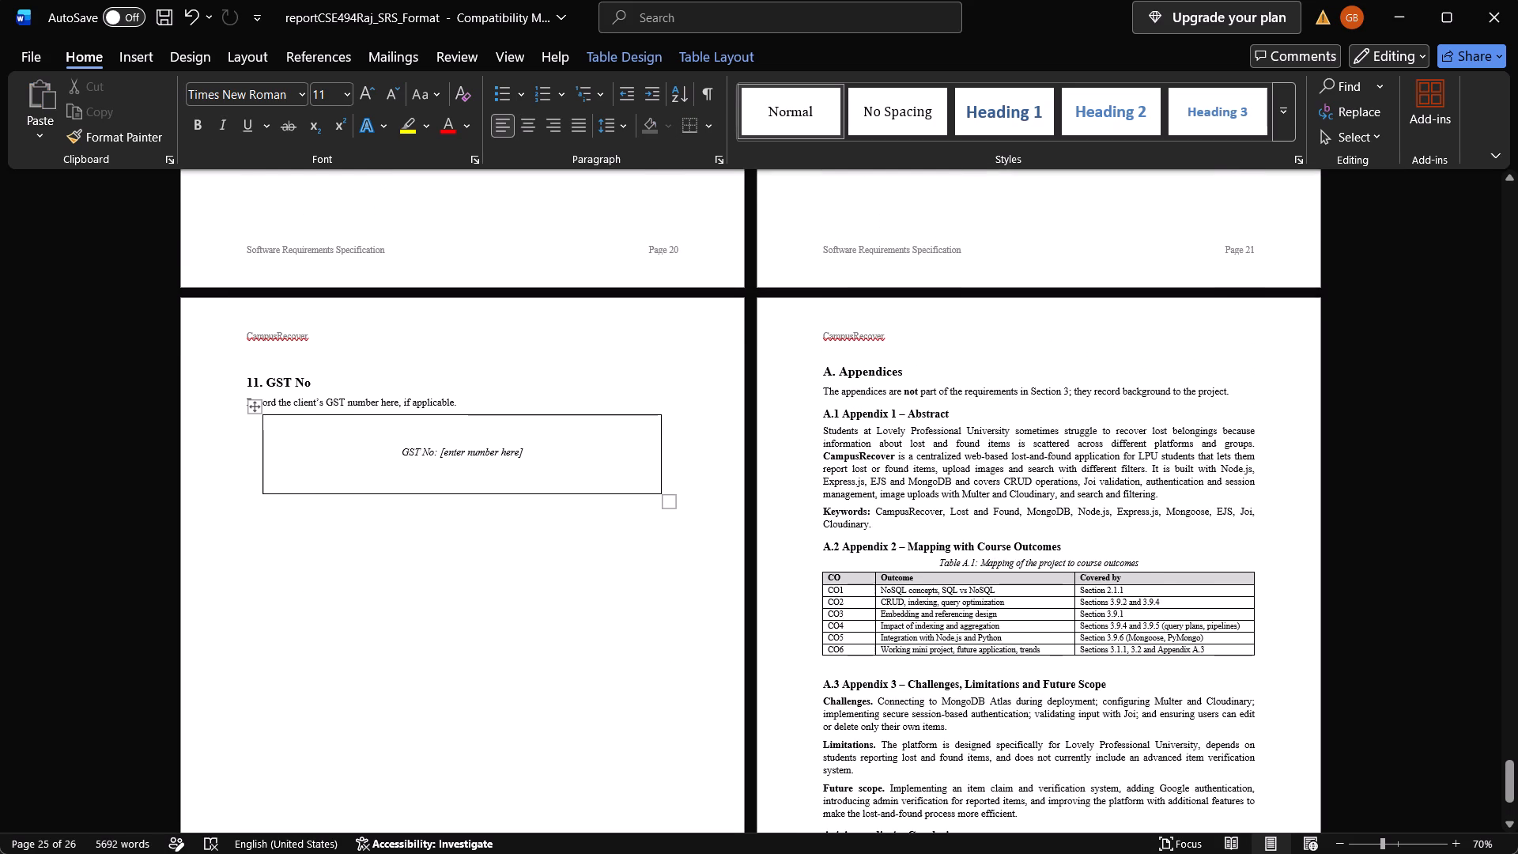
{"action": "left_click", "coordinate": [621, 462]}
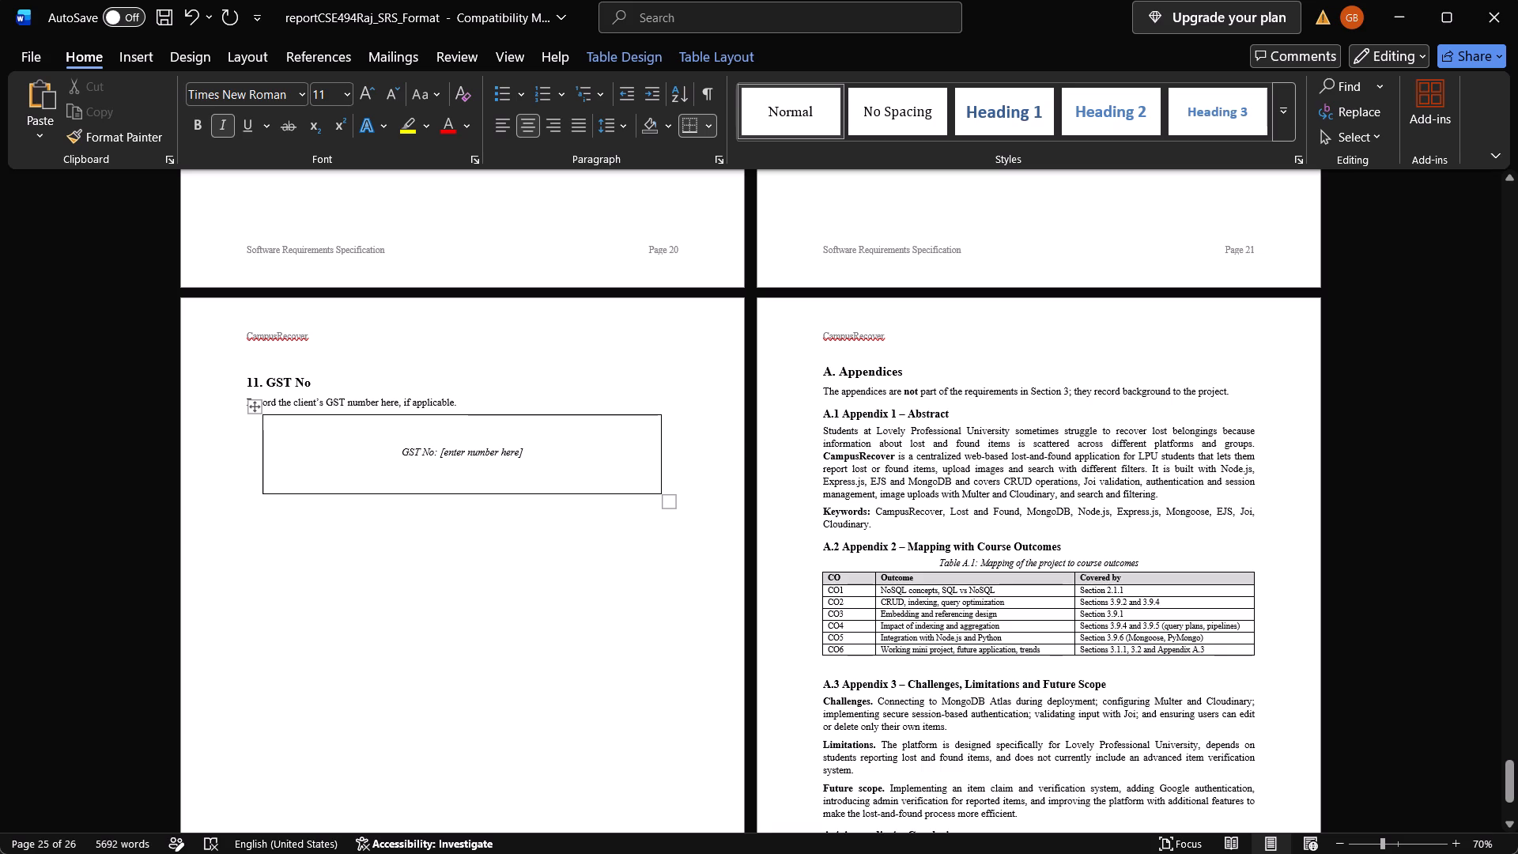
{"action": "right_click", "coordinate": [621, 462]}
{"action": "left_click", "coordinate": [574, 452]}
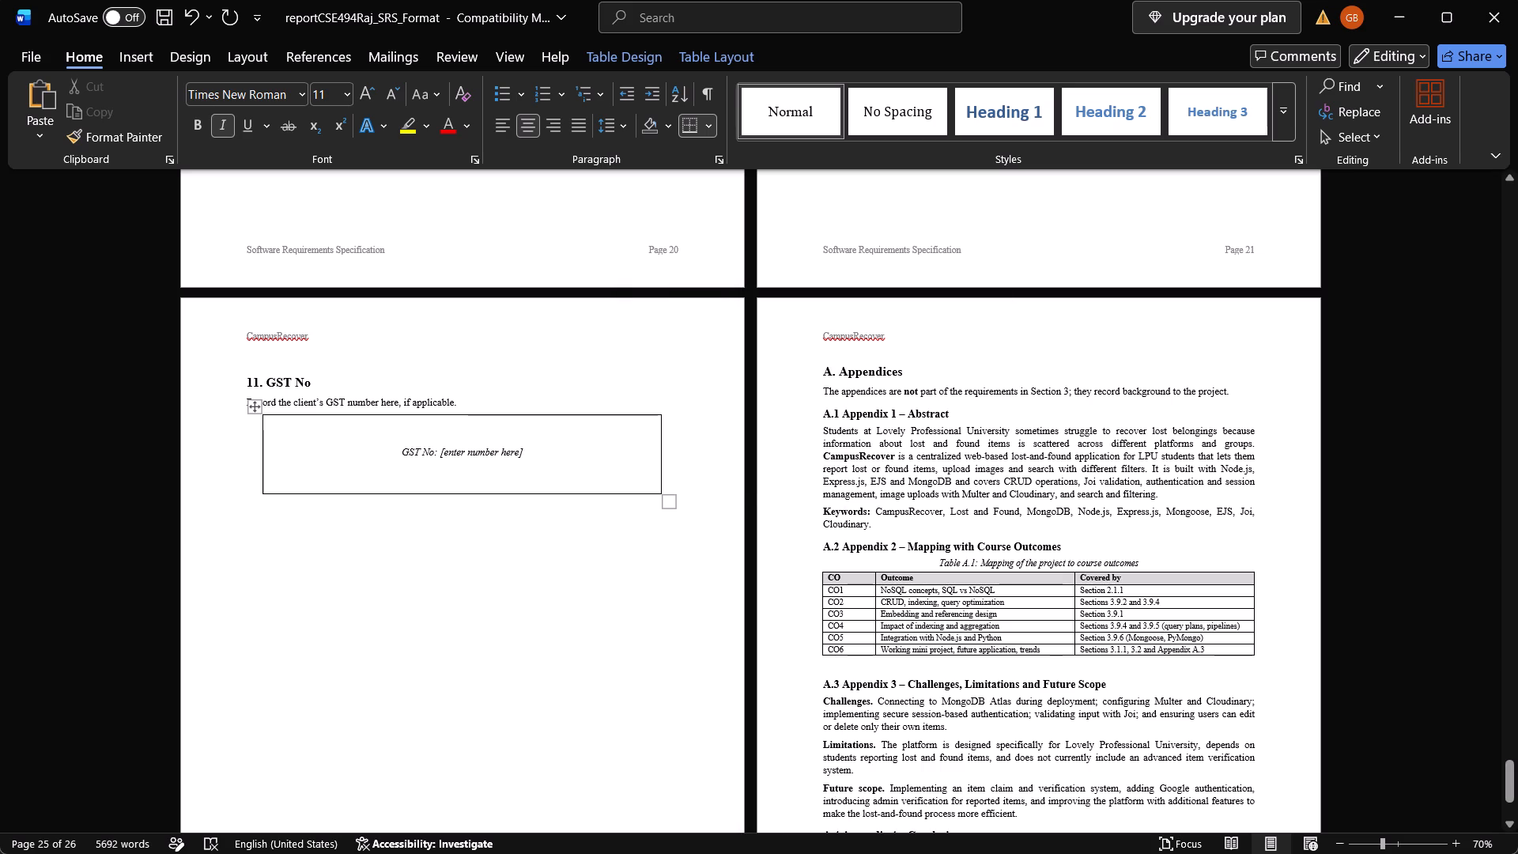
{"action": "left_click", "coordinate": [442, 418]}
{"action": "left_click", "coordinate": [442, 418]}
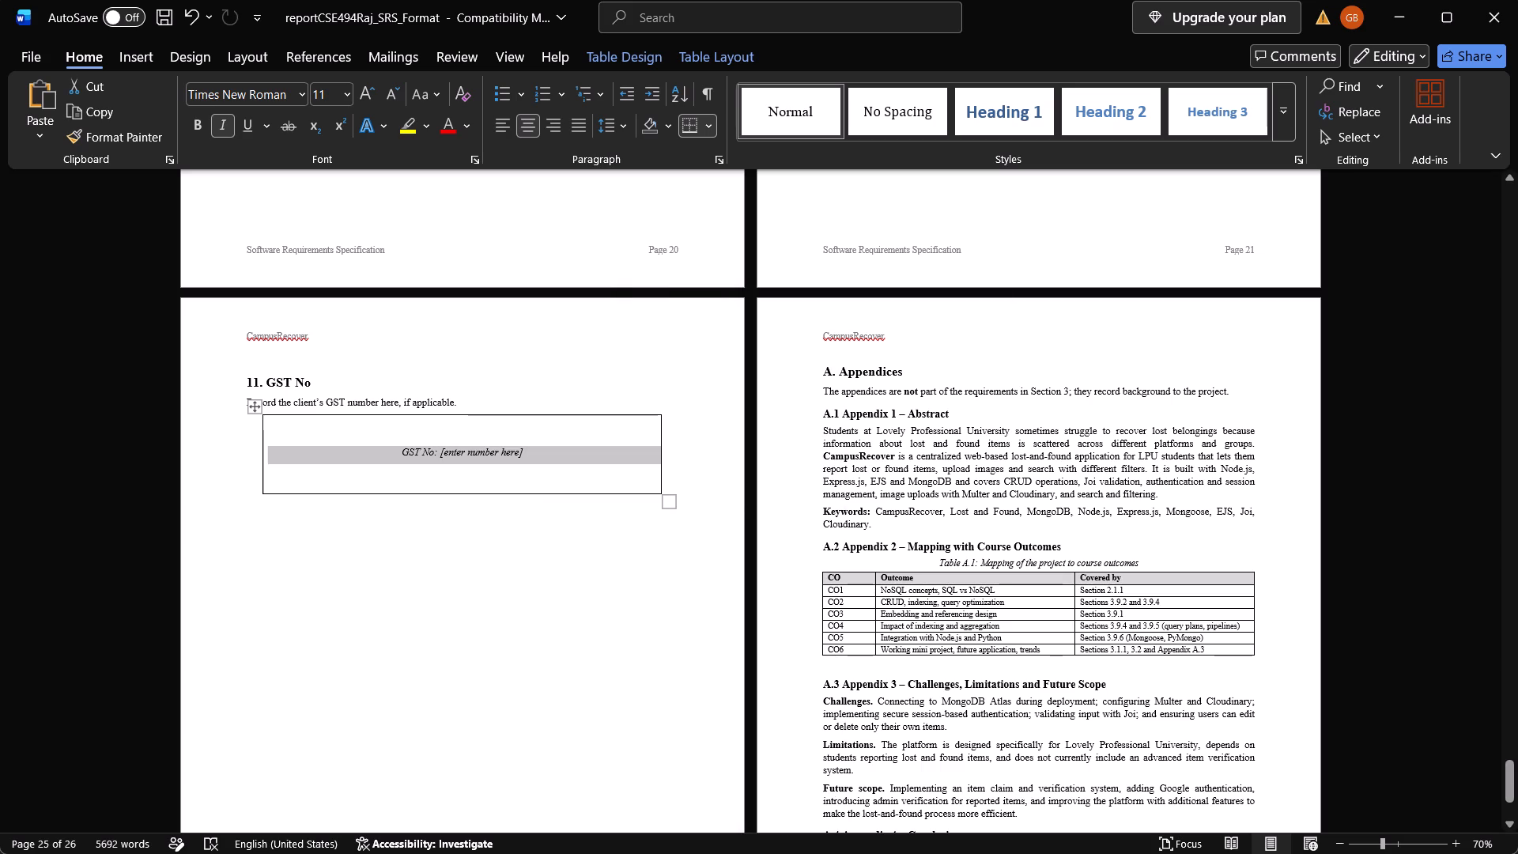
{"action": "left_click", "coordinate": [667, 502]}
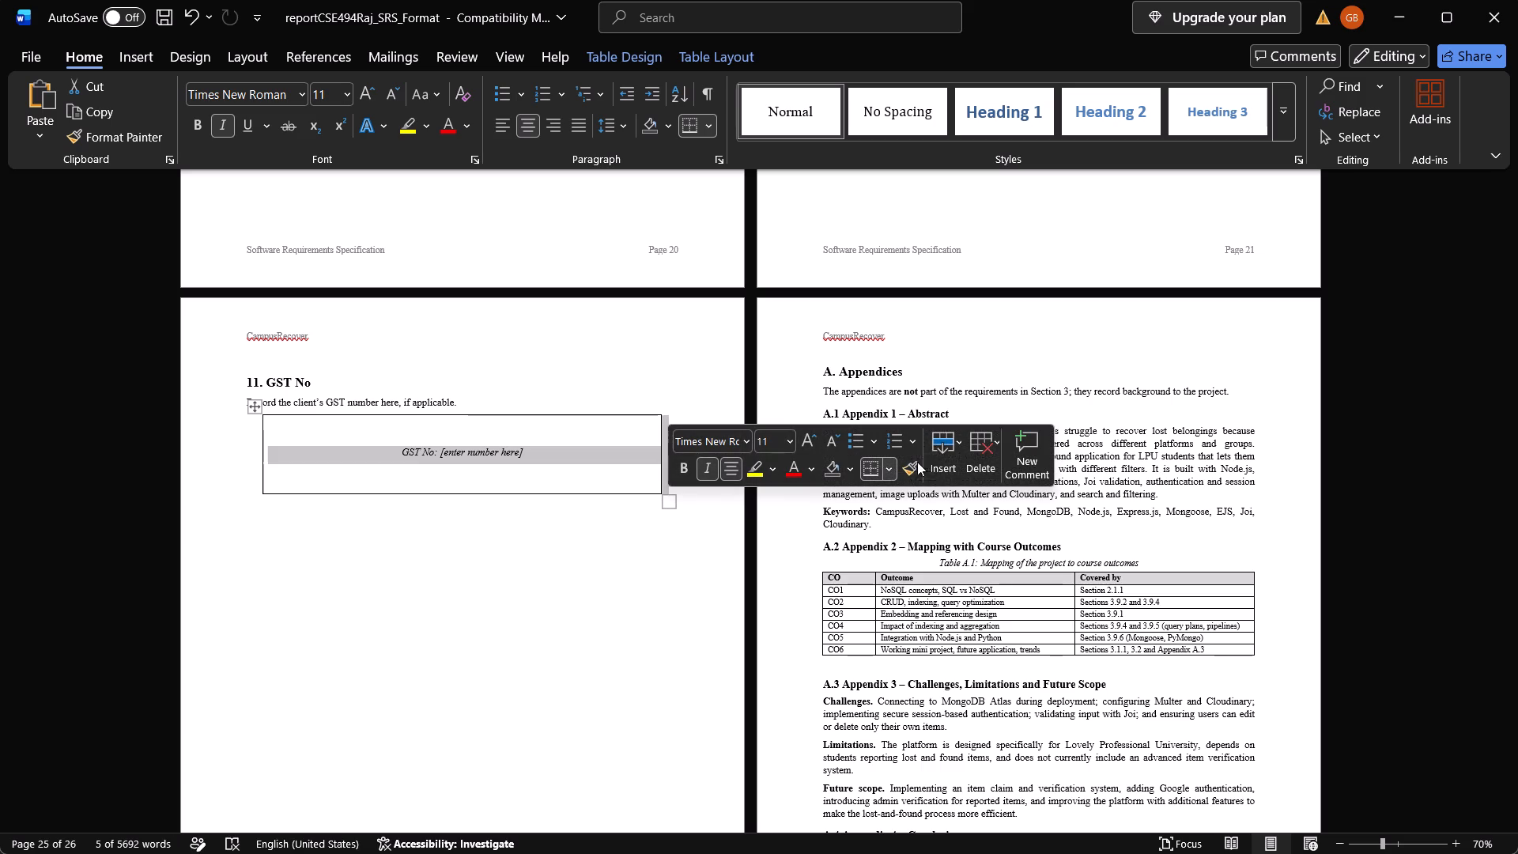
{"action": "left_click", "coordinate": [989, 458]}
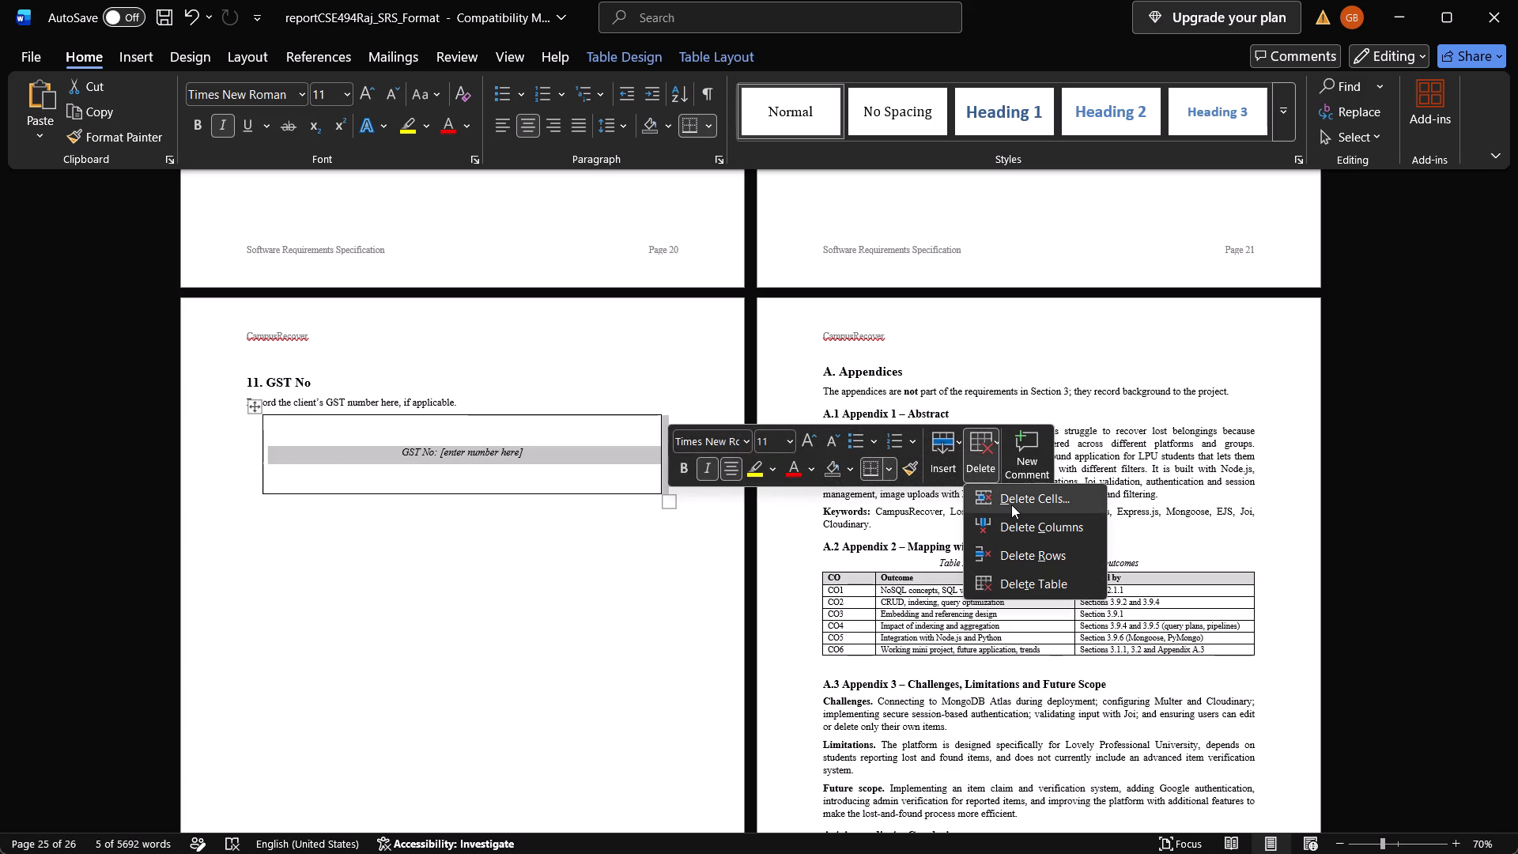
{"action": "left_click", "coordinate": [1011, 504]}
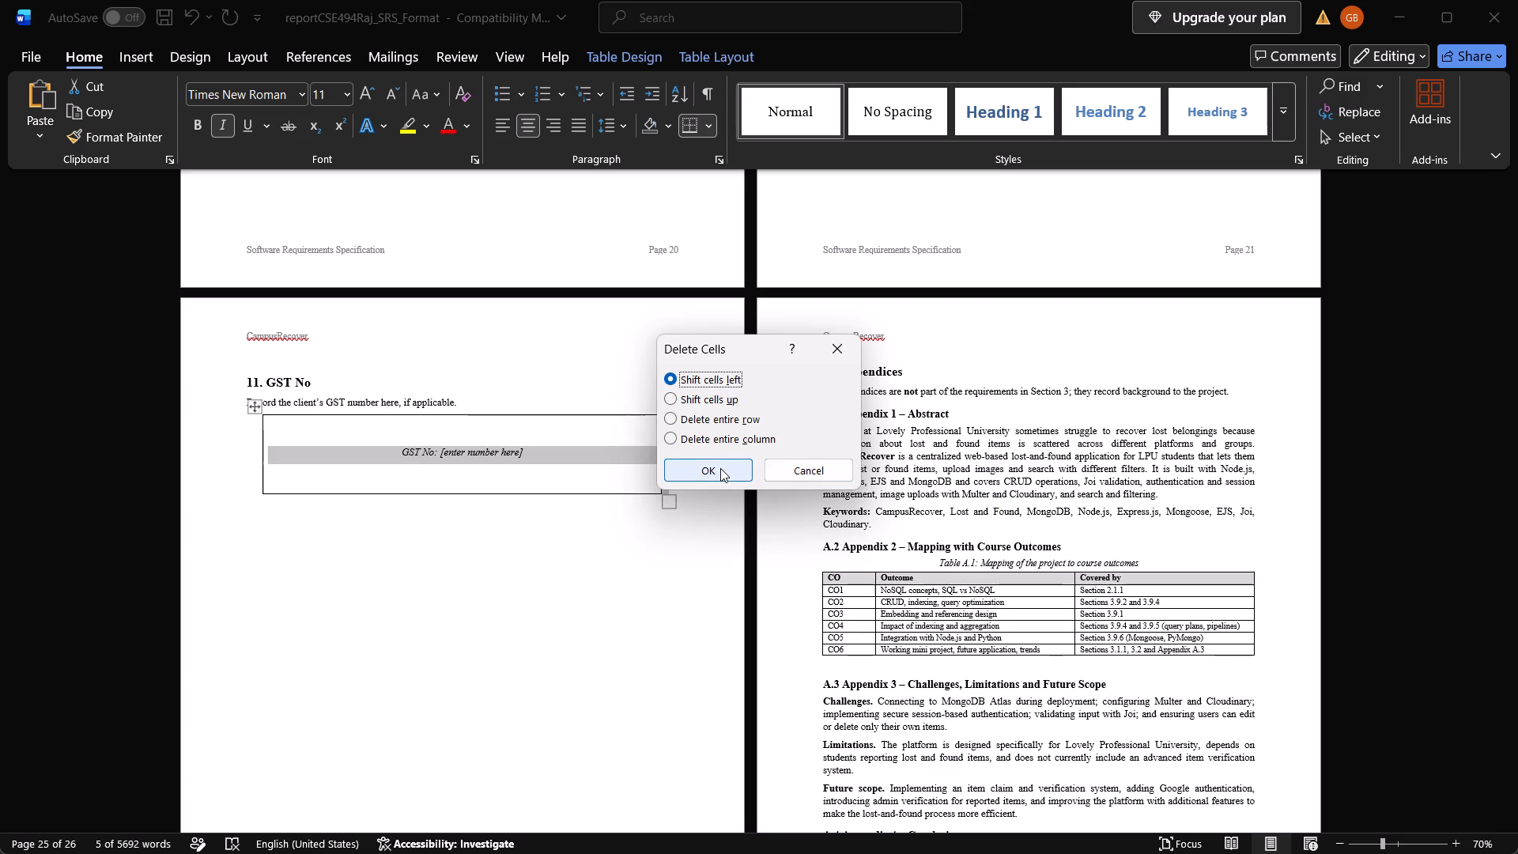
{"action": "left_click", "coordinate": [721, 469]}
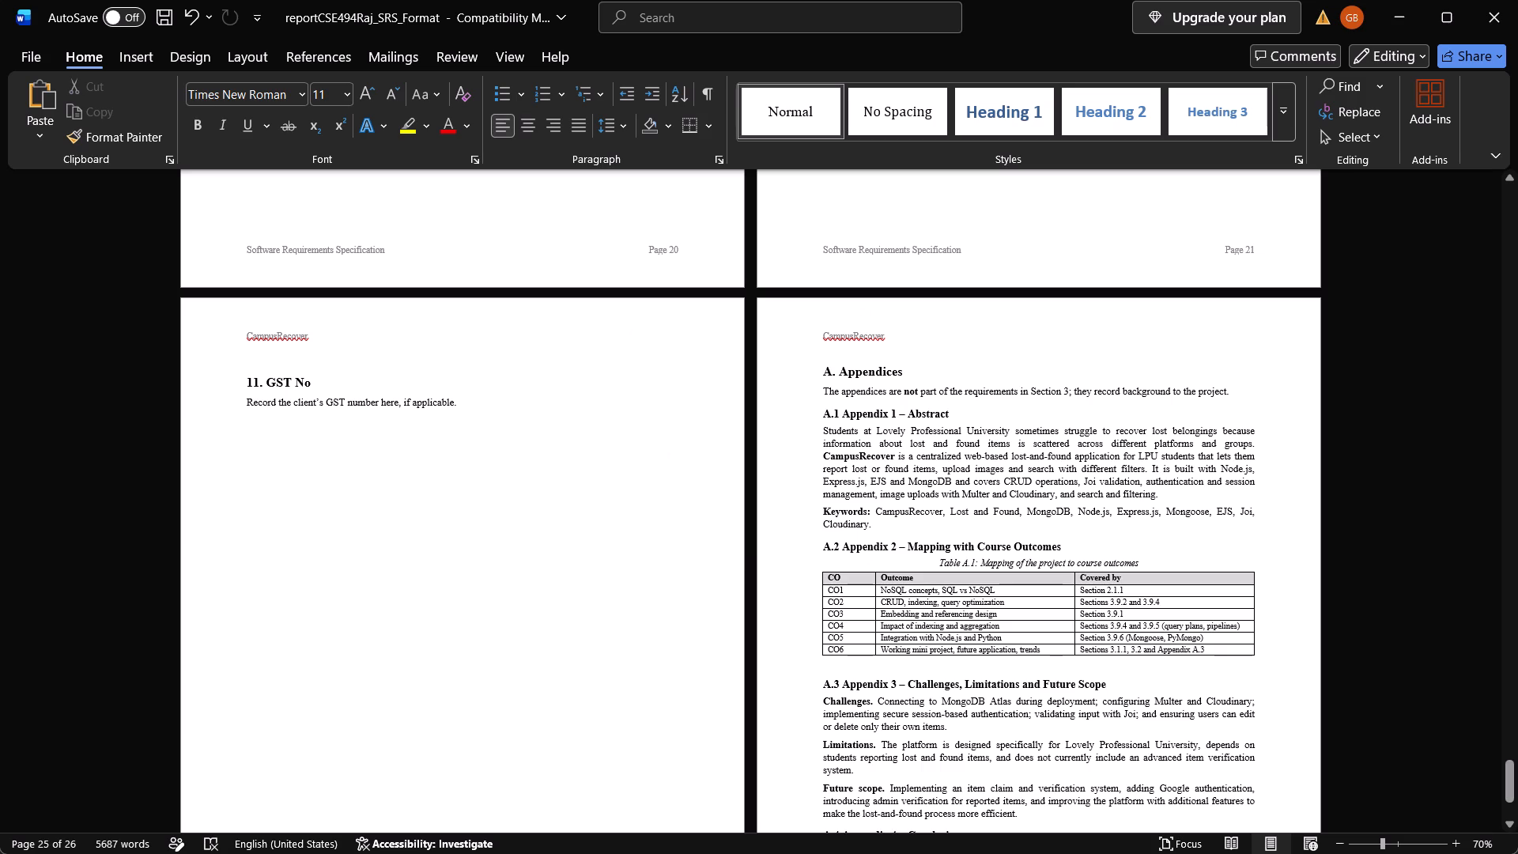
Delete the "11. GST No" heading and its instruction line about recording the client's GST number.
{"action": "key", "text": "BackSpace"}
{"action": "key", "text": "BackSpace"}
{"action": "key", "text": "BackSpace"}
{"action": "key", "text": "BackSpace"}
{"action": "key", "text": "BackSpace"}
{"action": "key", "text": "BackSpace"}
{"action": "key", "text": "BackSpace"}
{"action": "key", "text": "BackSpace"}
{"action": "key", "text": "BackSpace"}
{"action": "key", "text": "BackSpace"}
{"action": "key", "text": "BackSpace"}
{"action": "key", "text": "BackSpace"}
{"action": "key", "text": "BackSpace"}
{"action": "key", "text": "BackSpace"}
{"action": "key", "text": "BackSpace"}
{"action": "key", "text": "BackSpace"}
{"action": "key", "text": "BackSpace"}
{"action": "key", "text": "BackSpace"}
{"action": "key", "text": "BackSpace"}
{"action": "key", "text": "BackSpace"}
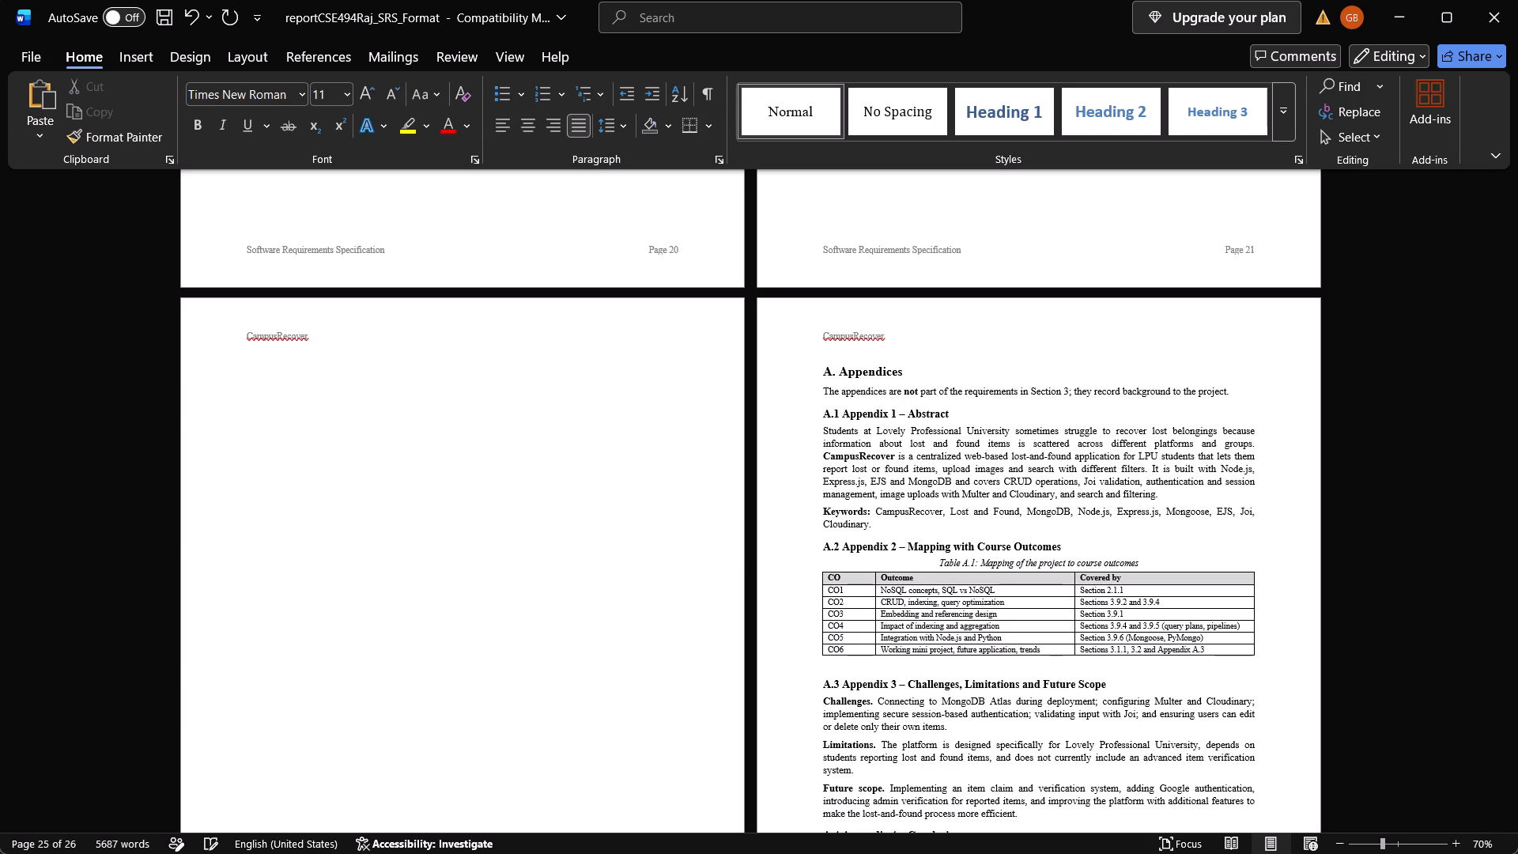
{"action": "key", "text": "BackSpace"}
{"action": "key", "text": "BackSpace"}
{"action": "key", "text": "BackSpace"}
{"action": "key", "text": "BackSpace"}
{"action": "key", "text": "BackSpace"}
{"action": "key", "text": "BackSpace"}
{"action": "key", "text": "BackSpace"}
{"action": "key", "text": "BackSpace"}
{"action": "key", "text": "BackSpace"}
{"action": "key", "text": "BackSpace"}
{"action": "key", "text": "BackSpace"}
{"action": "key", "text": "BackSpace"}
{"action": "key", "text": "BackSpace"}
{"action": "key", "text": "BackSpace"}
{"action": "key", "text": "BackSpace"}
{"action": "key", "text": "BackSpace"}
{"action": "key", "text": "BackSpace"}
{"action": "key", "text": "BackSpace"}
{"action": "key", "text": "BackSpace"}
{"action": "key", "text": "BackSpace"}
{"action": "key", "text": "BackSpace"}
{"action": "key", "text": "BackSpace"}
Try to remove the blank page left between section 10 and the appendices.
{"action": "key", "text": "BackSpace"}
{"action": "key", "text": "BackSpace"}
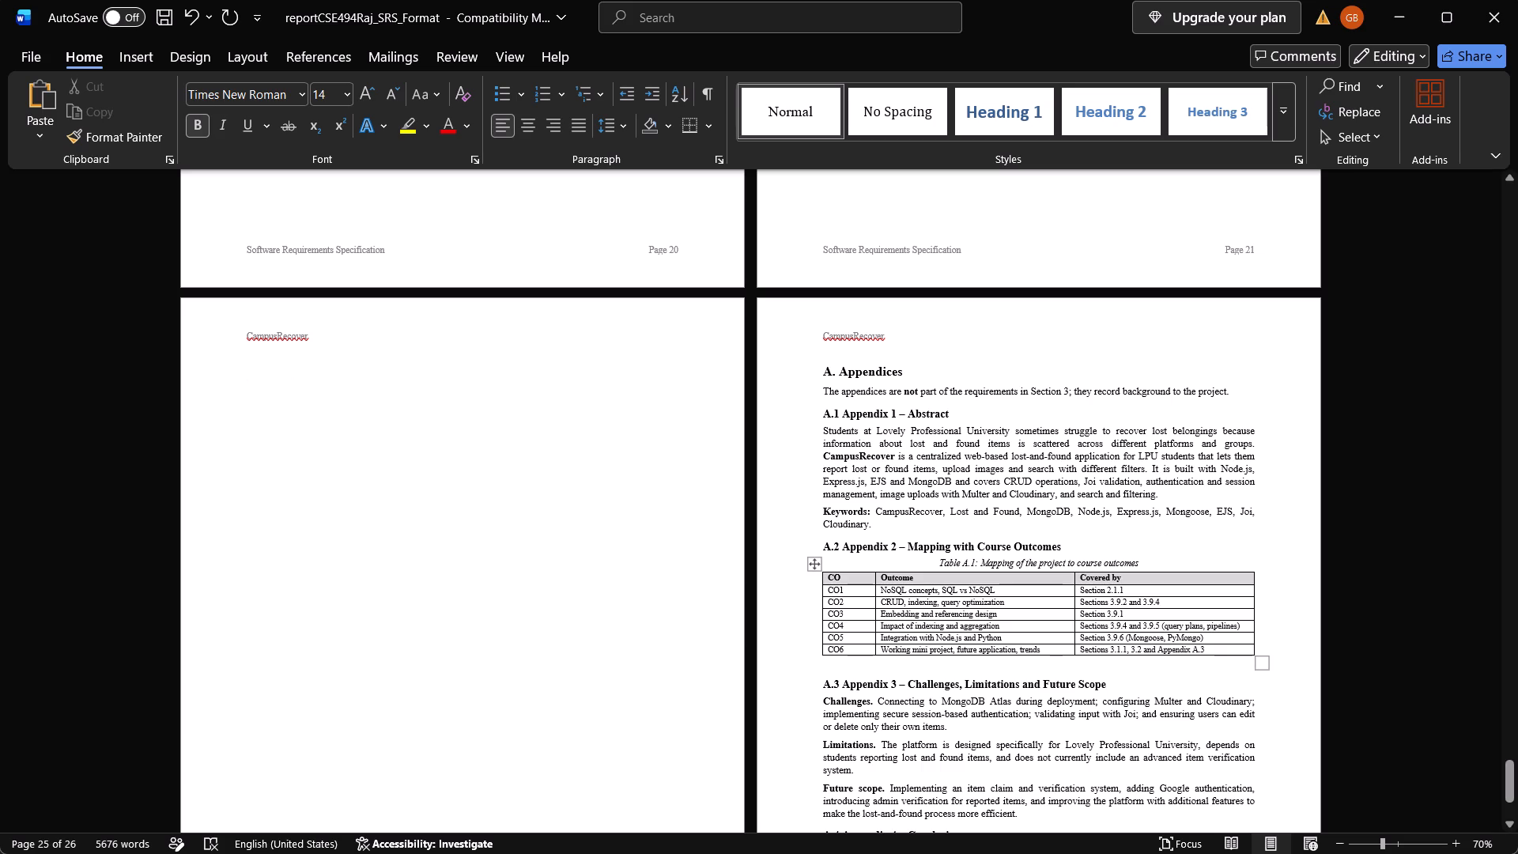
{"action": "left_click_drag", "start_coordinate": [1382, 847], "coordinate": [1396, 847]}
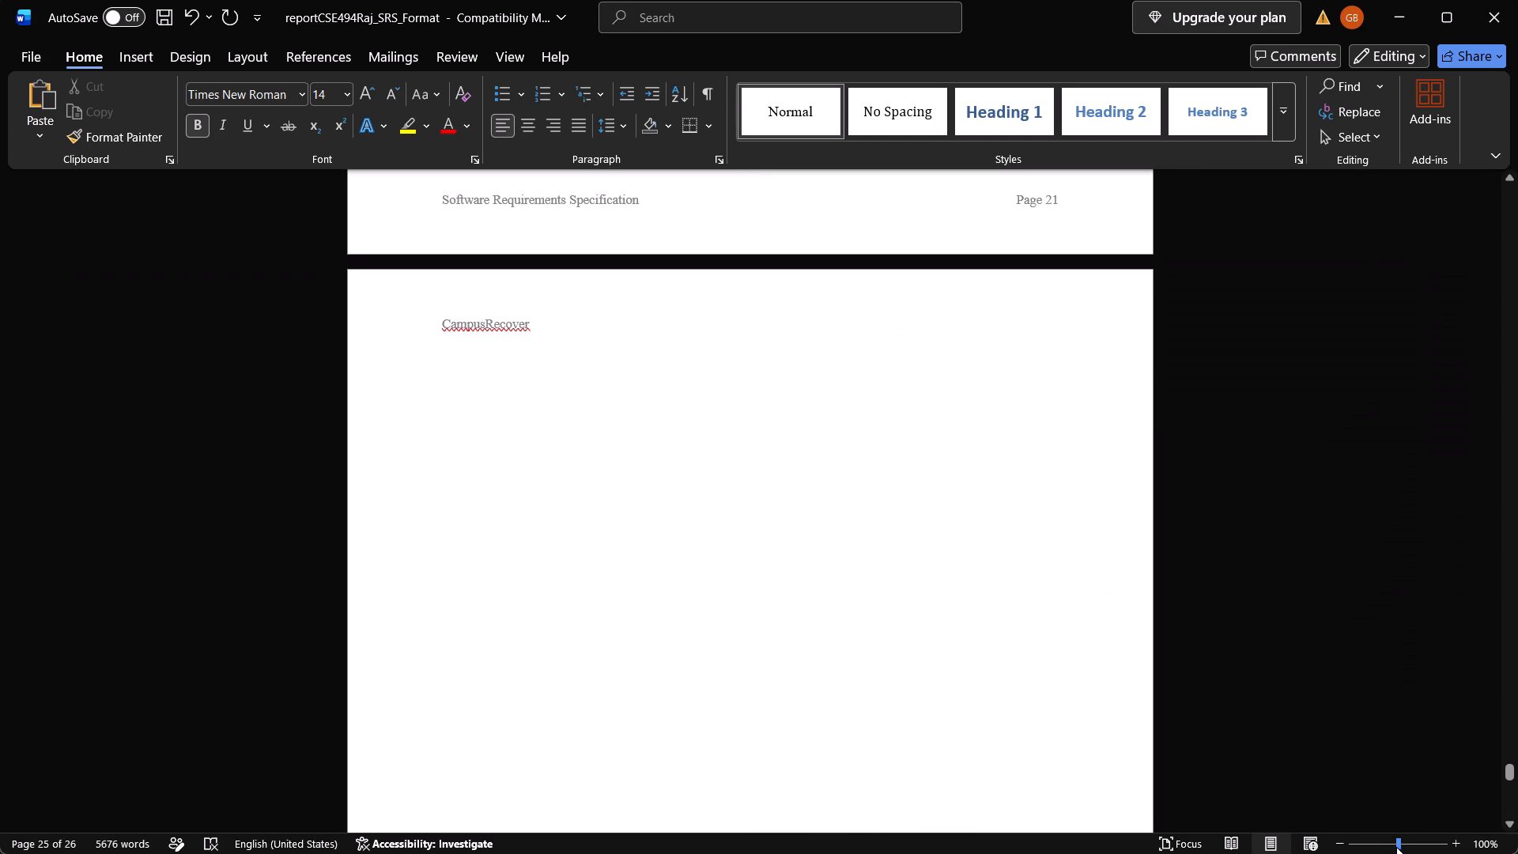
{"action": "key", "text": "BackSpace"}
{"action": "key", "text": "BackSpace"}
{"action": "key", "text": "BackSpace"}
Delete the "CampusRecover" text from the Section 3 page header.
{"action": "left_click", "coordinate": [495, 323]}
{"action": "triple_click", "coordinate": [495, 323]}
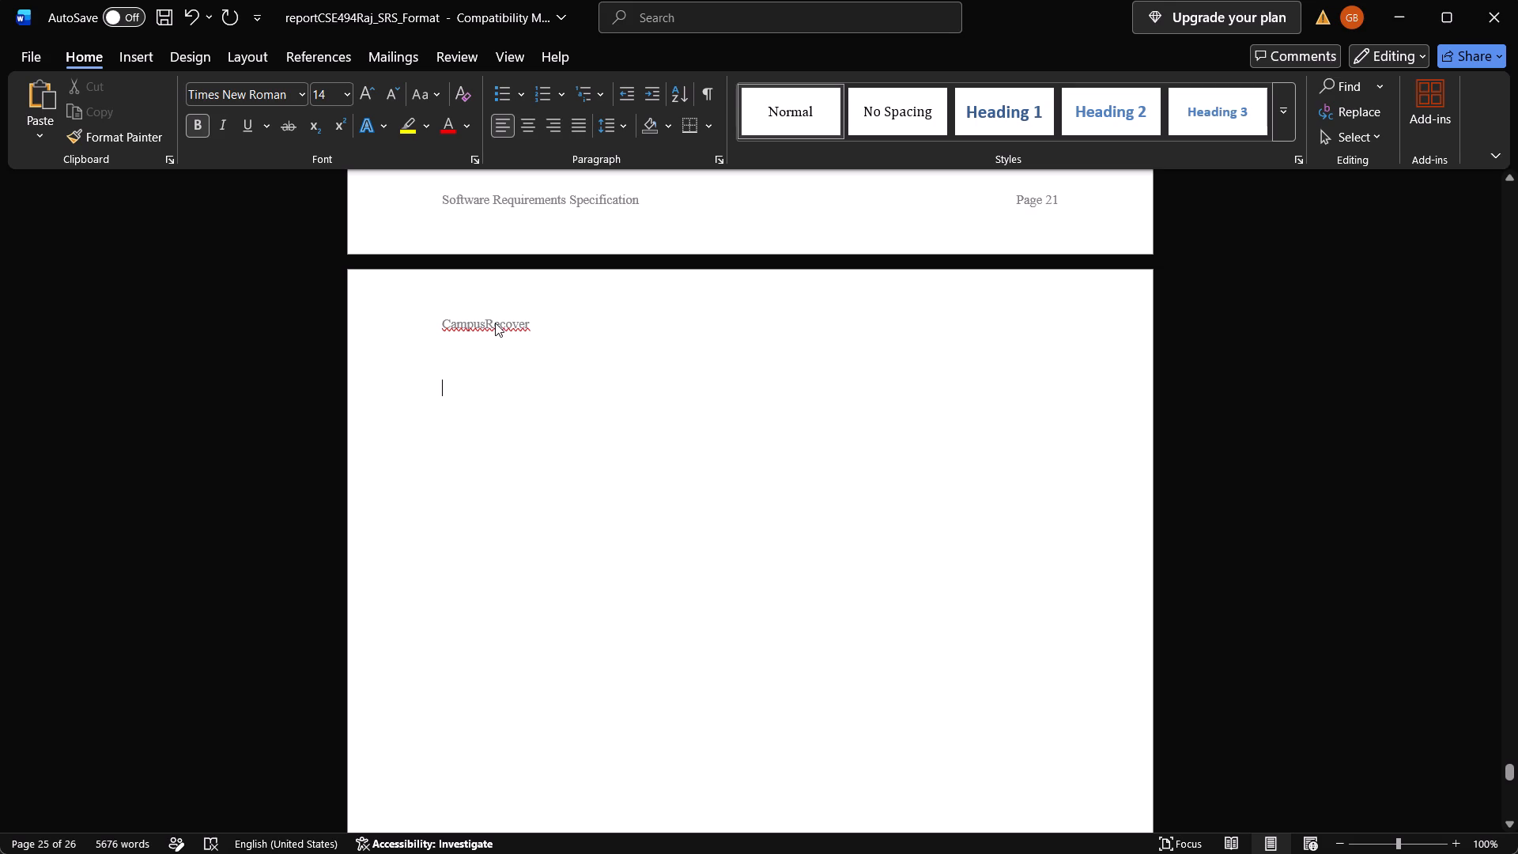
{"action": "double_click", "coordinate": [495, 323]}
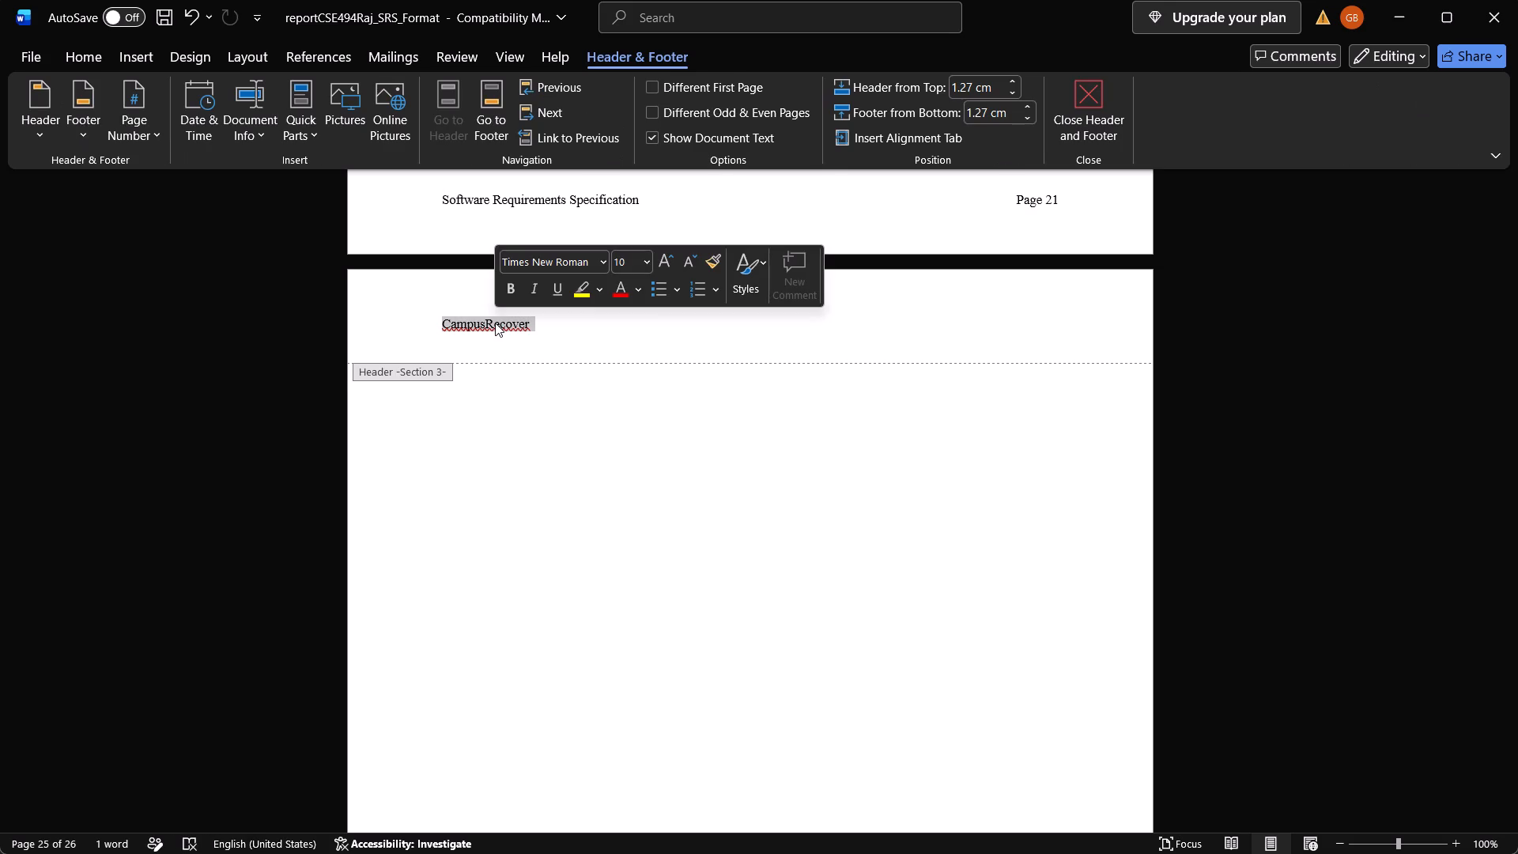
{"action": "key", "text": "BackSpace"}
{"action": "key", "text": "BackSpace"}
{"action": "key", "text": "BackSpace"}
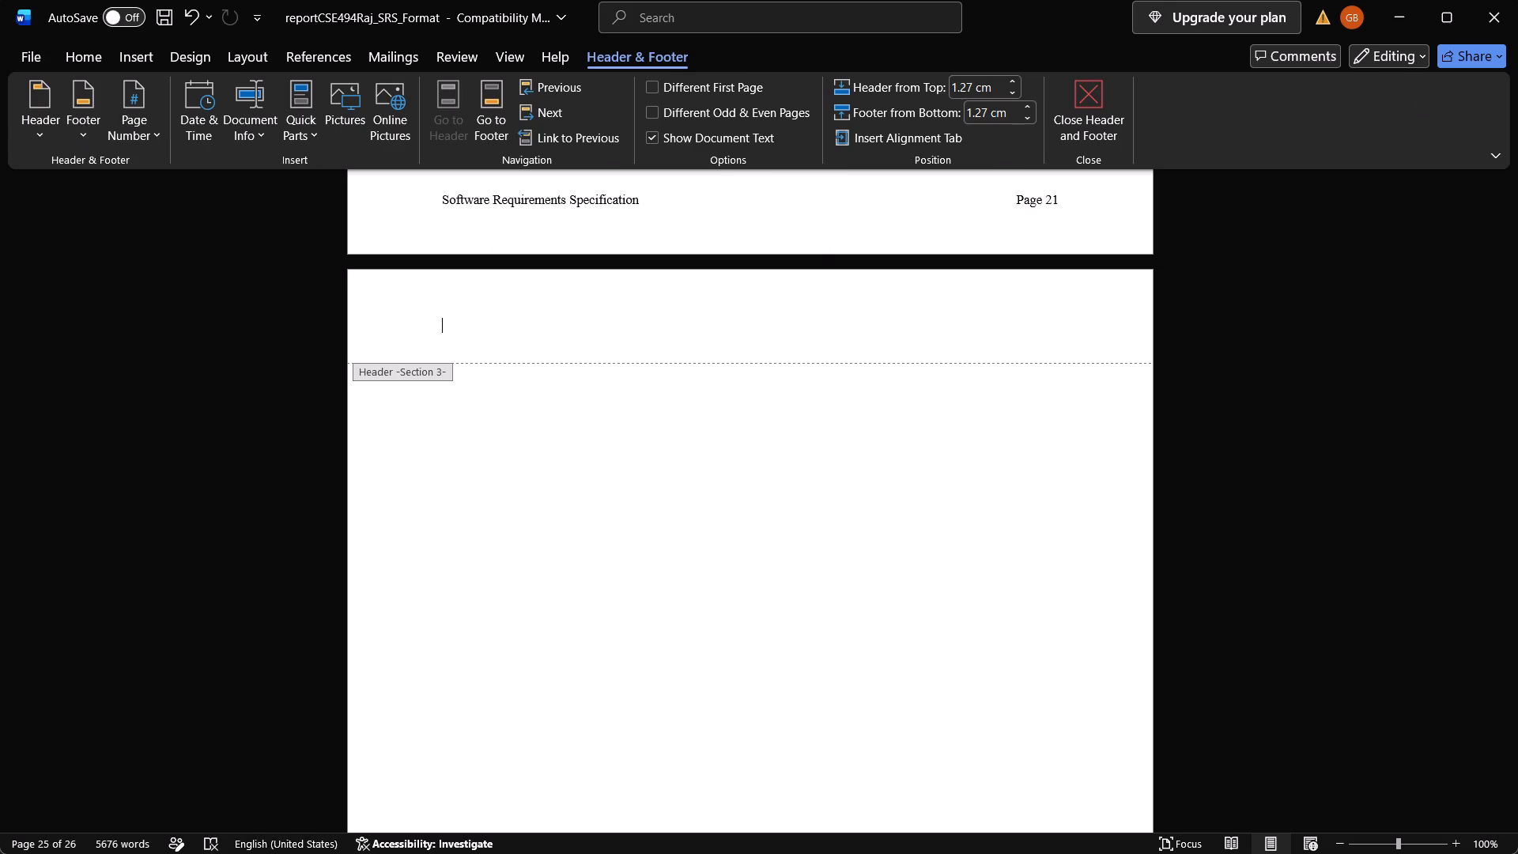
{"action": "key", "text": "BackSpace"}
Delete the "Software Requirements Specification" text from the Section 3 page footer.
{"action": "scroll", "coordinate": [538, 240], "scroll_direction": "up", "scroll_amount": 1}
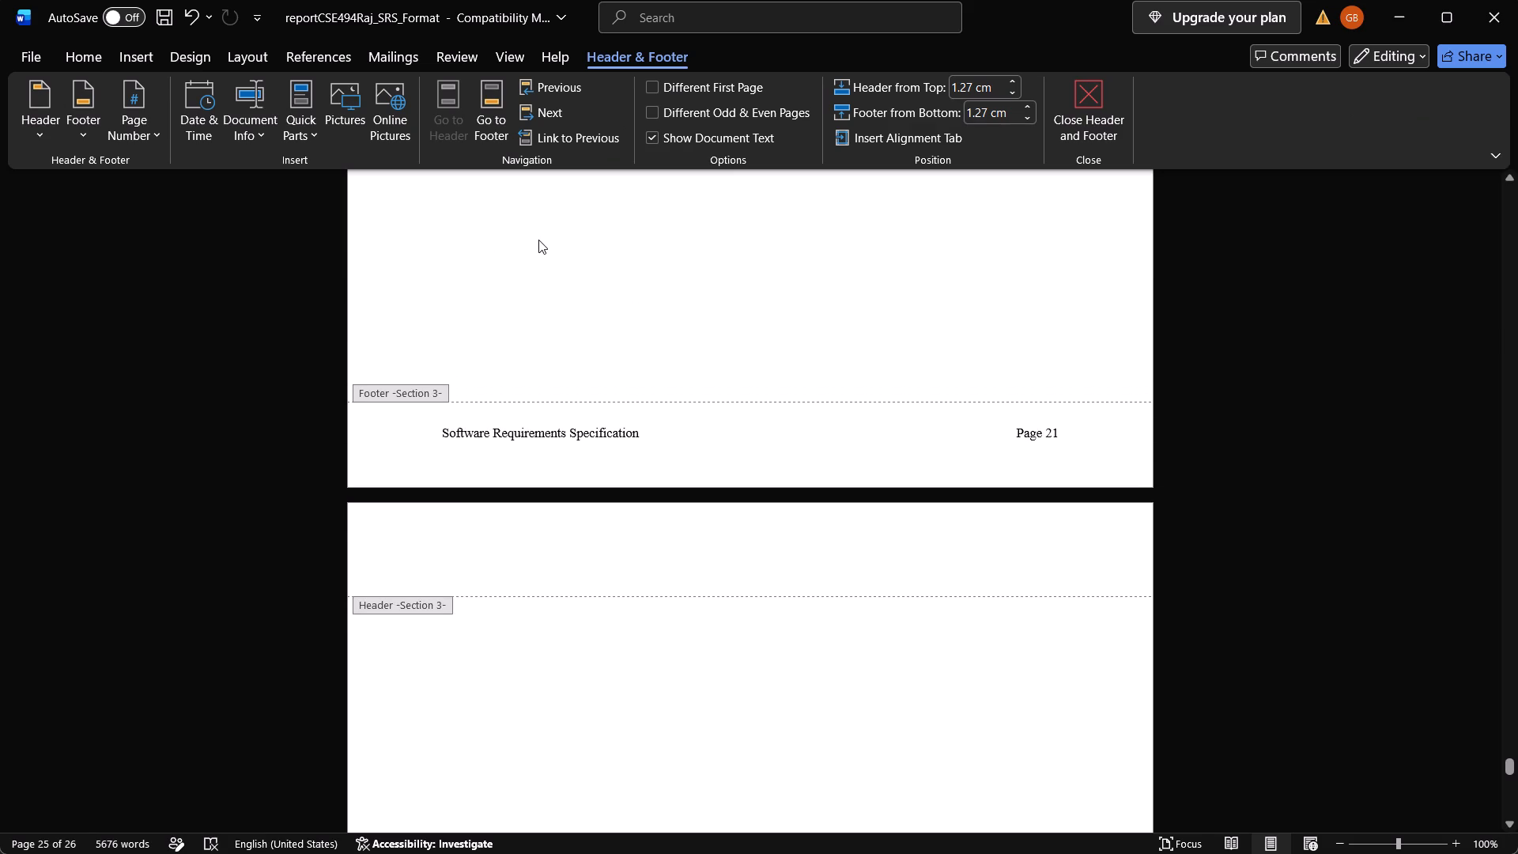
{"action": "left_click", "coordinate": [653, 434]}
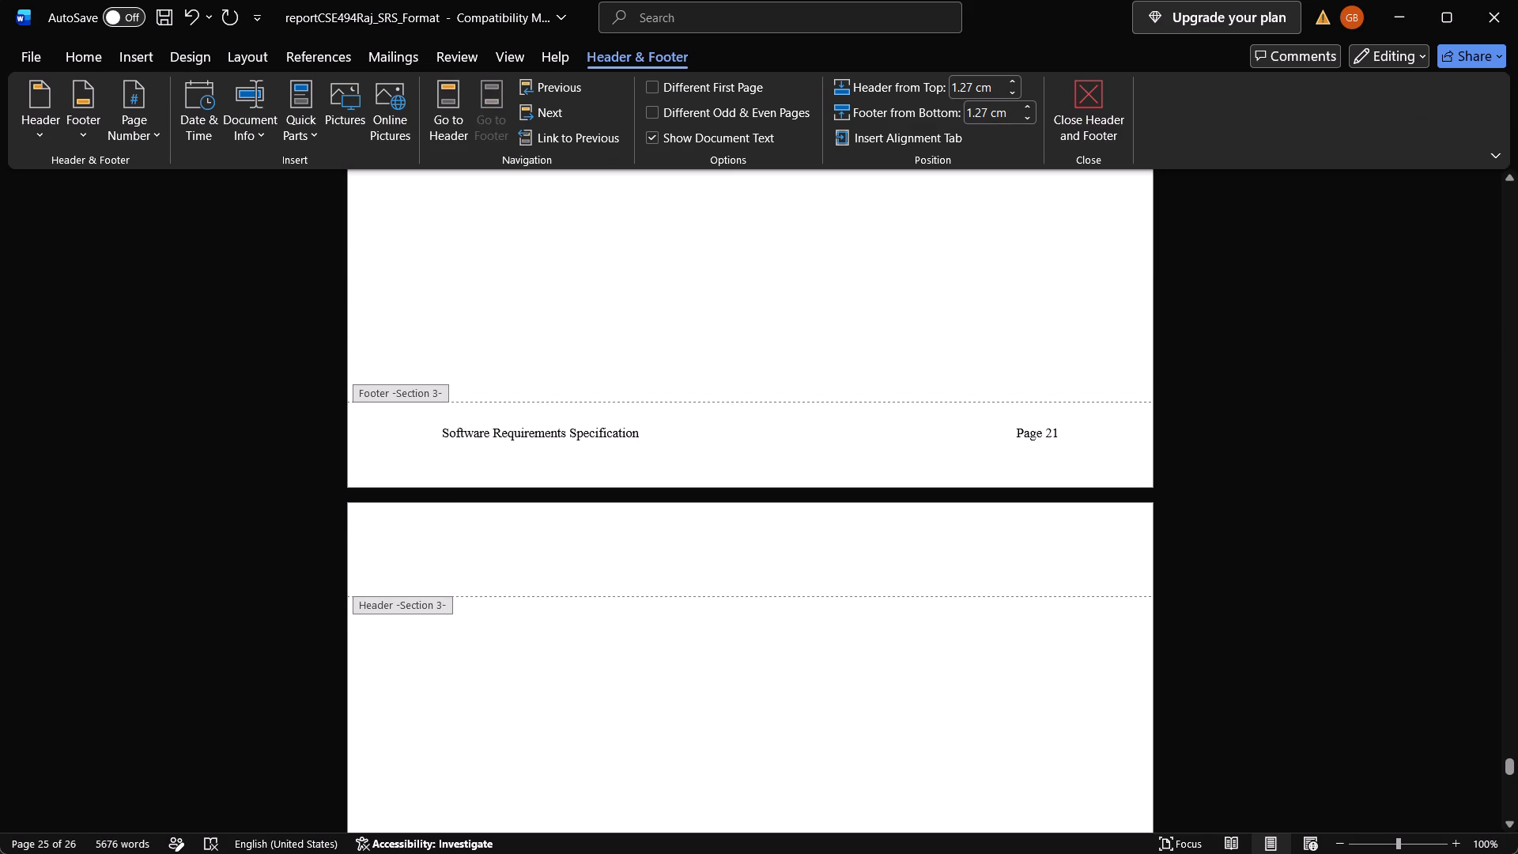
{"action": "key", "text": "BackSpace"}
{"action": "key", "text": "BackSpace"}
{"action": "key", "text": "BackSpace"}
{"action": "key", "text": "BackSpace"}
{"action": "key", "text": "BackSpace"}
{"action": "key", "text": "BackSpace"}
{"action": "key", "text": "BackSpace"}
{"action": "key", "text": "BackSpace"}
{"action": "key", "text": "BackSpace"}
{"action": "key", "text": "BackSpace"}
{"action": "key", "text": "BackSpace"}
{"action": "key", "text": "BackSpace"}
{"action": "key", "text": "BackSpace"}
{"action": "key", "text": "BackSpace"}
{"action": "key", "text": "BackSpace"}
{"action": "key", "text": "BackSpace"}
{"action": "key", "text": "BackSpace"}
{"action": "key", "text": "BackSpace"}
{"action": "key", "text": "BackSpace"}
{"action": "key", "text": "BackSpace"}
{"action": "key", "text": "BackSpace"}
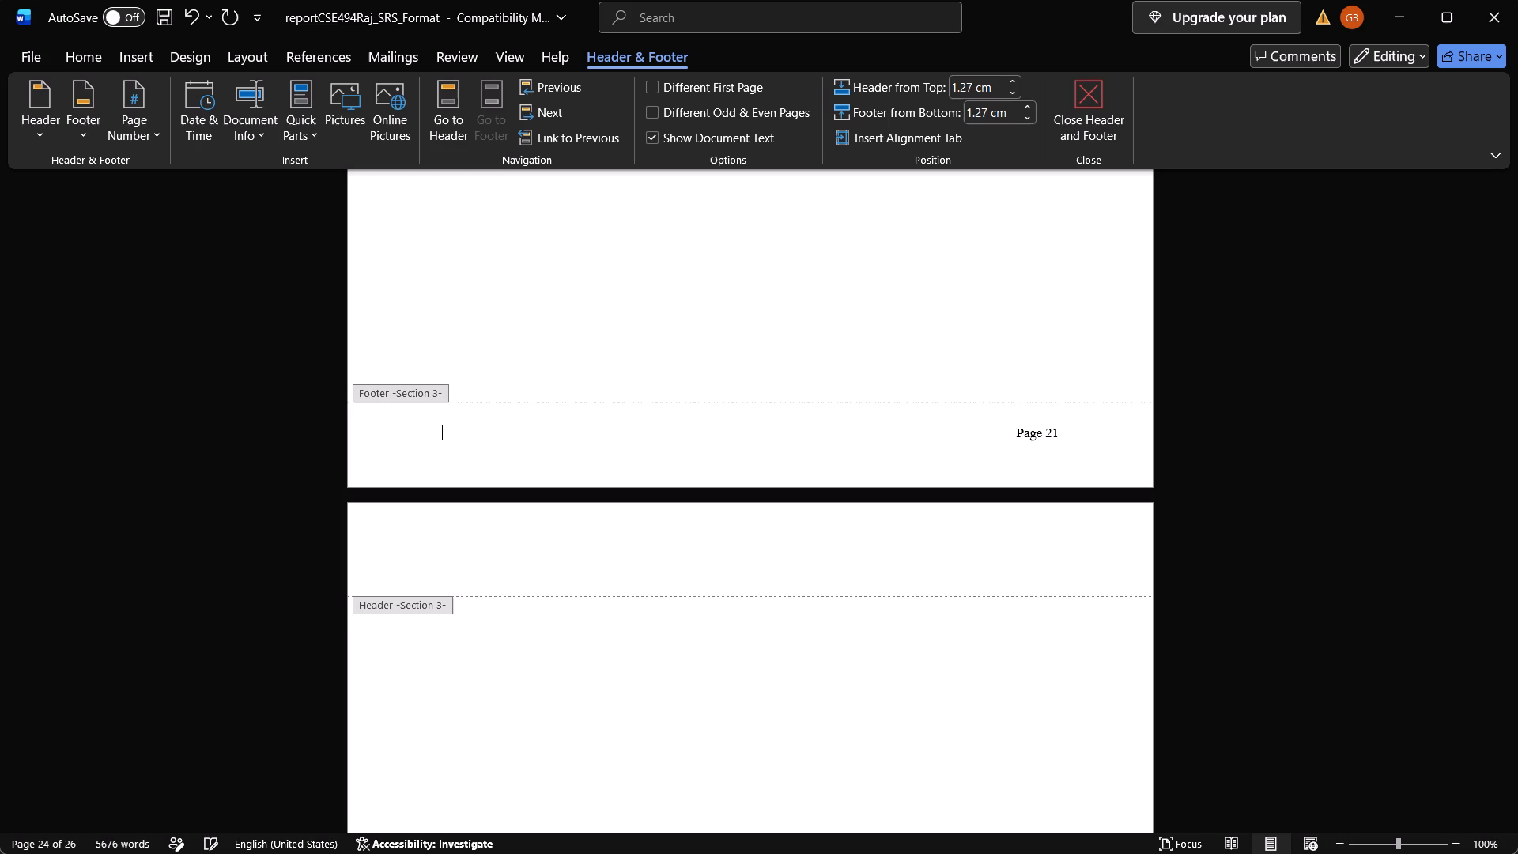
Delete the "Page" label and page number from the Section 3 page footer.
{"action": "left_click", "coordinate": [1063, 436]}
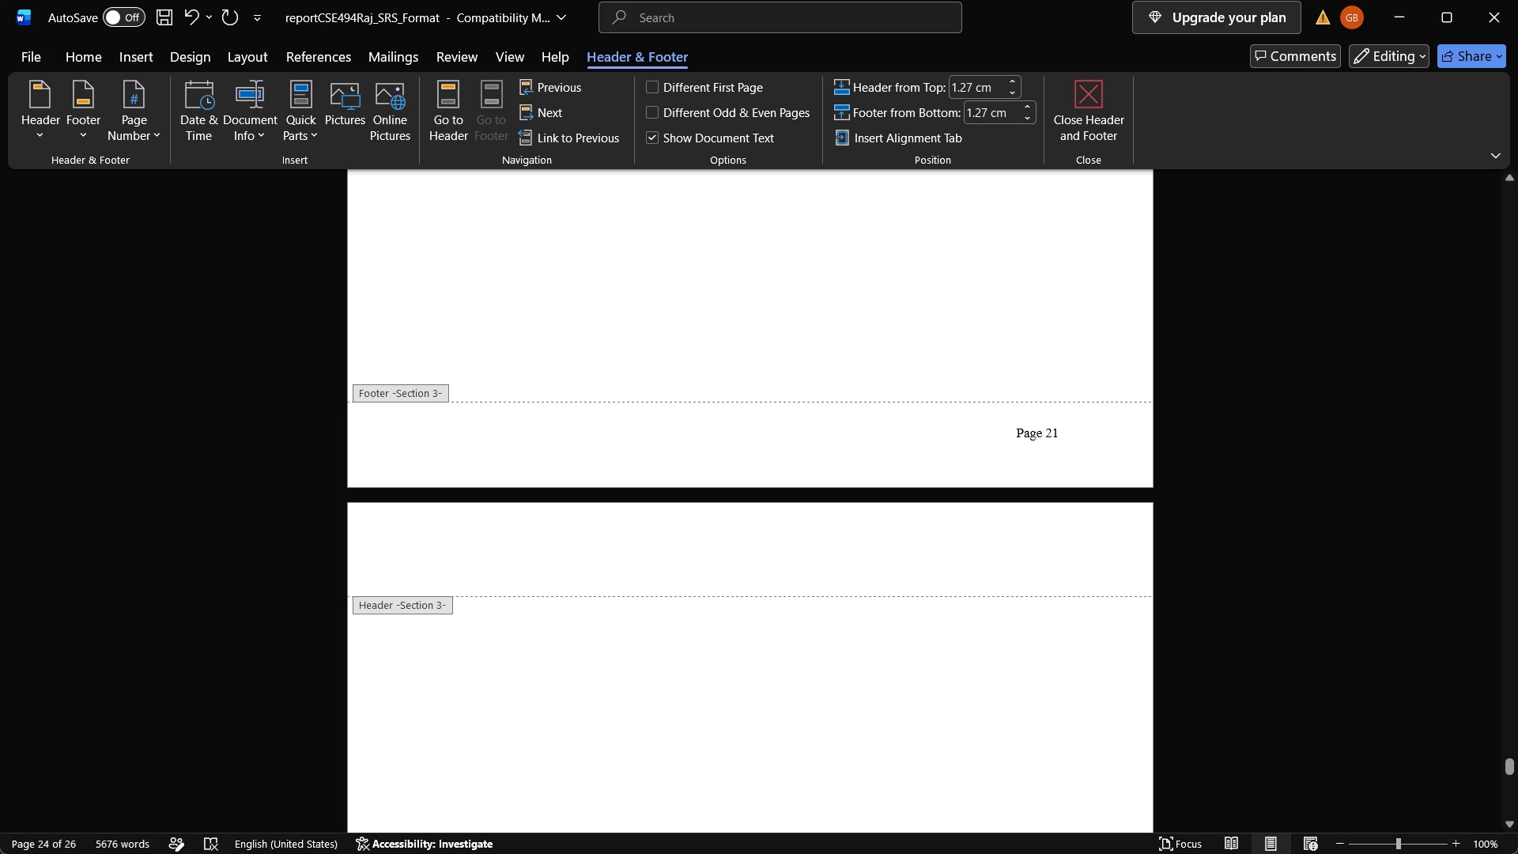
{"action": "key", "text": "BackSpace"}
{"action": "key", "text": "BackSpace"}
{"action": "key", "text": "BackSpace"}
{"action": "key", "text": "BackSpace"}
{"action": "key", "text": "BackSpace"}
{"action": "key", "text": "BackSpace"}
{"action": "key", "text": "BackSpace"}
{"action": "key", "text": "BackSpace"}
Clear the "[Attach email acknowledgement here]" placeholder text inside the box of section 10, Email Acknowledgement.
{"action": "scroll", "coordinate": [904, 433], "scroll_direction": "up", "scroll_amount": 1}
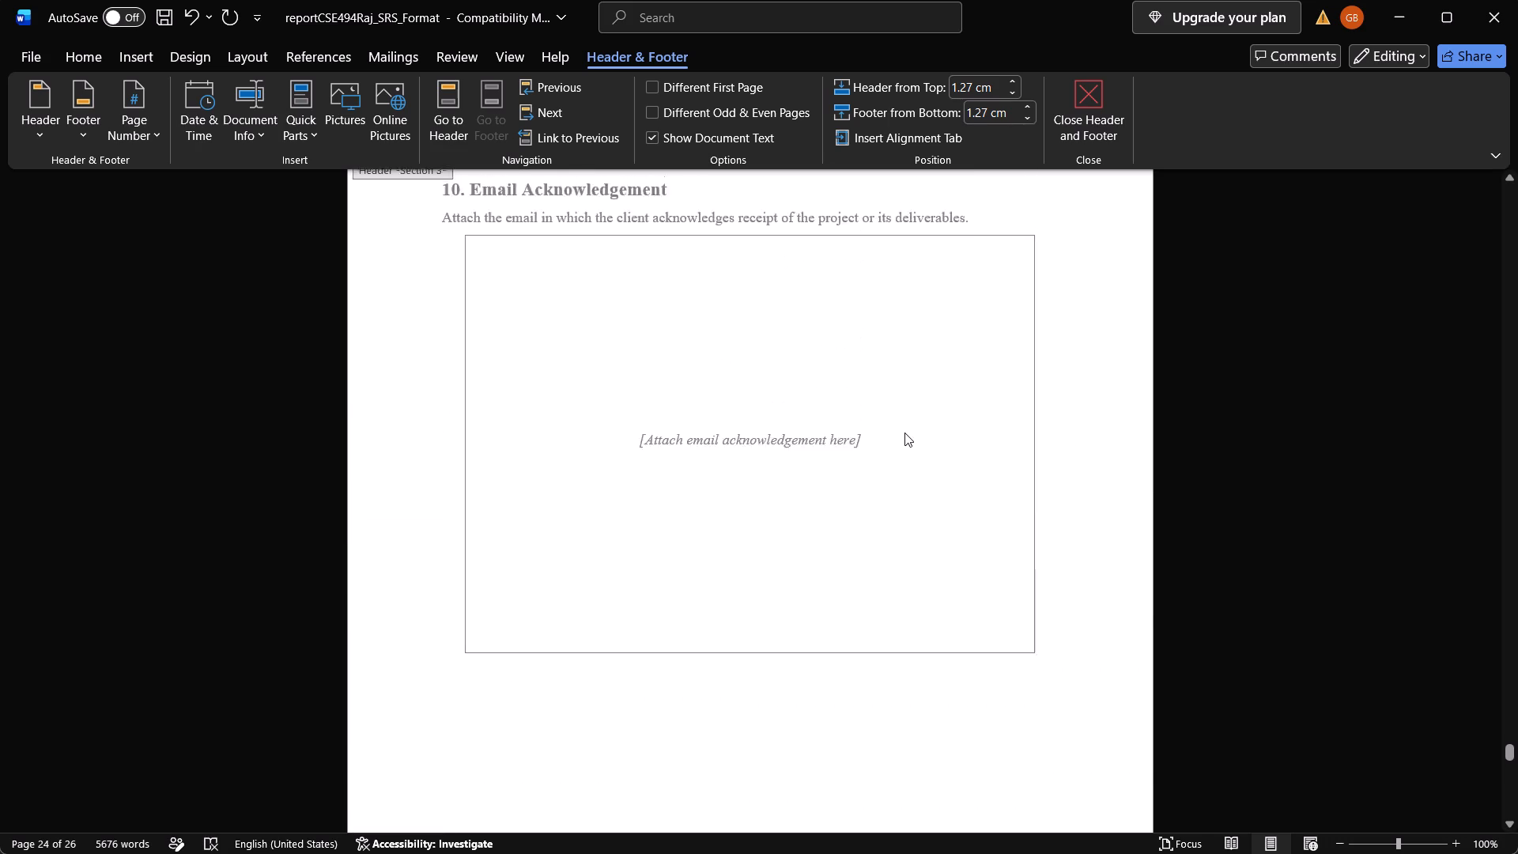
{"action": "scroll", "coordinate": [904, 433], "scroll_direction": "up", "scroll_amount": 1}
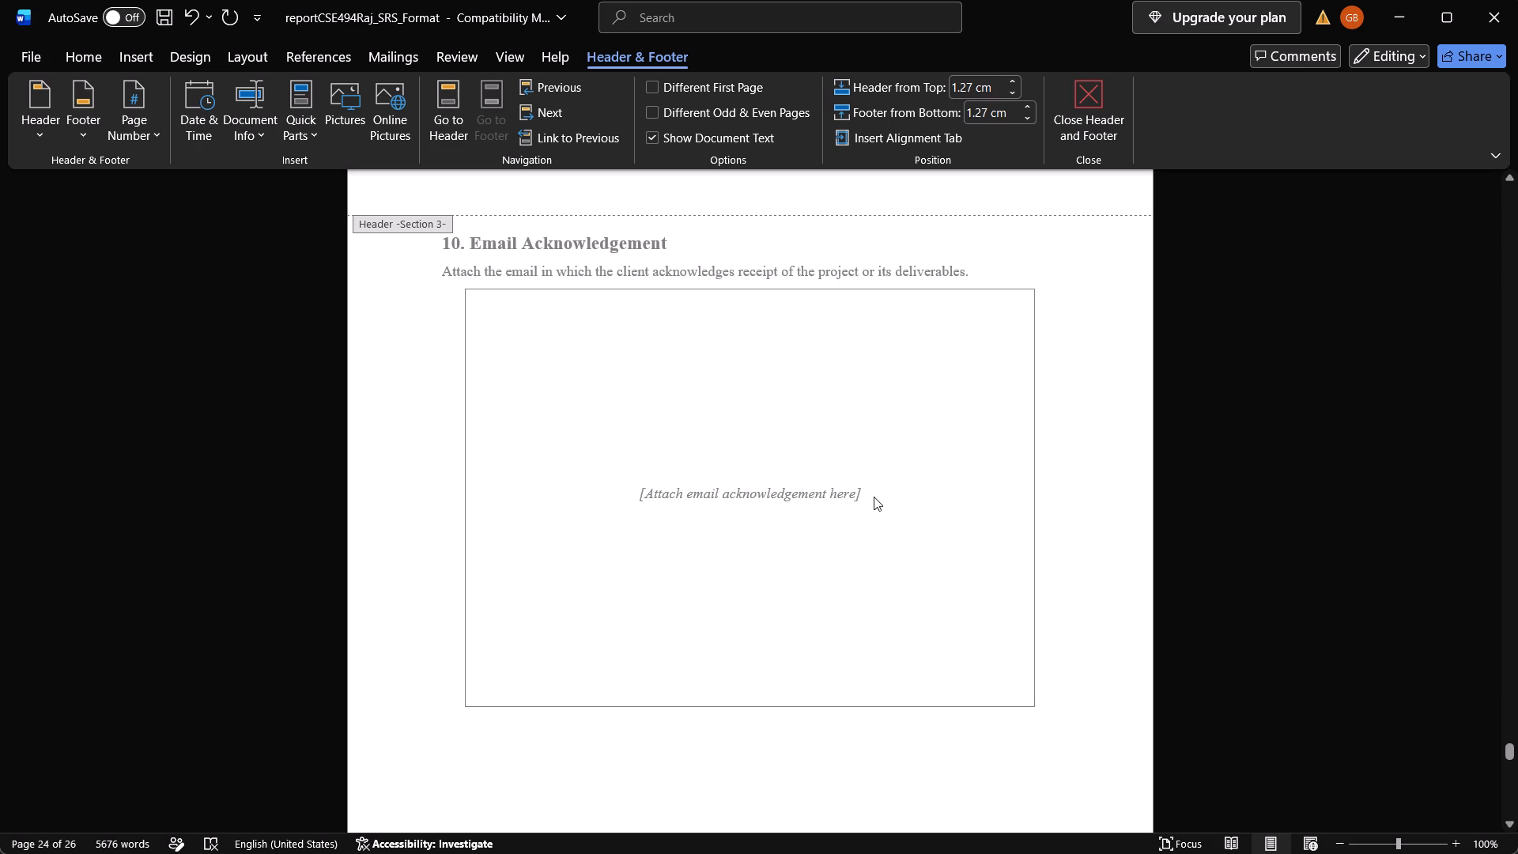
{"action": "left_click", "coordinate": [874, 497]}
{"action": "triple_click", "coordinate": [874, 497]}
{"action": "left_click", "coordinate": [874, 497]}
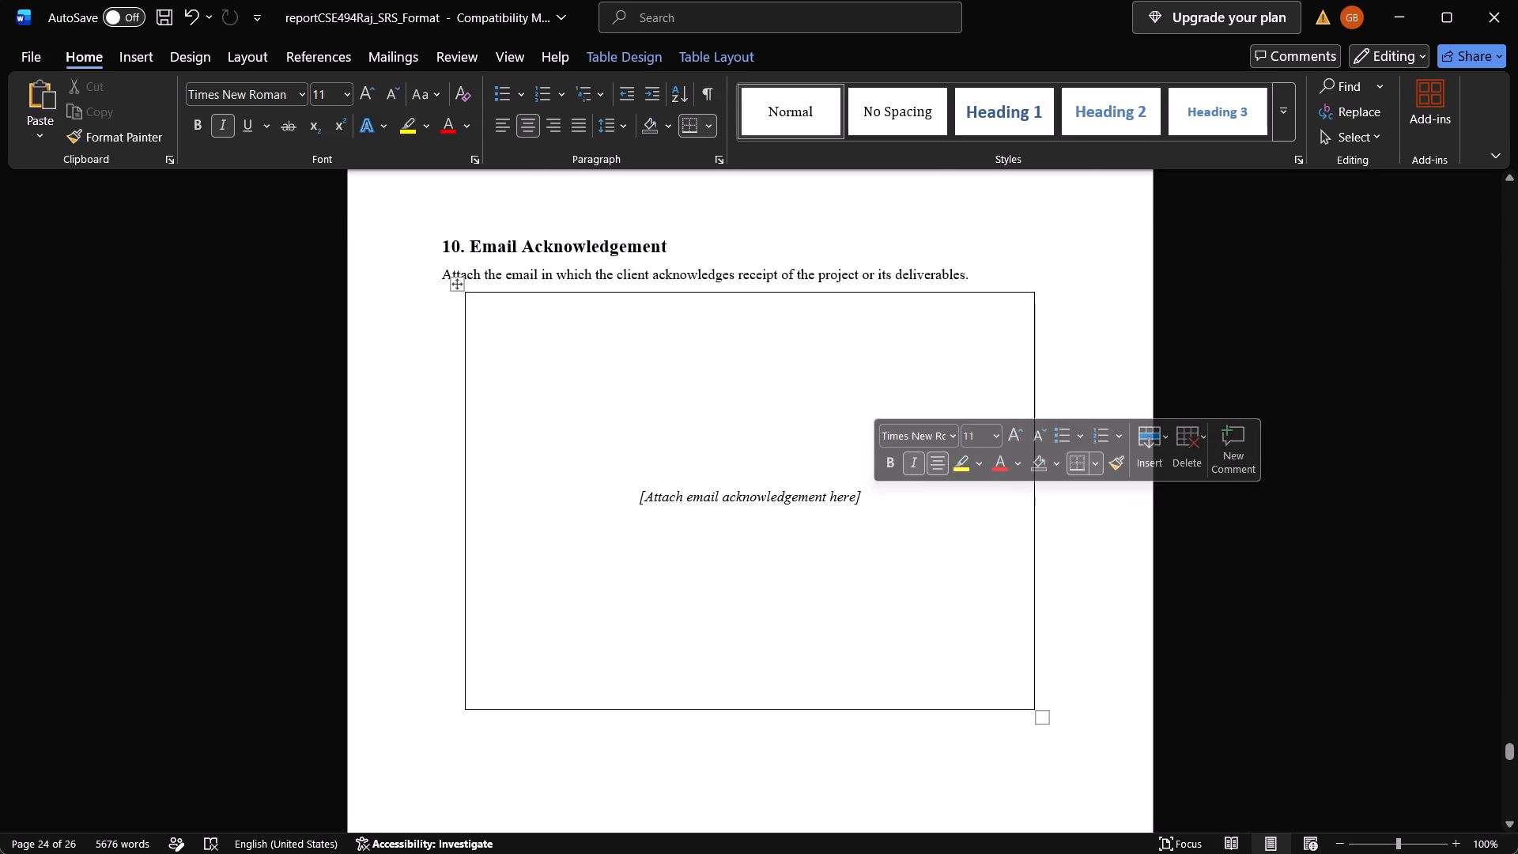
{"action": "key", "text": "BackSpace"}
{"action": "key", "text": "BackSpace"}
{"action": "key", "text": "BackSpace"}
{"action": "key", "text": "BackSpace"}
{"action": "key", "text": "BackSpace"}
{"action": "key", "text": "BackSpace"}
{"action": "key", "text": "BackSpace"}
{"action": "key", "text": "BackSpace"}
{"action": "key", "text": "BackSpace"}
{"action": "key", "text": "BackSpace"}
{"action": "key", "text": "BackSpace"}
{"action": "key", "text": "BackSpace"}
{"action": "key", "text": "BackSpace"}
{"action": "key", "text": "BackSpace"}
{"action": "key", "text": "BackSpace"}
{"action": "key", "text": "BackSpace"}
{"action": "key", "text": "BackSpace"}
{"action": "key", "text": "BackSpace"}
{"action": "key", "text": "BackSpace"}
{"action": "key", "text": "BackSpace"}
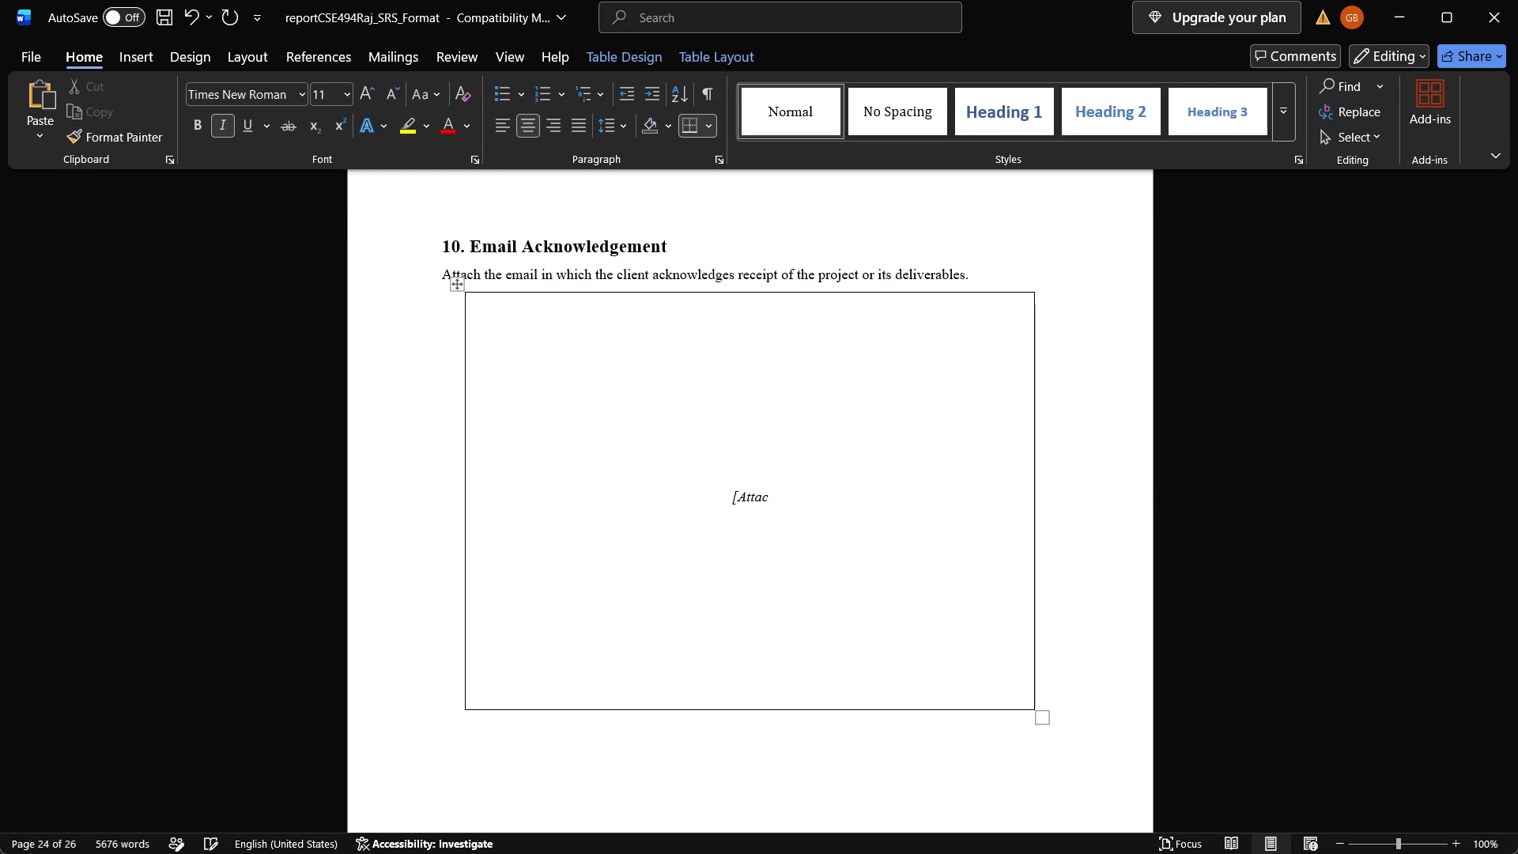
Delete the row forming the empty attachment box in section 10, using Delete Rows.
{"action": "left_click", "coordinate": [957, 710]}
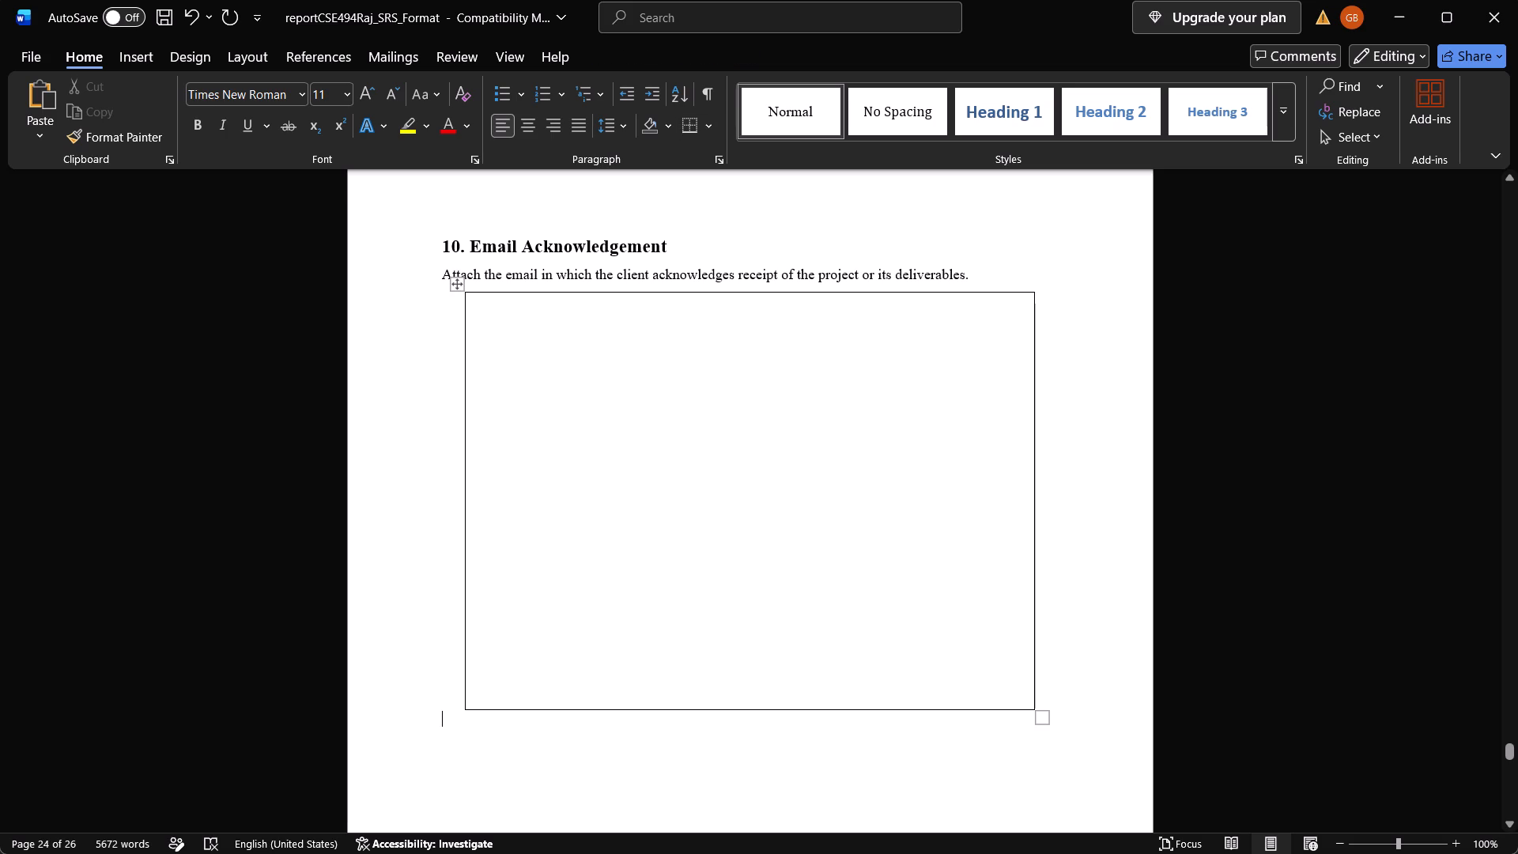
{"action": "right_click", "coordinate": [1031, 709]}
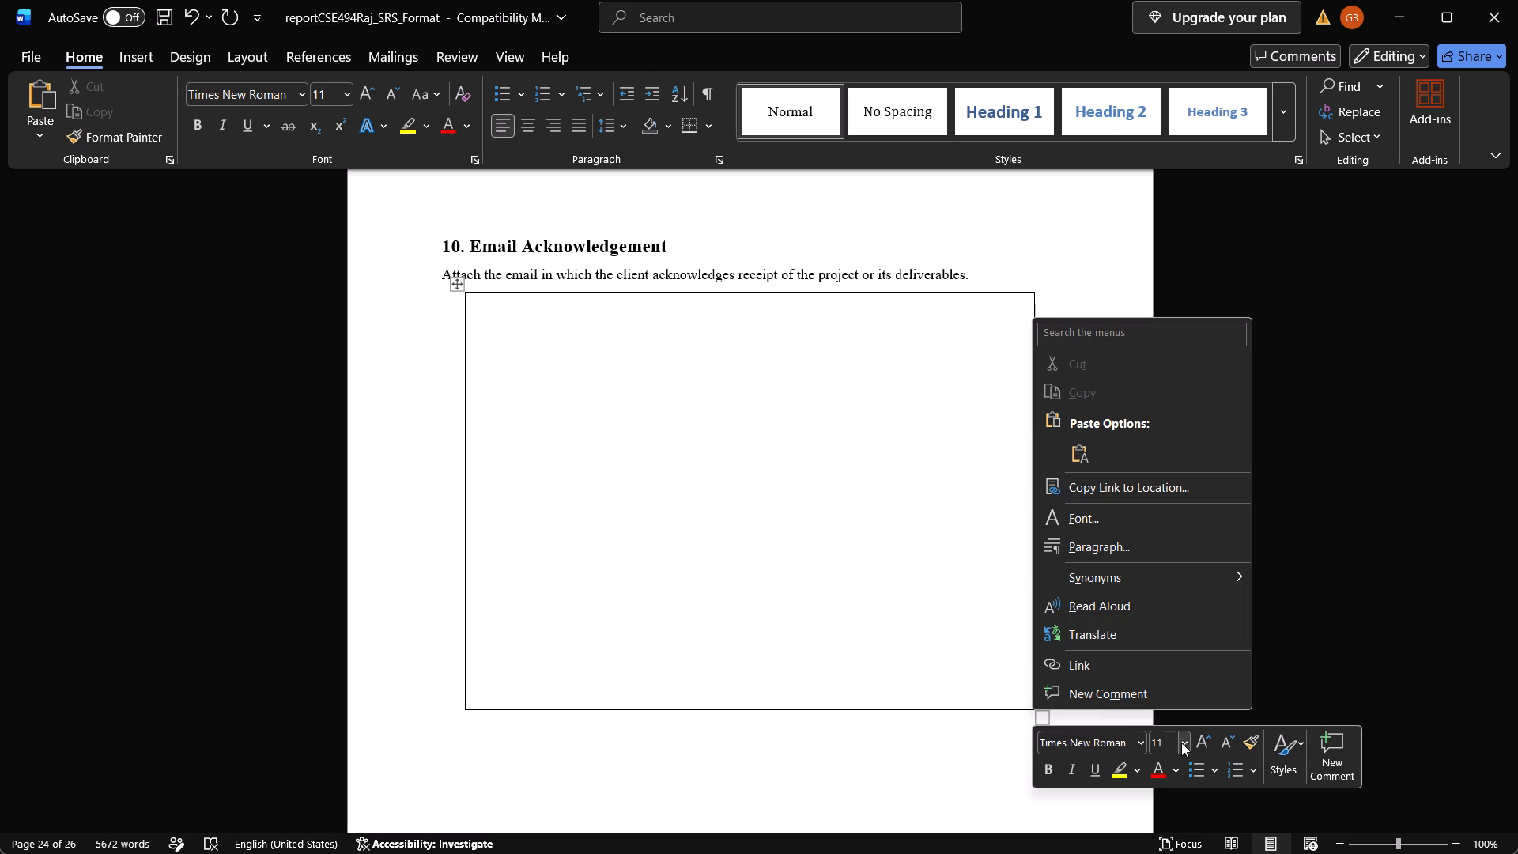
{"action": "left_click", "coordinate": [1018, 712]}
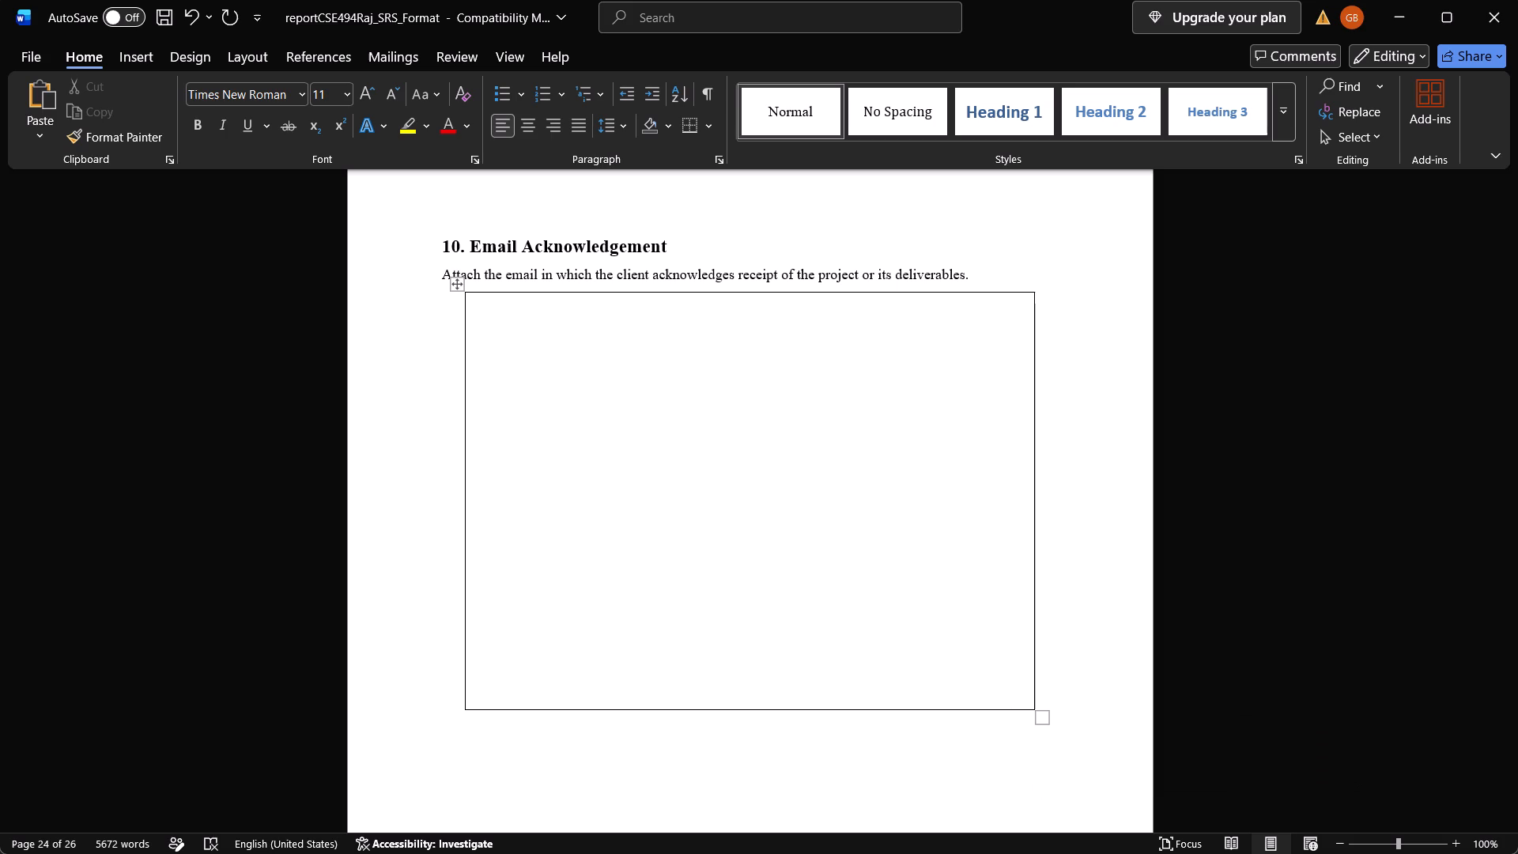
{"action": "left_click", "coordinate": [1038, 712]}
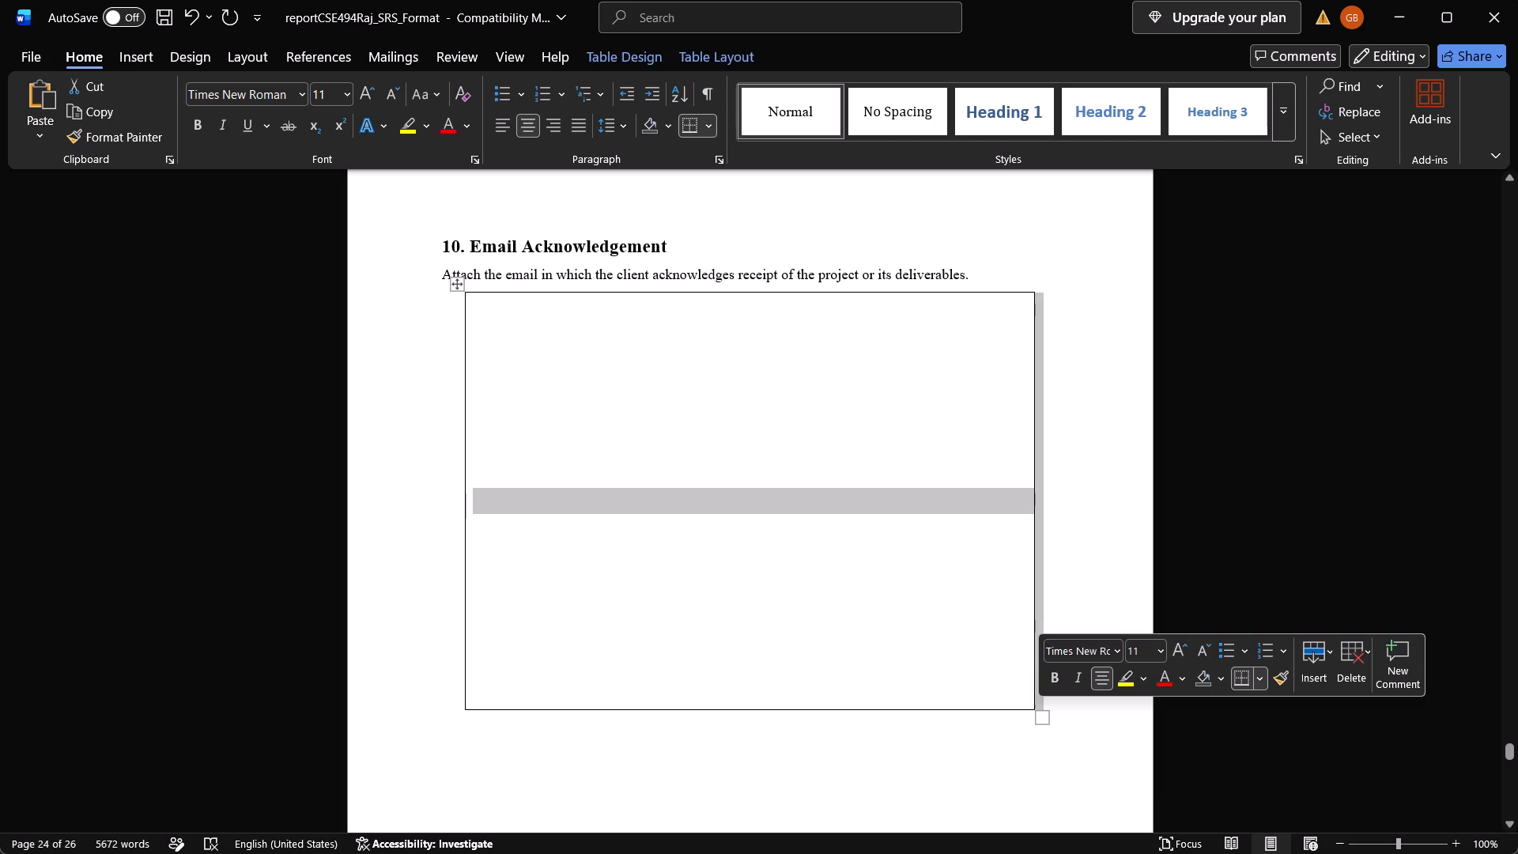
{"action": "left_click", "coordinate": [1353, 670]}
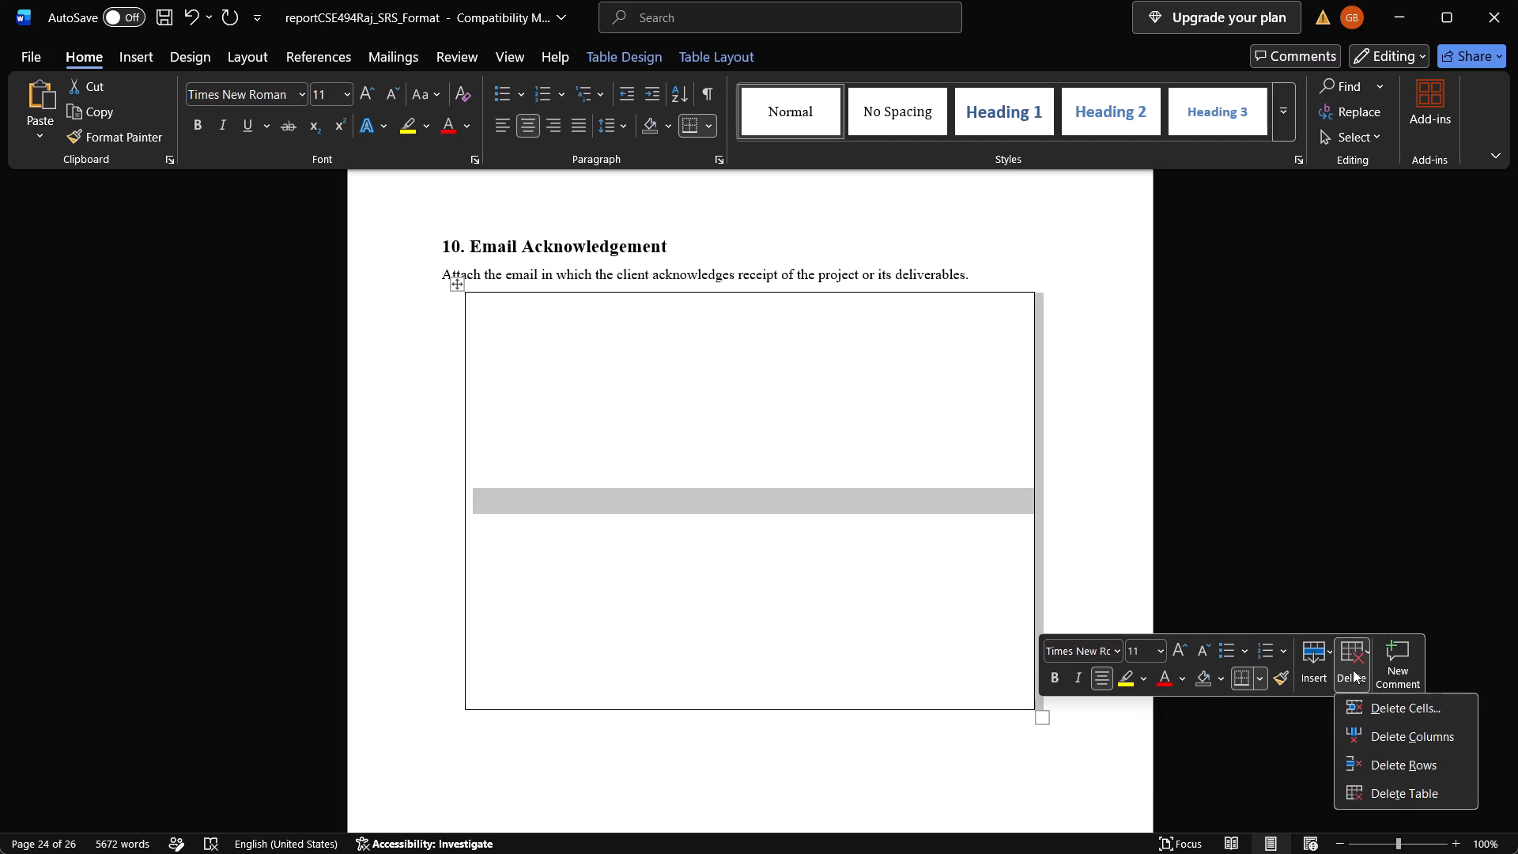
{"action": "left_click", "coordinate": [1384, 761]}
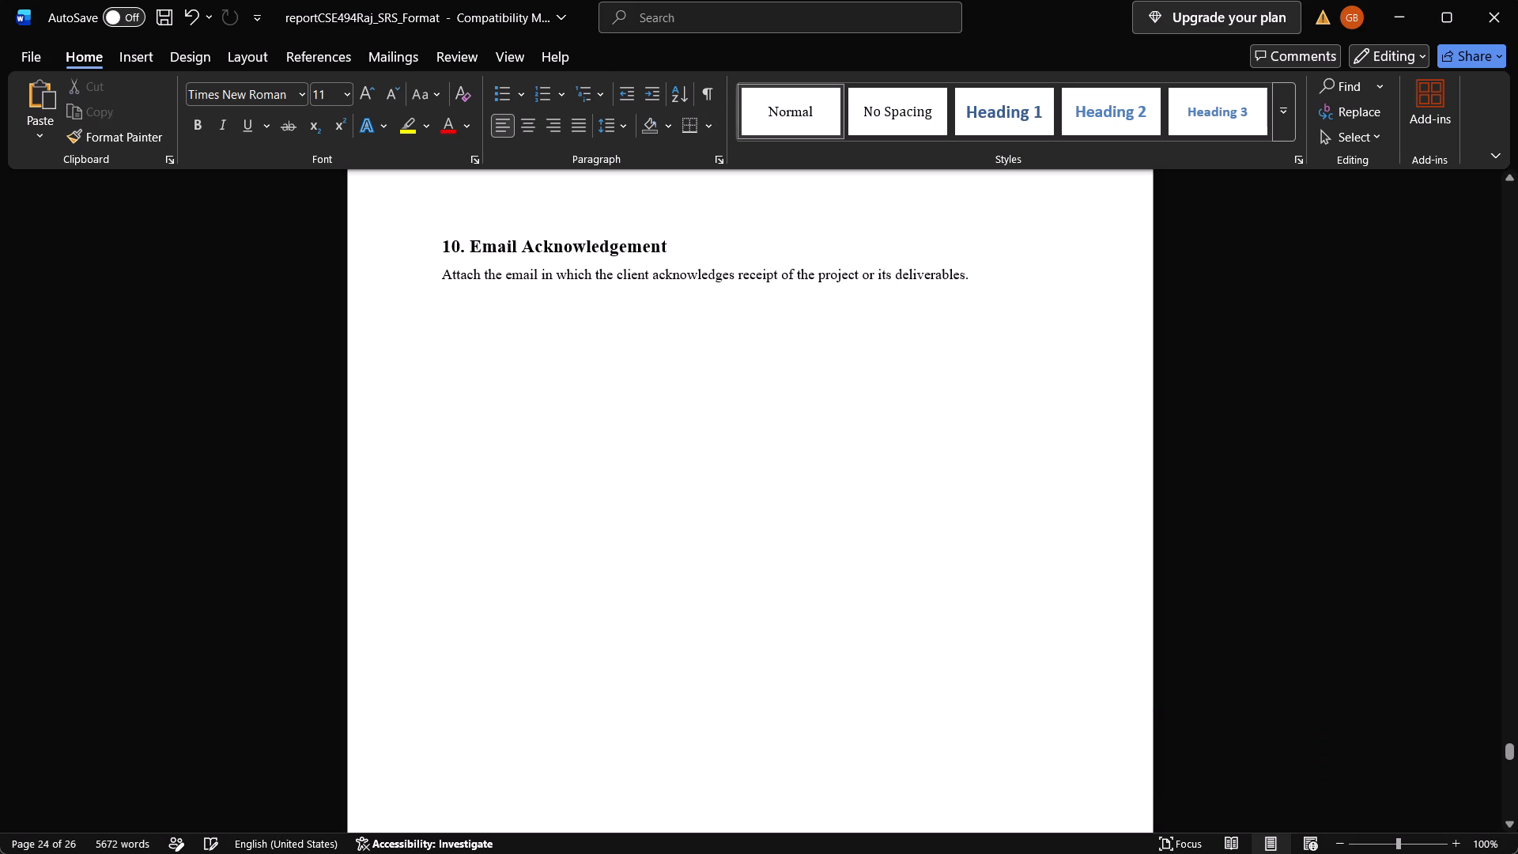
Delete the "10. Email Acknowledgement" heading and its instruction line about attaching the client's email.
{"action": "key", "text": "BackSpace"}
{"action": "key", "text": "BackSpace"}
{"action": "key", "text": "BackSpace"}
{"action": "key", "text": "BackSpace"}
{"action": "key", "text": "BackSpace"}
{"action": "key", "text": "BackSpace"}
{"action": "key", "text": "BackSpace"}
{"action": "key", "text": "BackSpace"}
{"action": "key", "text": "BackSpace"}
{"action": "key", "text": "BackSpace"}
{"action": "key", "text": "BackSpace"}
{"action": "key", "text": "BackSpace"}
{"action": "key", "text": "BackSpace"}
{"action": "key", "text": "BackSpace"}
{"action": "key", "text": "BackSpace"}
{"action": "key", "text": "BackSpace"}
{"action": "key", "text": "BackSpace"}
{"action": "key", "text": "BackSpace"}
{"action": "key", "text": "BackSpace"}
{"action": "key", "text": "BackSpace"}
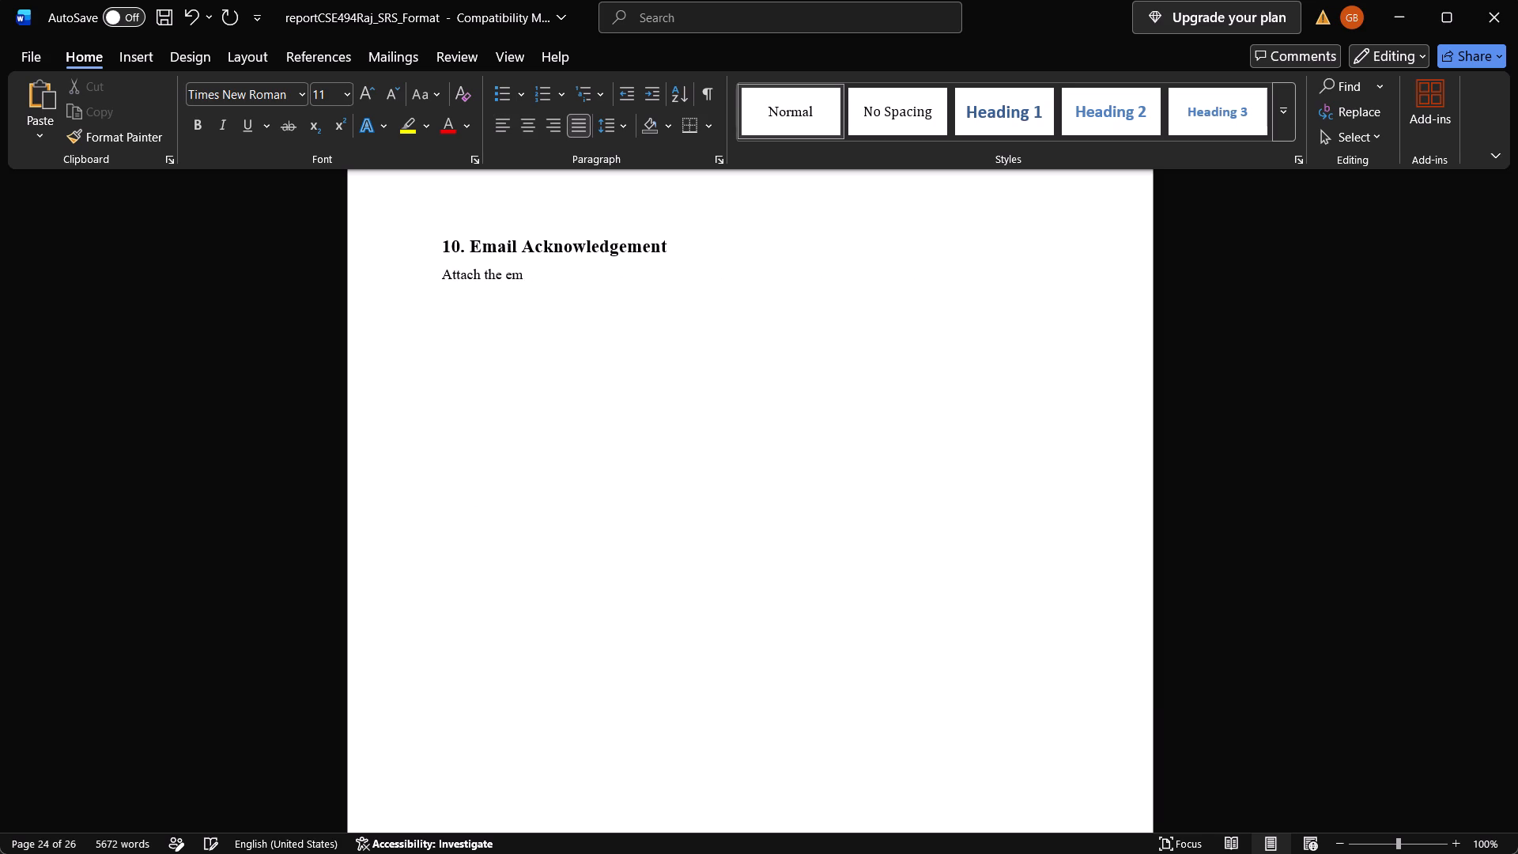
{"action": "key", "text": "BackSpace"}
{"action": "key", "text": "BackSpace"}
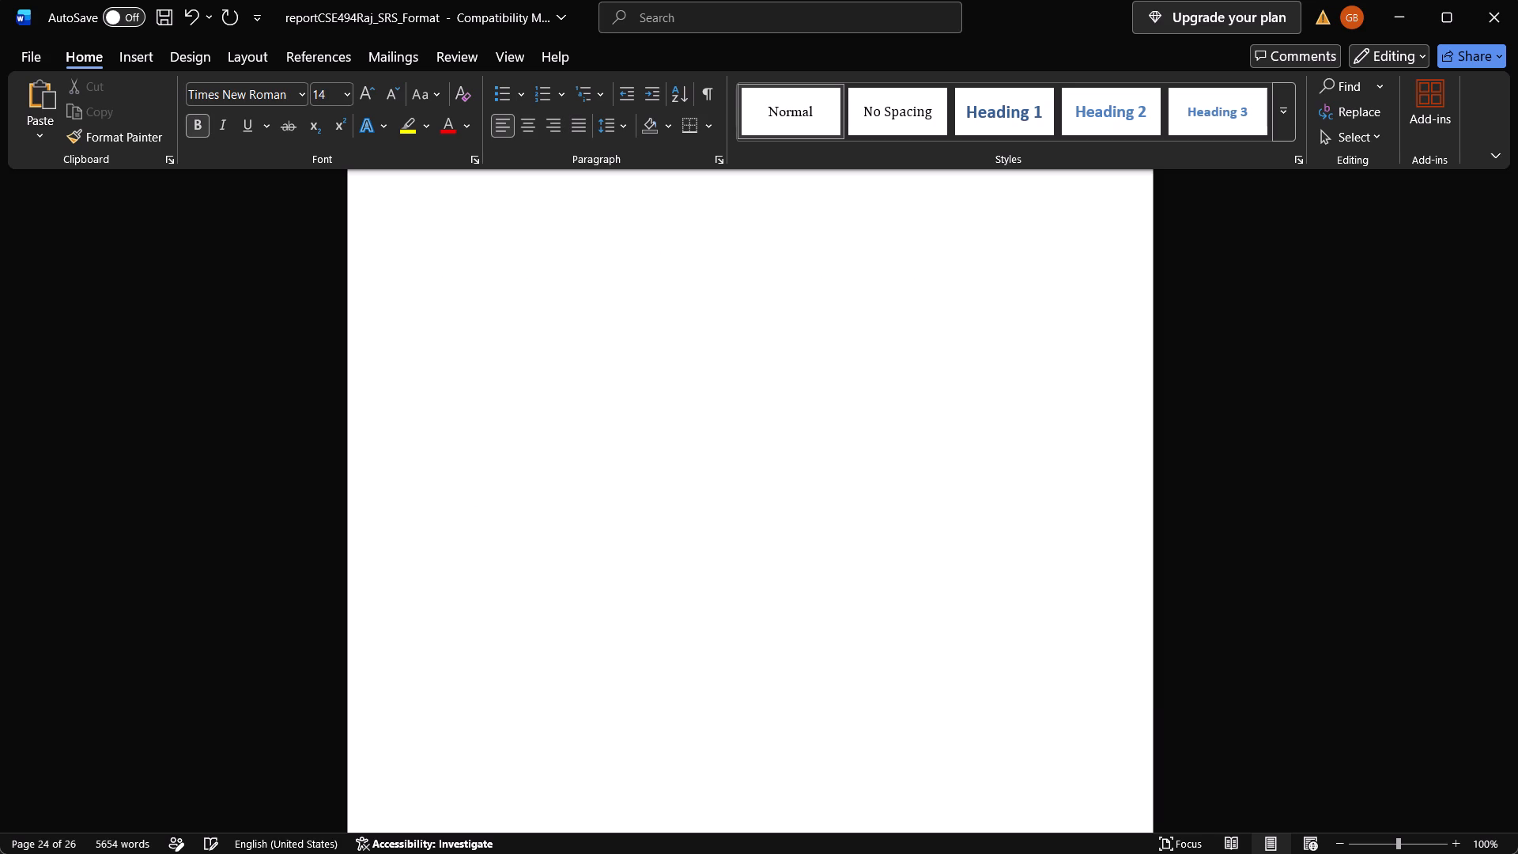
{"action": "scroll", "coordinate": [939, 369], "scroll_direction": "up", "scroll_amount": 2}
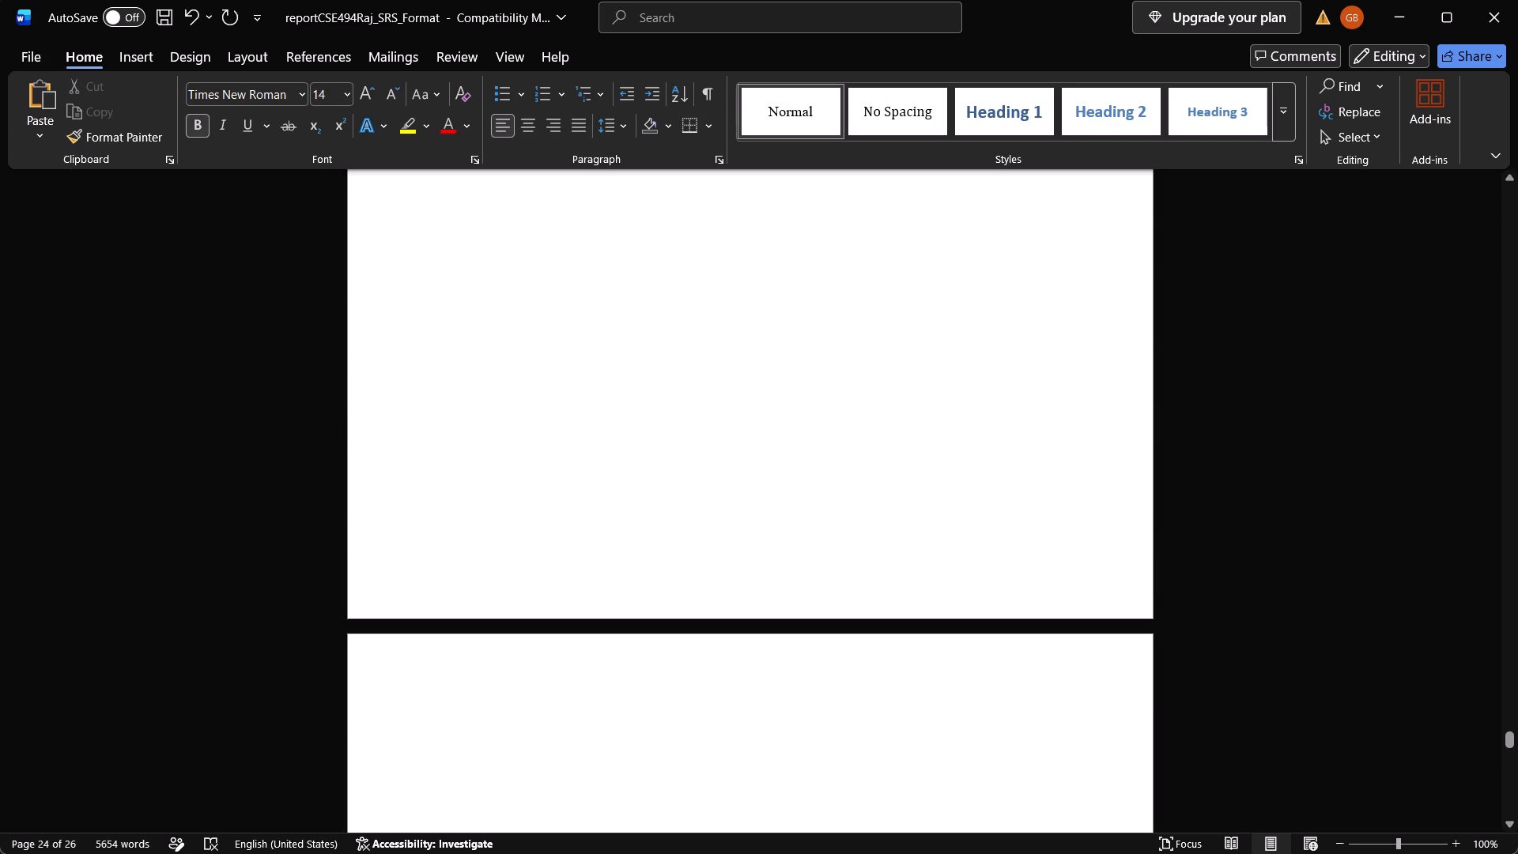
{"action": "key", "text": "BackSpace"}
Delete the boxed "[Attach transaction ID proof here]" placeholder from section 9, Transaction ID Proof.
{"action": "scroll", "coordinate": [939, 369], "scroll_direction": "up", "scroll_amount": 2}
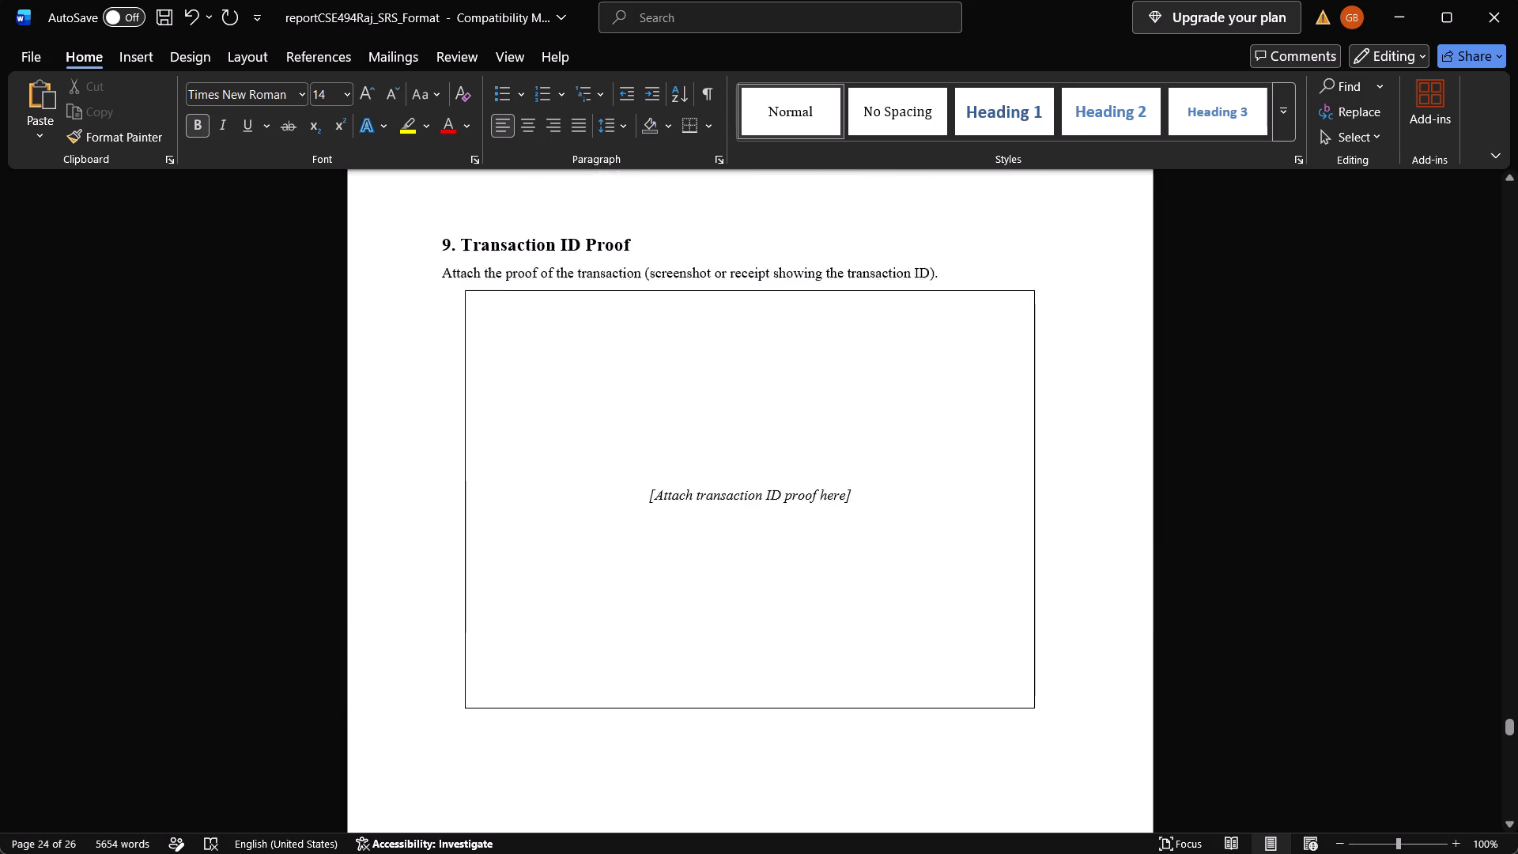
{"action": "scroll", "coordinate": [939, 369], "scroll_direction": "up", "scroll_amount": 1}
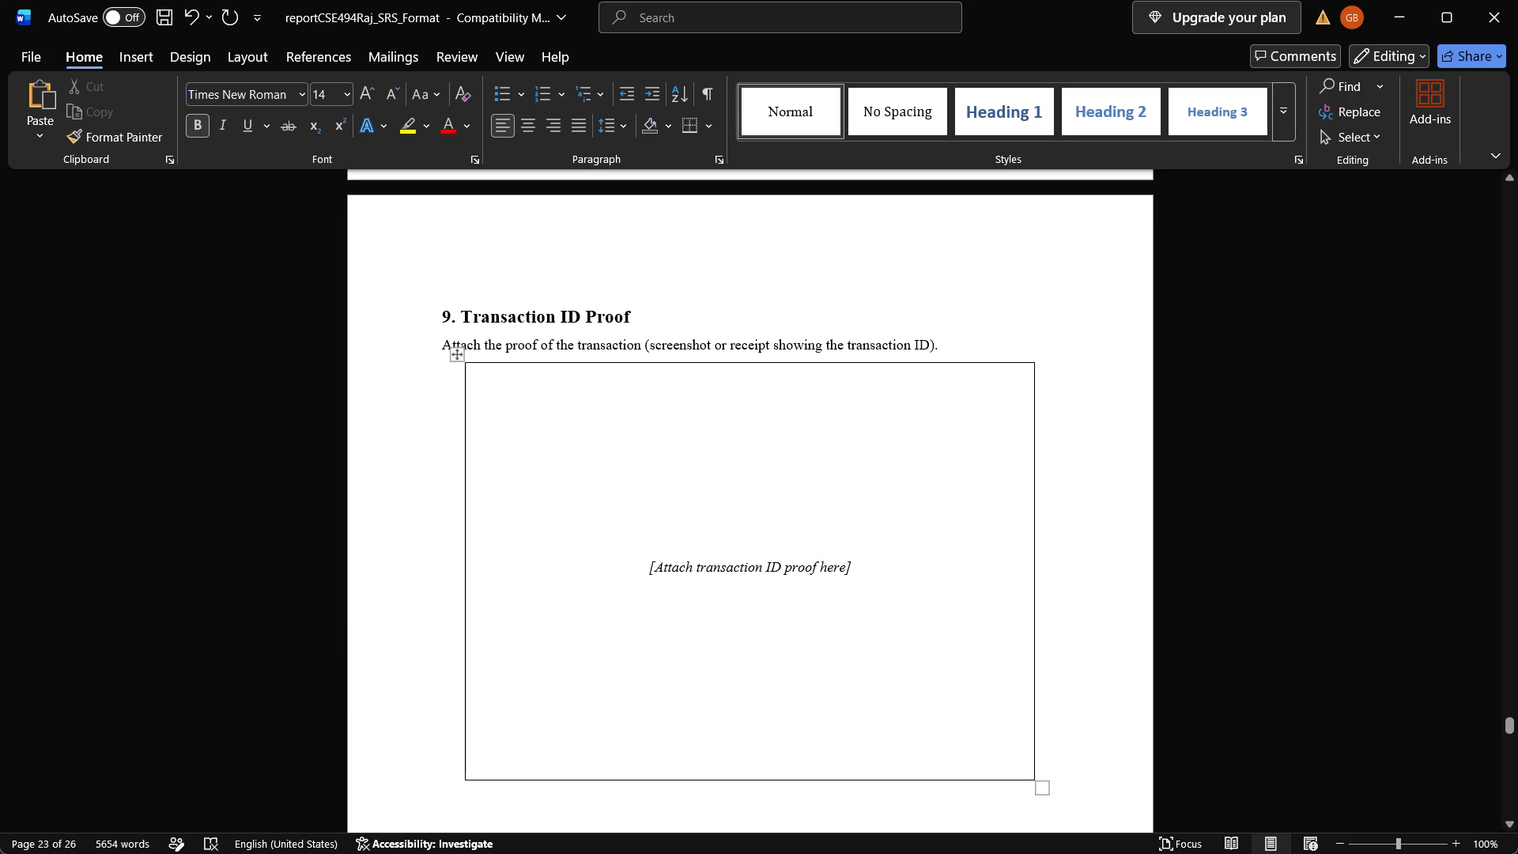
{"action": "left_click", "coordinate": [1037, 783]}
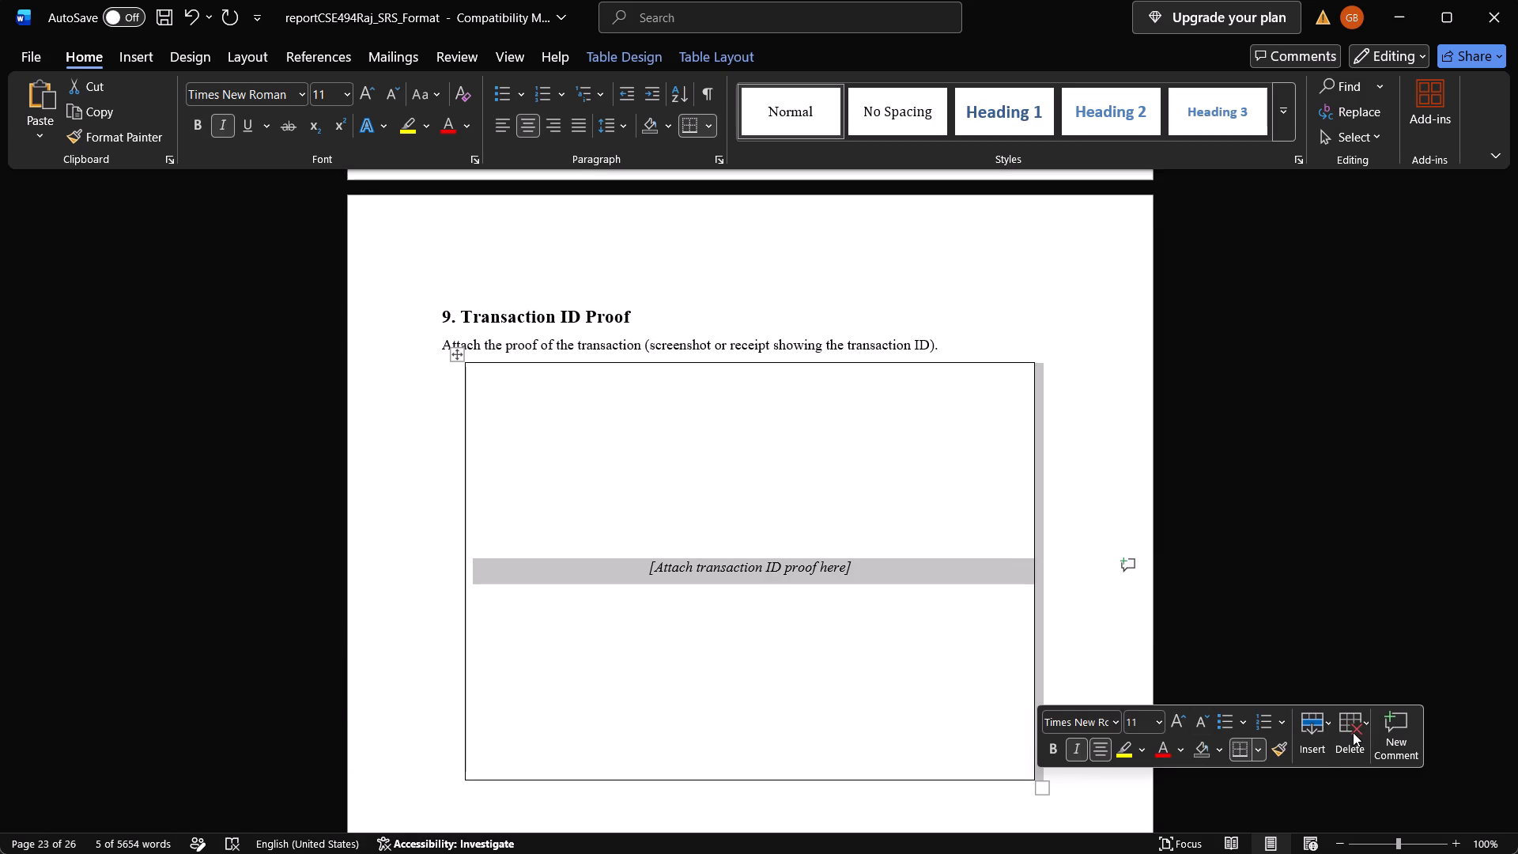
{"action": "left_click", "coordinate": [1353, 732]}
{"action": "left_click", "coordinate": [1395, 659]}
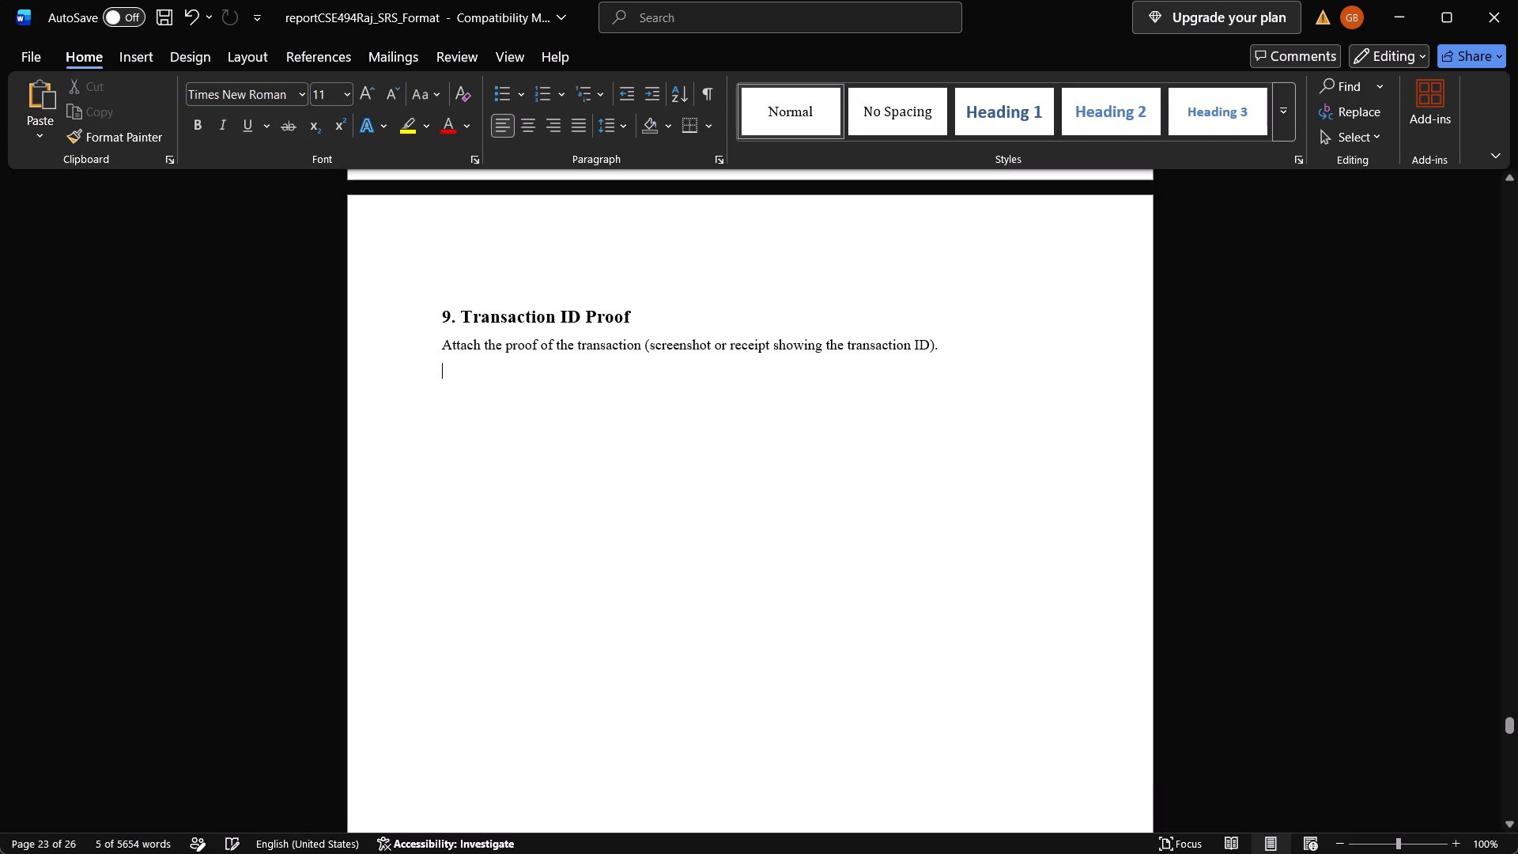
Delete the "9. Transaction ID Proof" heading and its instruction line about attaching the proof of transaction.
{"action": "key", "text": "BackSpace"}
{"action": "key", "text": "BackSpace"}
{"action": "key", "text": "BackSpace"}
{"action": "key", "text": "BackSpace"}
{"action": "key", "text": "BackSpace"}
{"action": "key", "text": "BackSpace"}
{"action": "key", "text": "BackSpace"}
{"action": "key", "text": "BackSpace"}
{"action": "key", "text": "BackSpace"}
{"action": "key", "text": "BackSpace"}
{"action": "key", "text": "BackSpace"}
{"action": "key", "text": "BackSpace"}
{"action": "key", "text": "BackSpace"}
{"action": "key", "text": "BackSpace"}
{"action": "key", "text": "BackSpace"}
{"action": "key", "text": "BackSpace"}
{"action": "key", "text": "BackSpace"}
{"action": "key", "text": "BackSpace"}
{"action": "key", "text": "BackSpace"}
{"action": "key", "text": "BackSpace"}
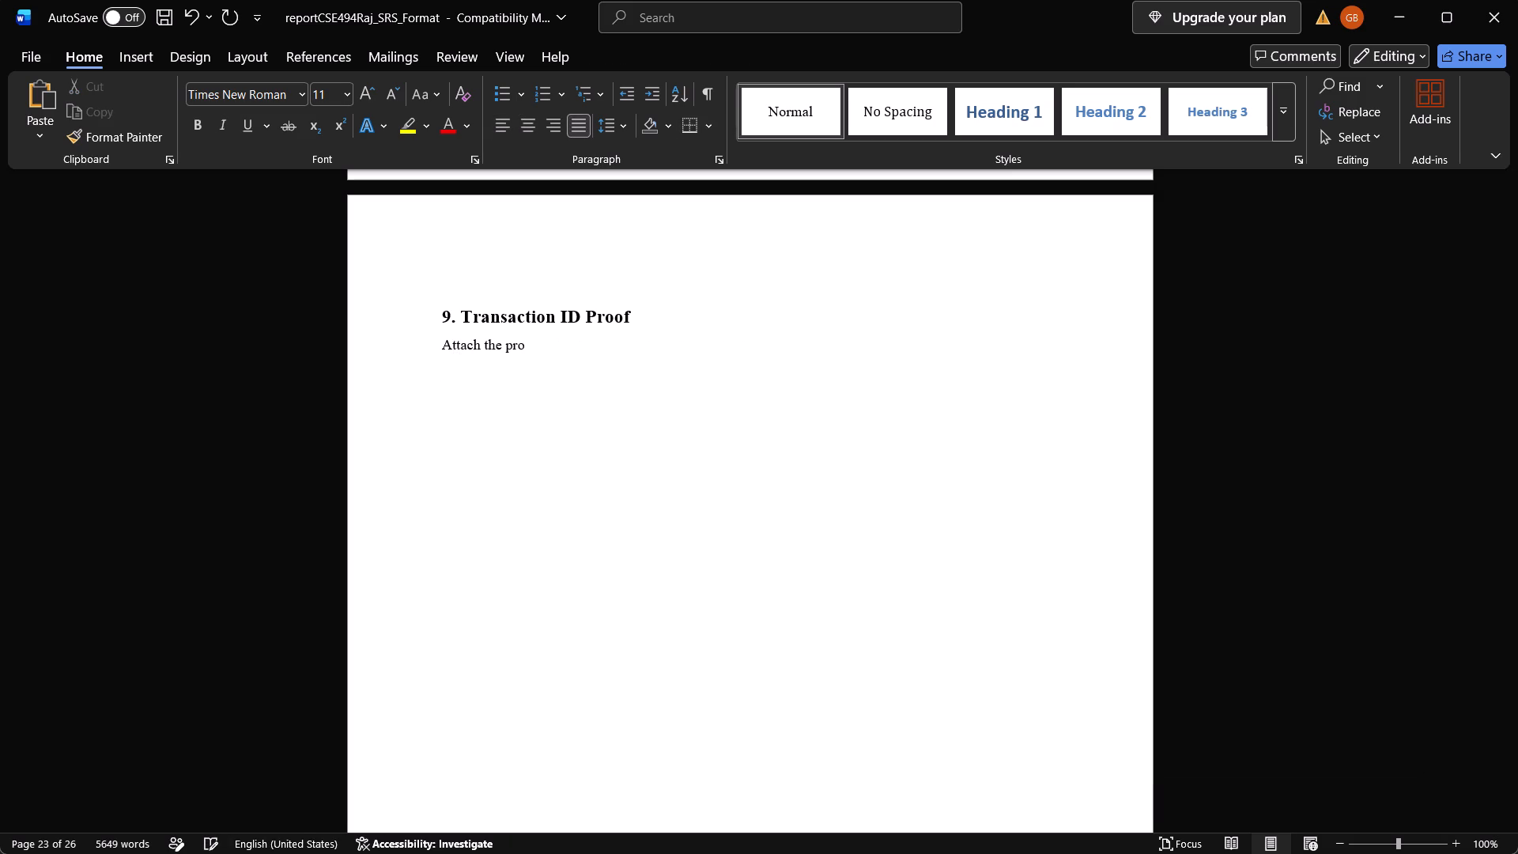
Delete the row forming the boxed "[Attach client location proof here]" placeholder in section 8, Client Location Proof.
{"action": "scroll", "coordinate": [1127, 575], "scroll_direction": "up", "scroll_amount": 1}
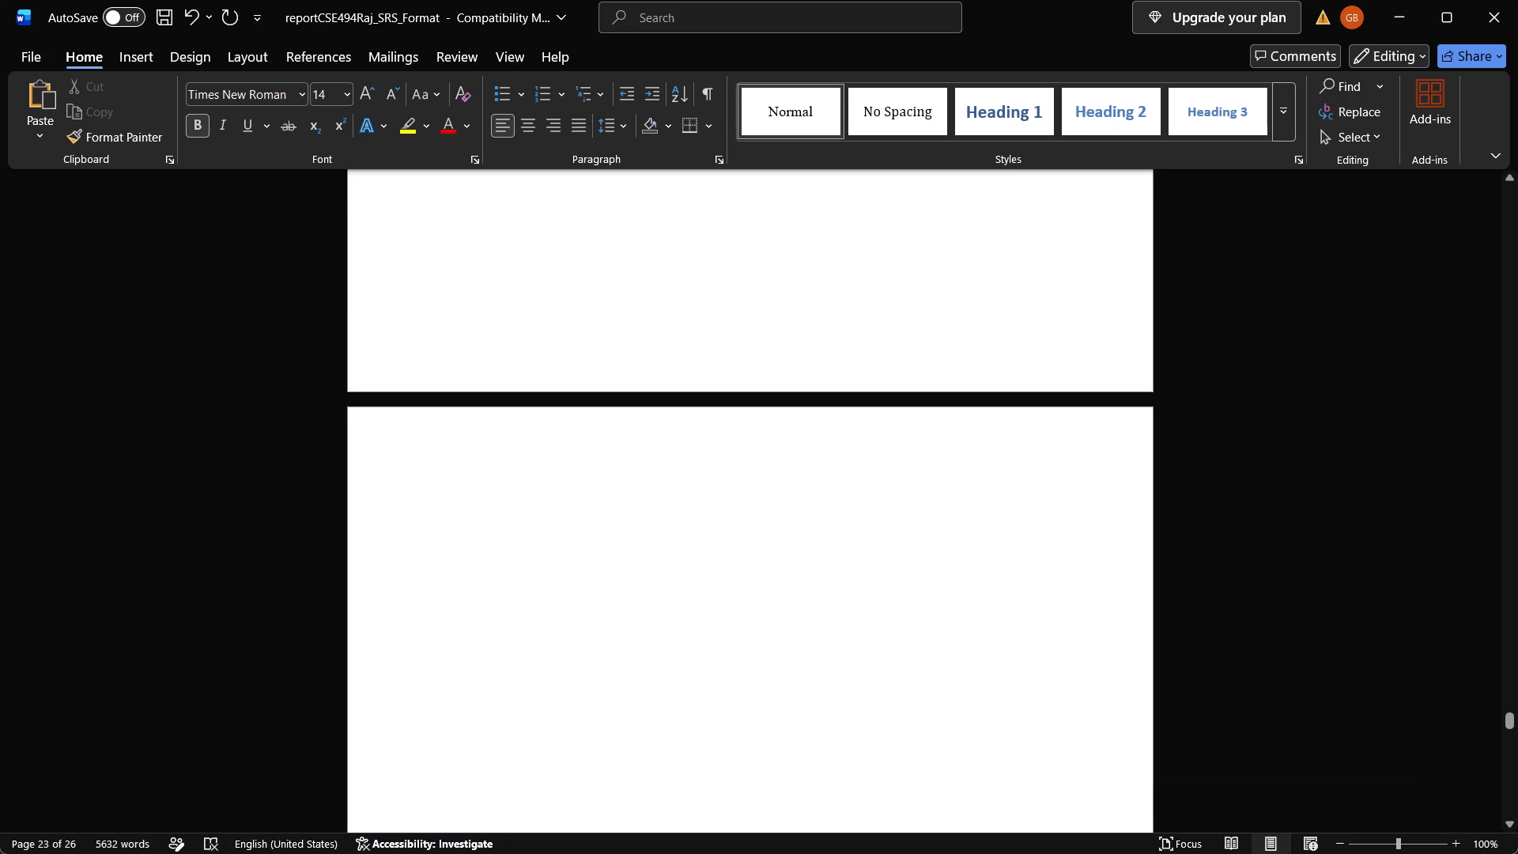
{"action": "scroll", "coordinate": [1127, 575], "scroll_direction": "up", "scroll_amount": 4}
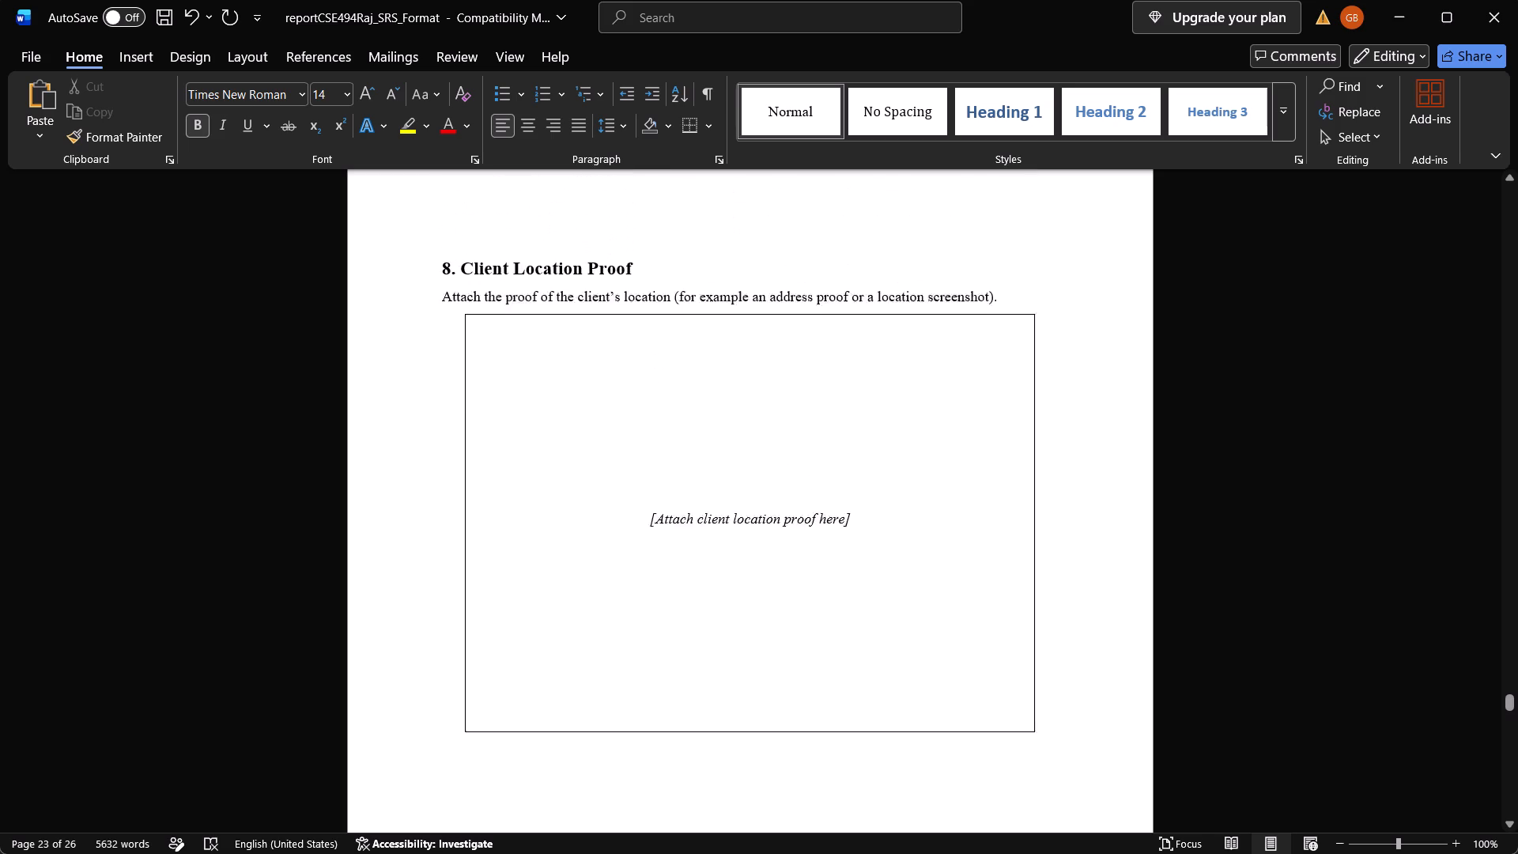
{"action": "scroll", "coordinate": [1127, 575], "scroll_direction": "up", "scroll_amount": 1}
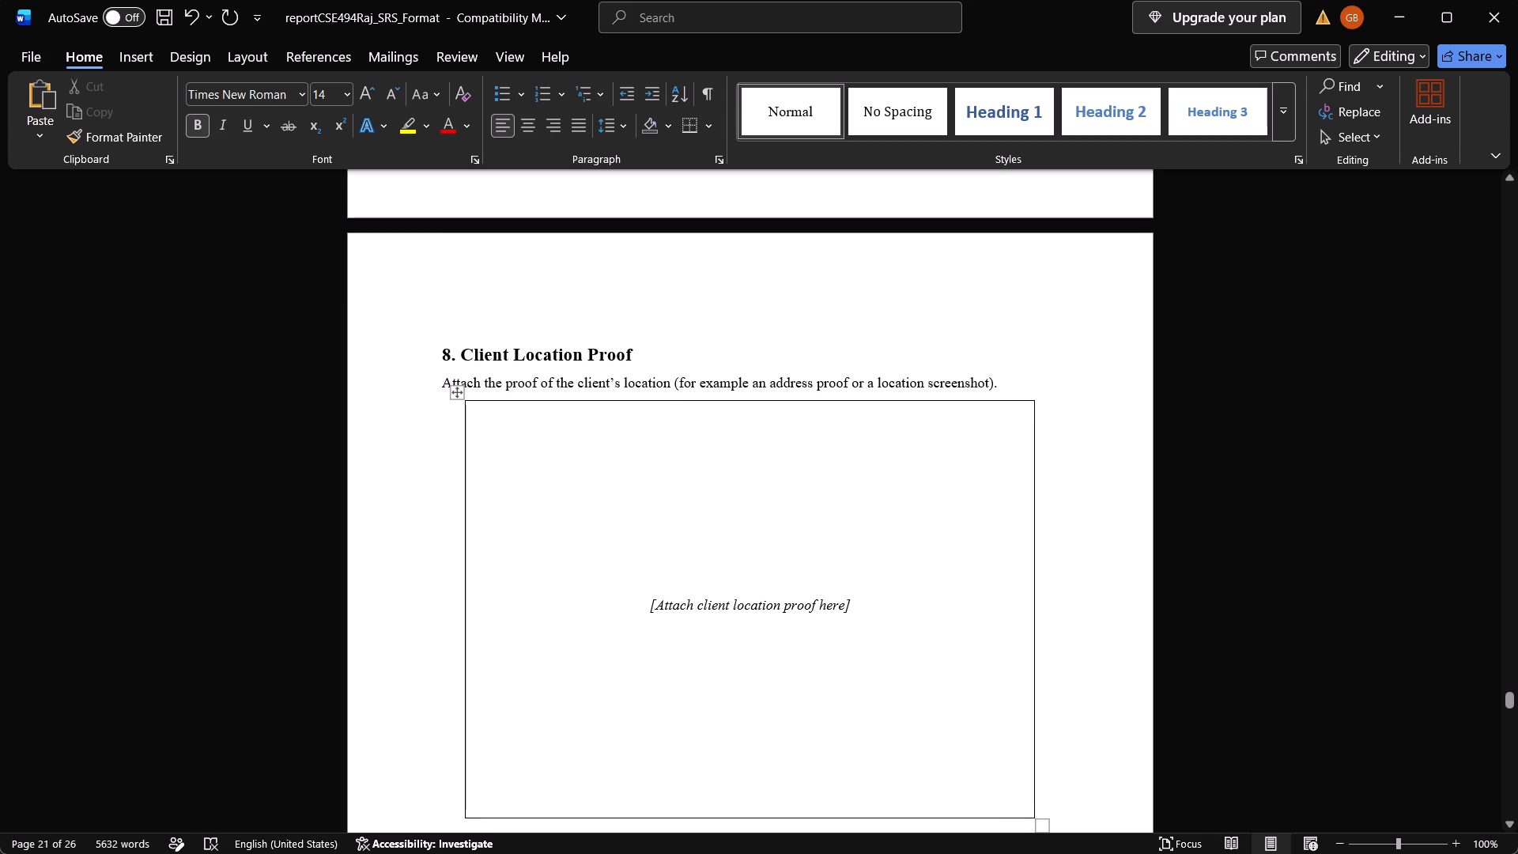
{"action": "scroll", "coordinate": [1031, 797], "scroll_direction": "down", "scroll_amount": 1}
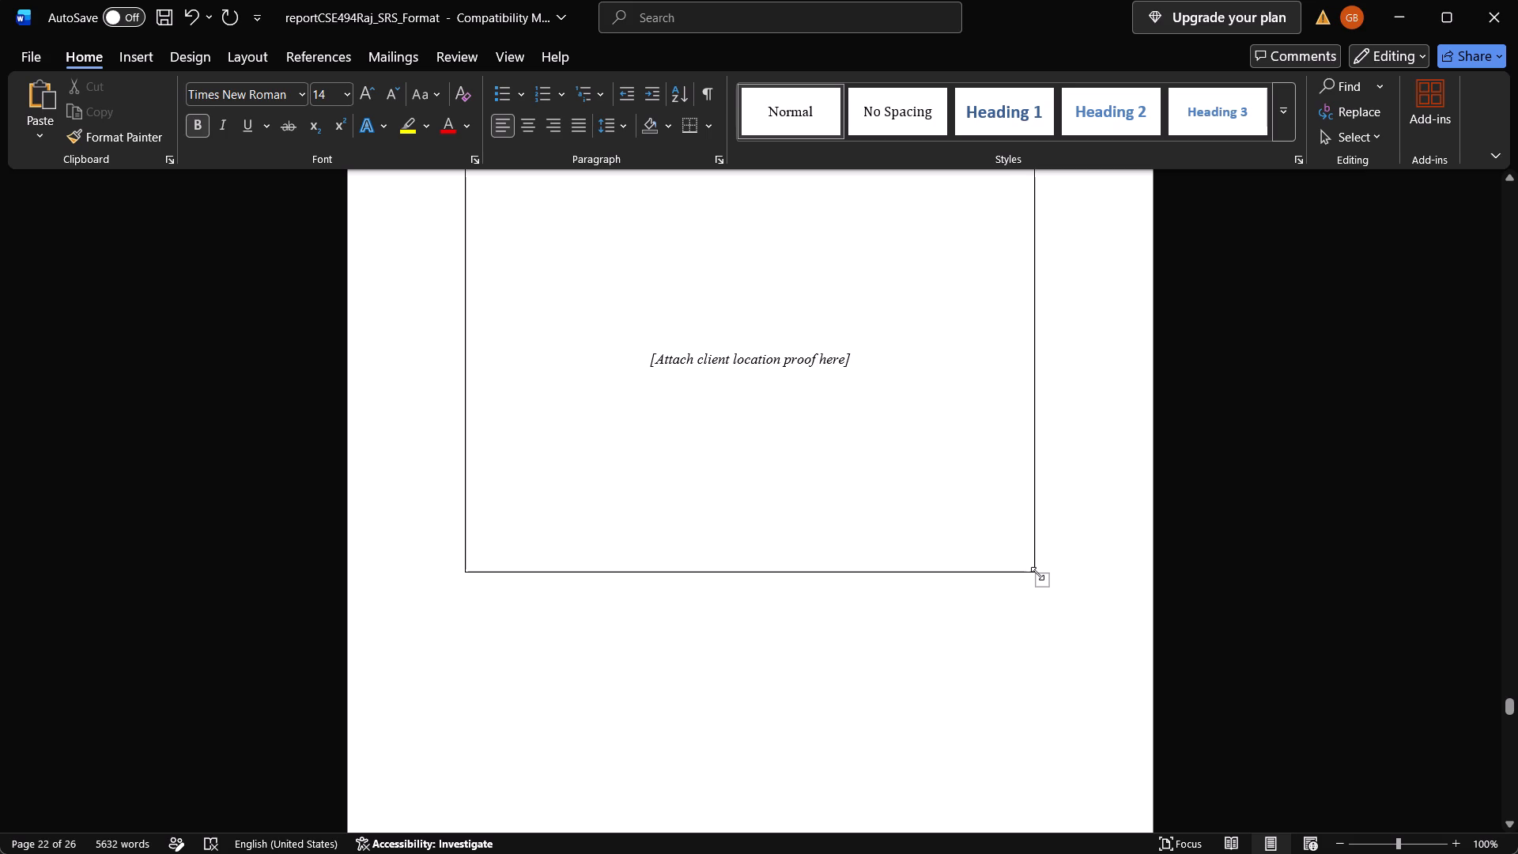
{"action": "left_click", "coordinate": [1037, 573]}
{"action": "left_click", "coordinate": [1344, 529]}
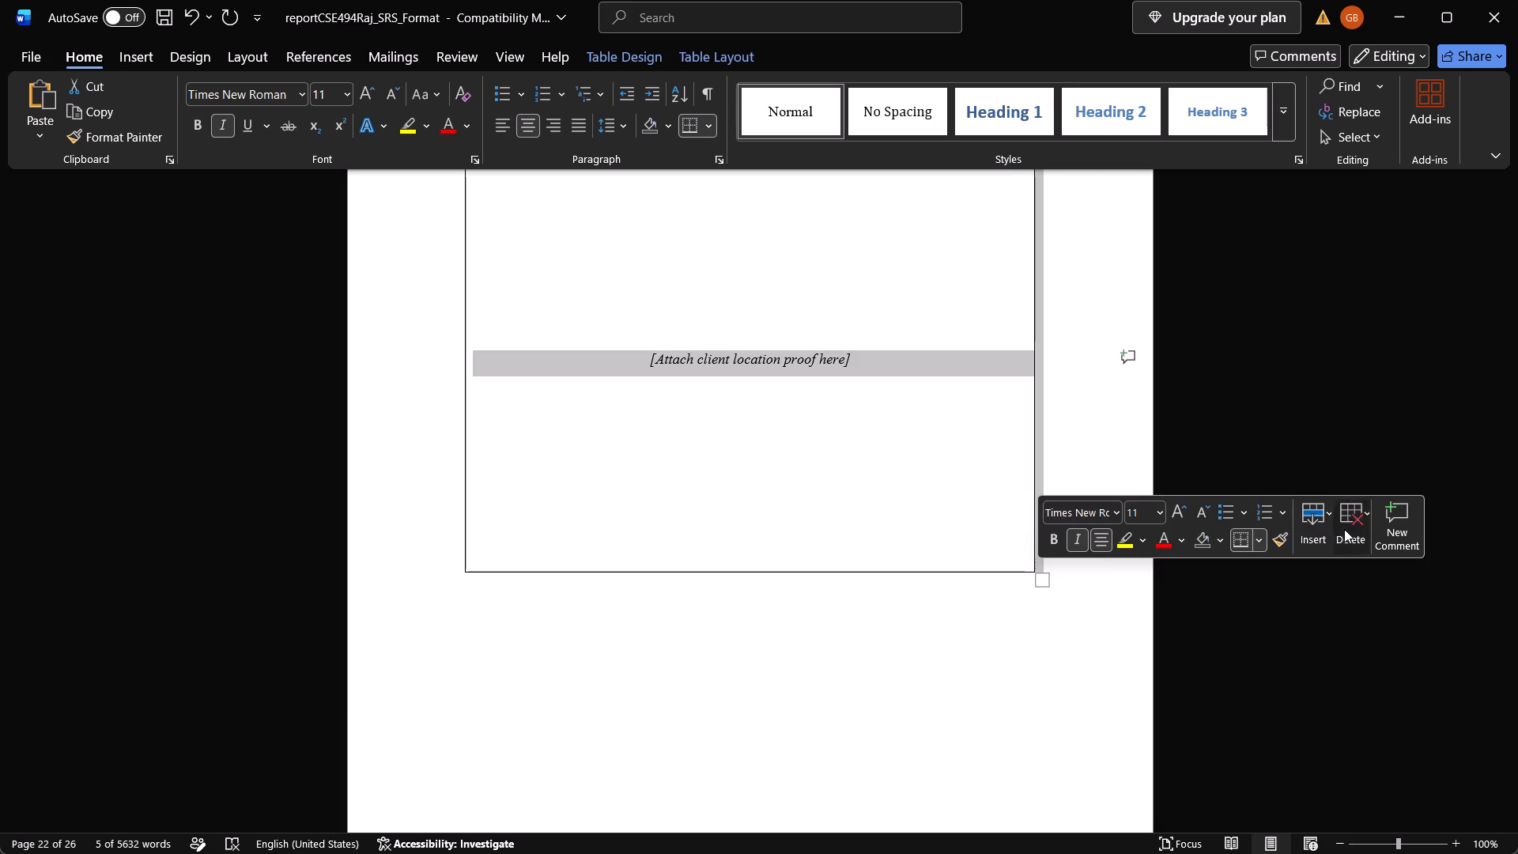
{"action": "left_click", "coordinate": [1394, 631]}
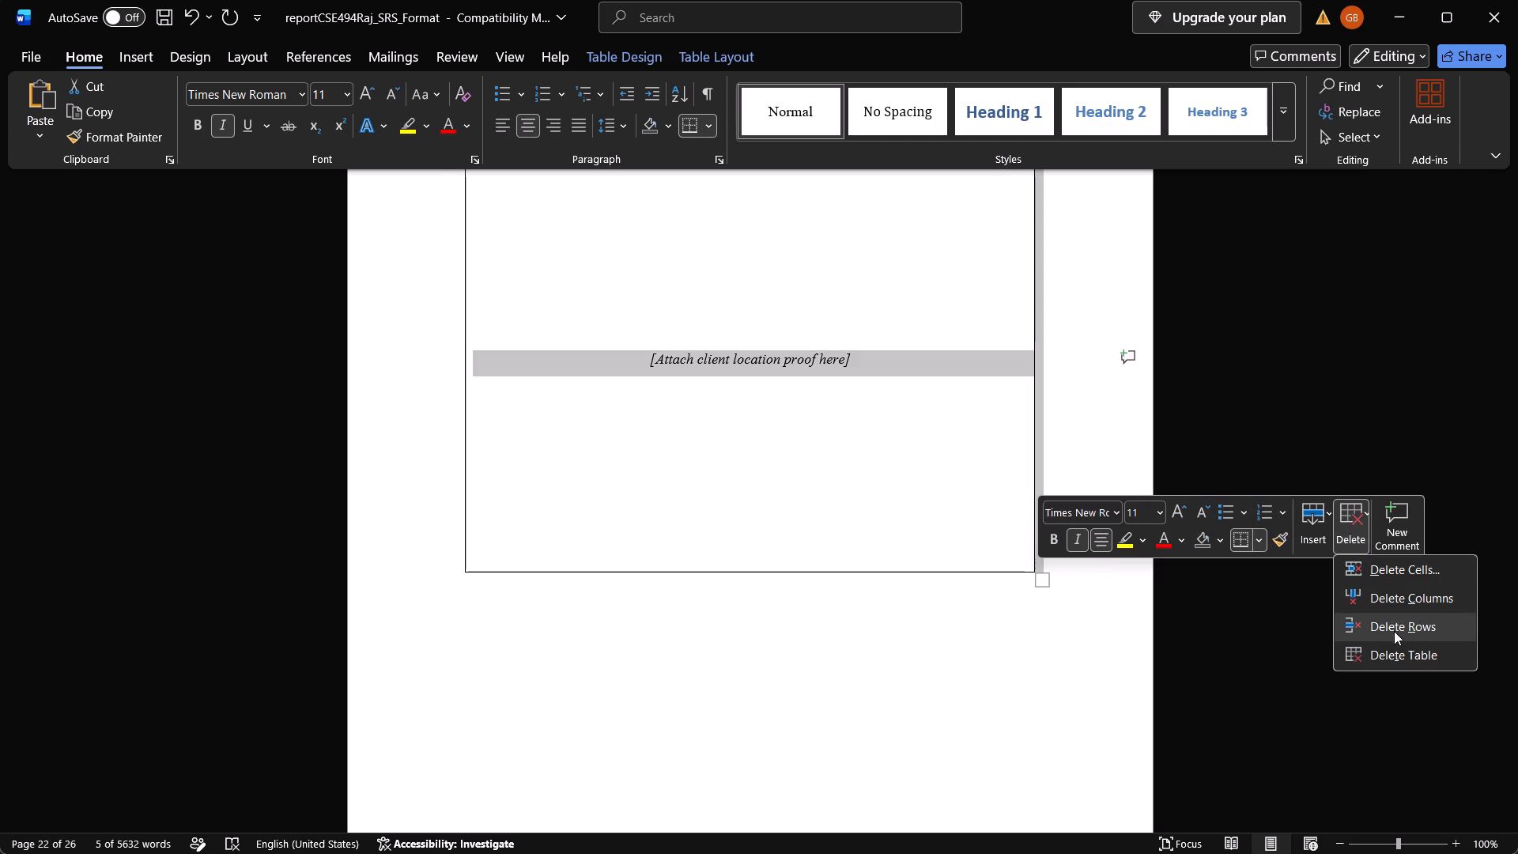
Delete the "8. Client Location Proof" heading and its instruction line about attaching proof of the client's location.
{"action": "scroll", "coordinate": [1010, 645], "scroll_direction": "up", "scroll_amount": 1}
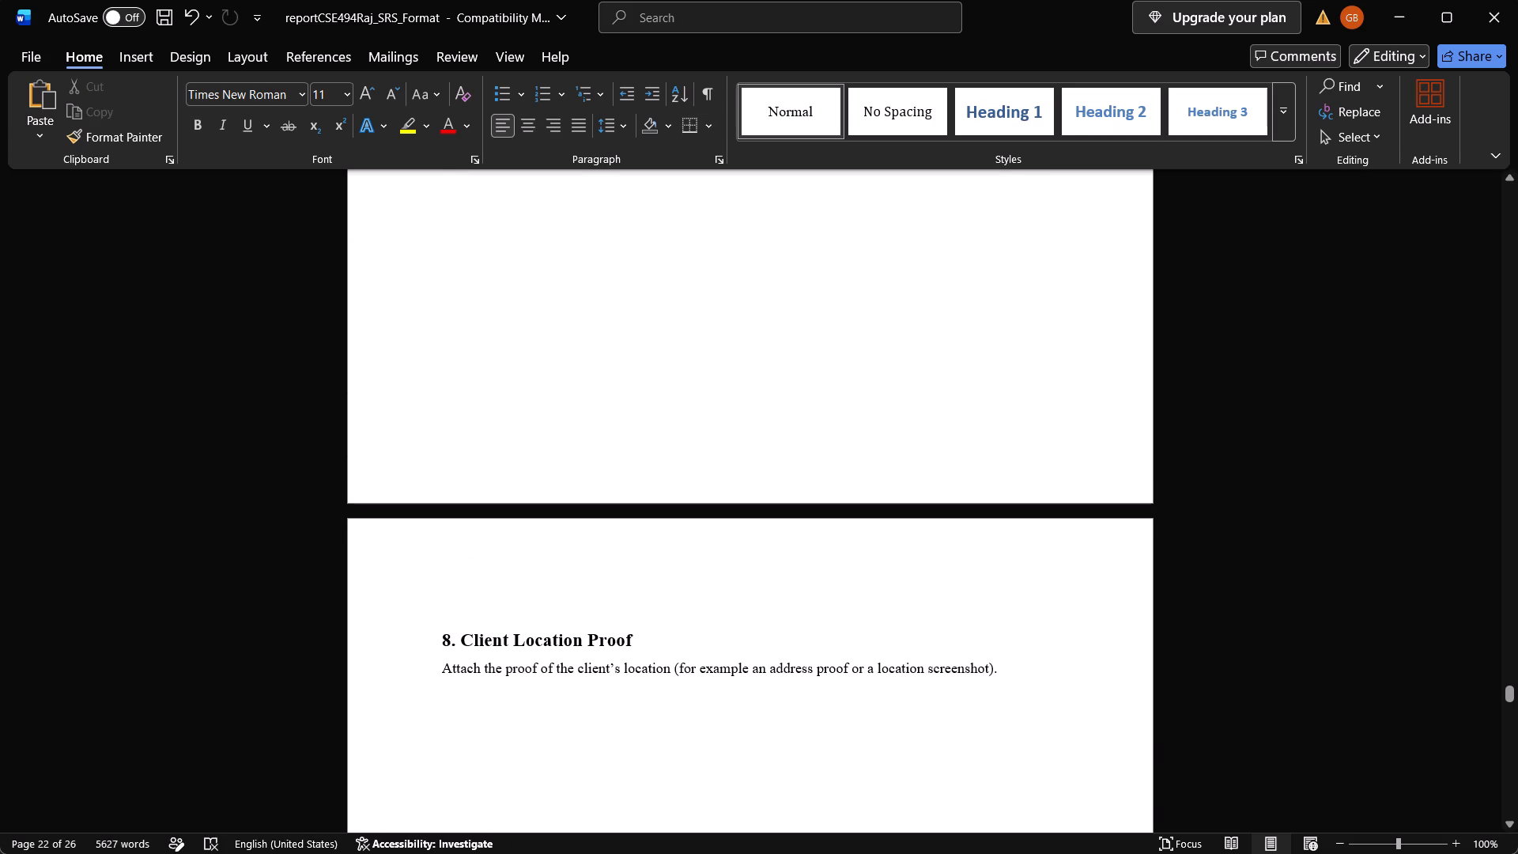
{"action": "key", "text": "BackSpace"}
{"action": "key", "text": "BackSpace"}
{"action": "key", "text": "BackSpace"}
{"action": "key", "text": "BackSpace"}
{"action": "key", "text": "BackSpace"}
{"action": "key", "text": "BackSpace"}
{"action": "key", "text": "BackSpace"}
{"action": "key", "text": "BackSpace"}
{"action": "key", "text": "BackSpace"}
{"action": "key", "text": "BackSpace"}
{"action": "key", "text": "BackSpace"}
{"action": "key", "text": "BackSpace"}
{"action": "key", "text": "BackSpace"}
{"action": "key", "text": "BackSpace"}
{"action": "key", "text": "BackSpace"}
{"action": "key", "text": "BackSpace"}
{"action": "key", "text": "BackSpace"}
{"action": "key", "text": "BackSpace"}
{"action": "key", "text": "BackSpace"}
{"action": "key", "text": "BackSpace"}
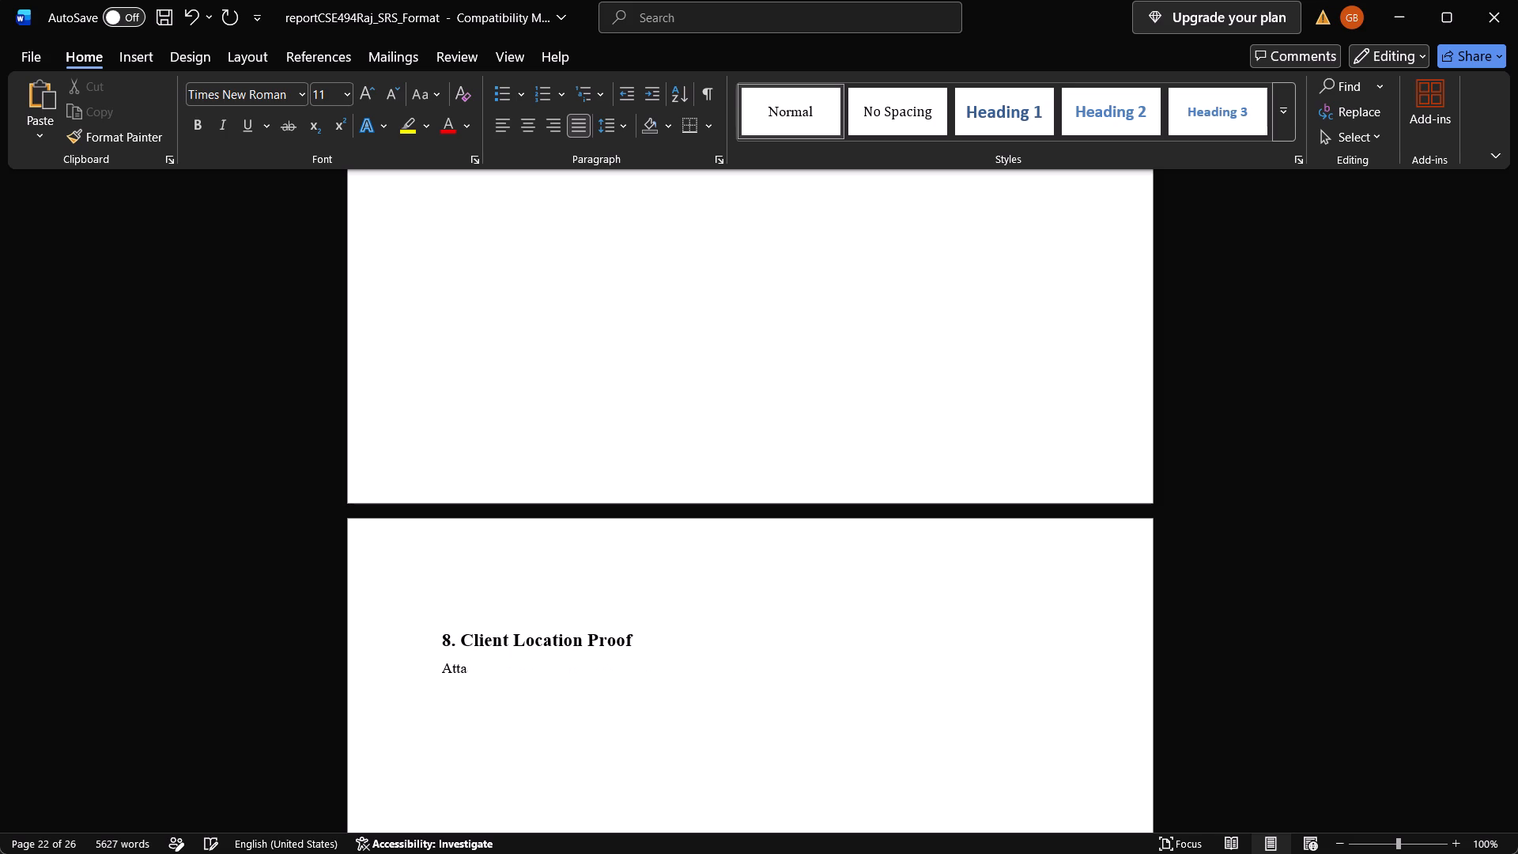
Delete the boxed "[Attach client approval proof here]" placeholder from section 7, Client Approval Proof.
{"action": "scroll", "coordinate": [1010, 645], "scroll_direction": "up", "scroll_amount": 1}
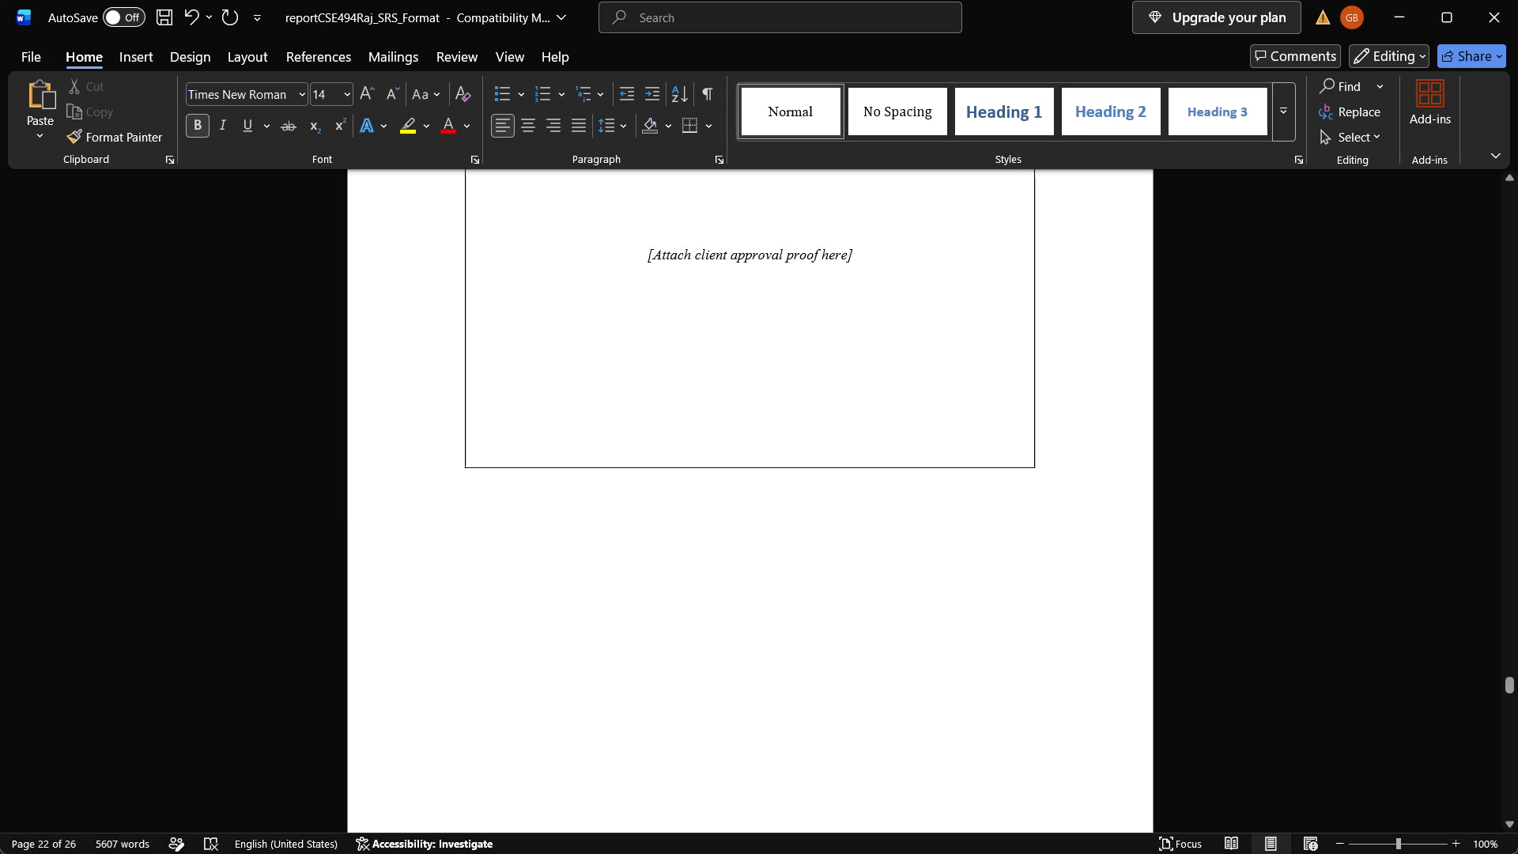
{"action": "scroll", "coordinate": [1010, 645], "scroll_direction": "up", "scroll_amount": 1}
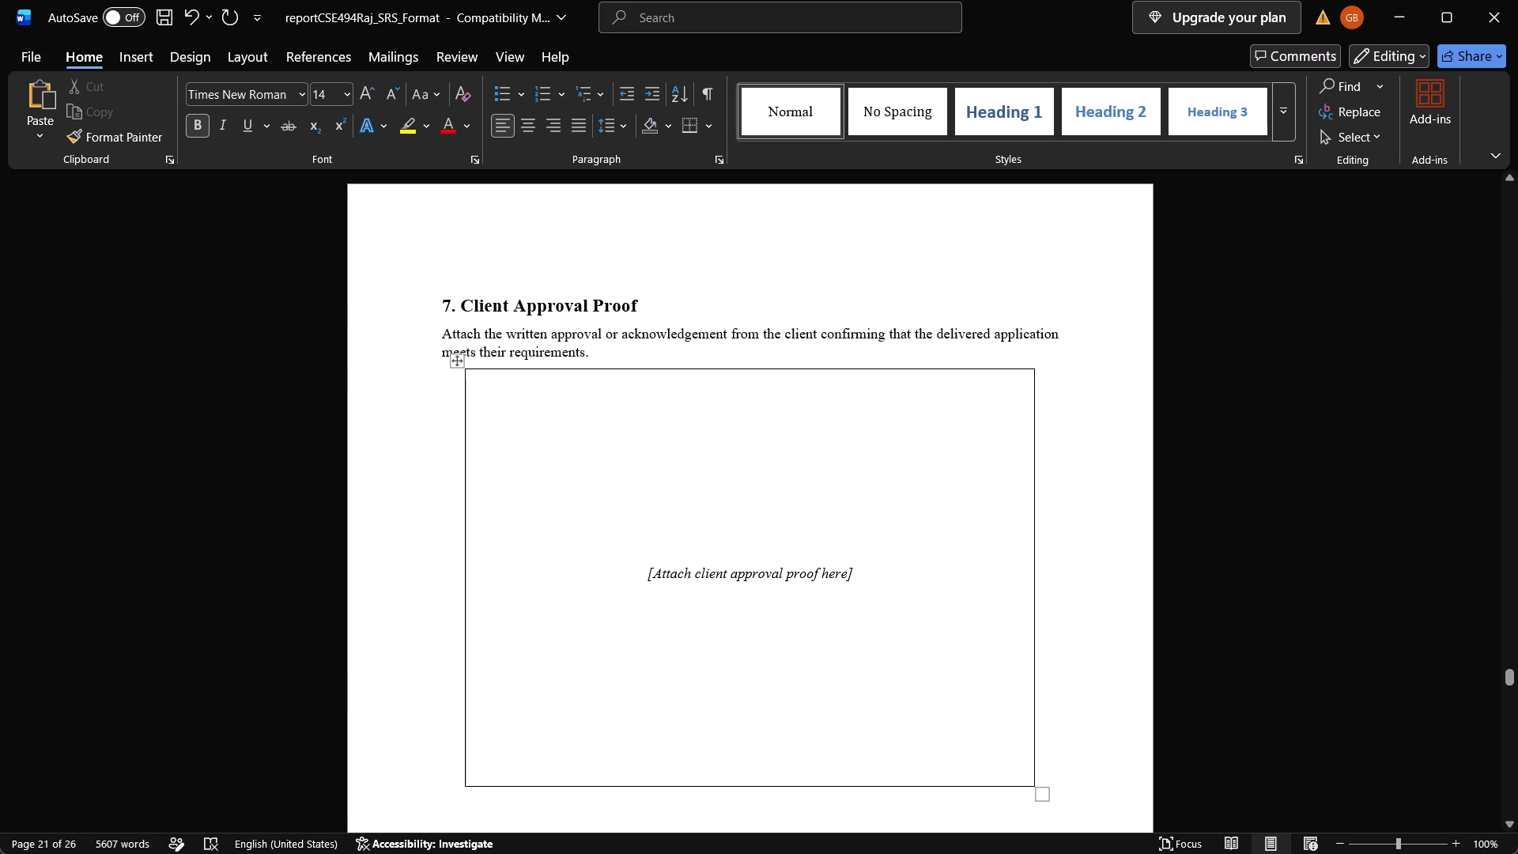
{"action": "left_click", "coordinate": [1034, 785]}
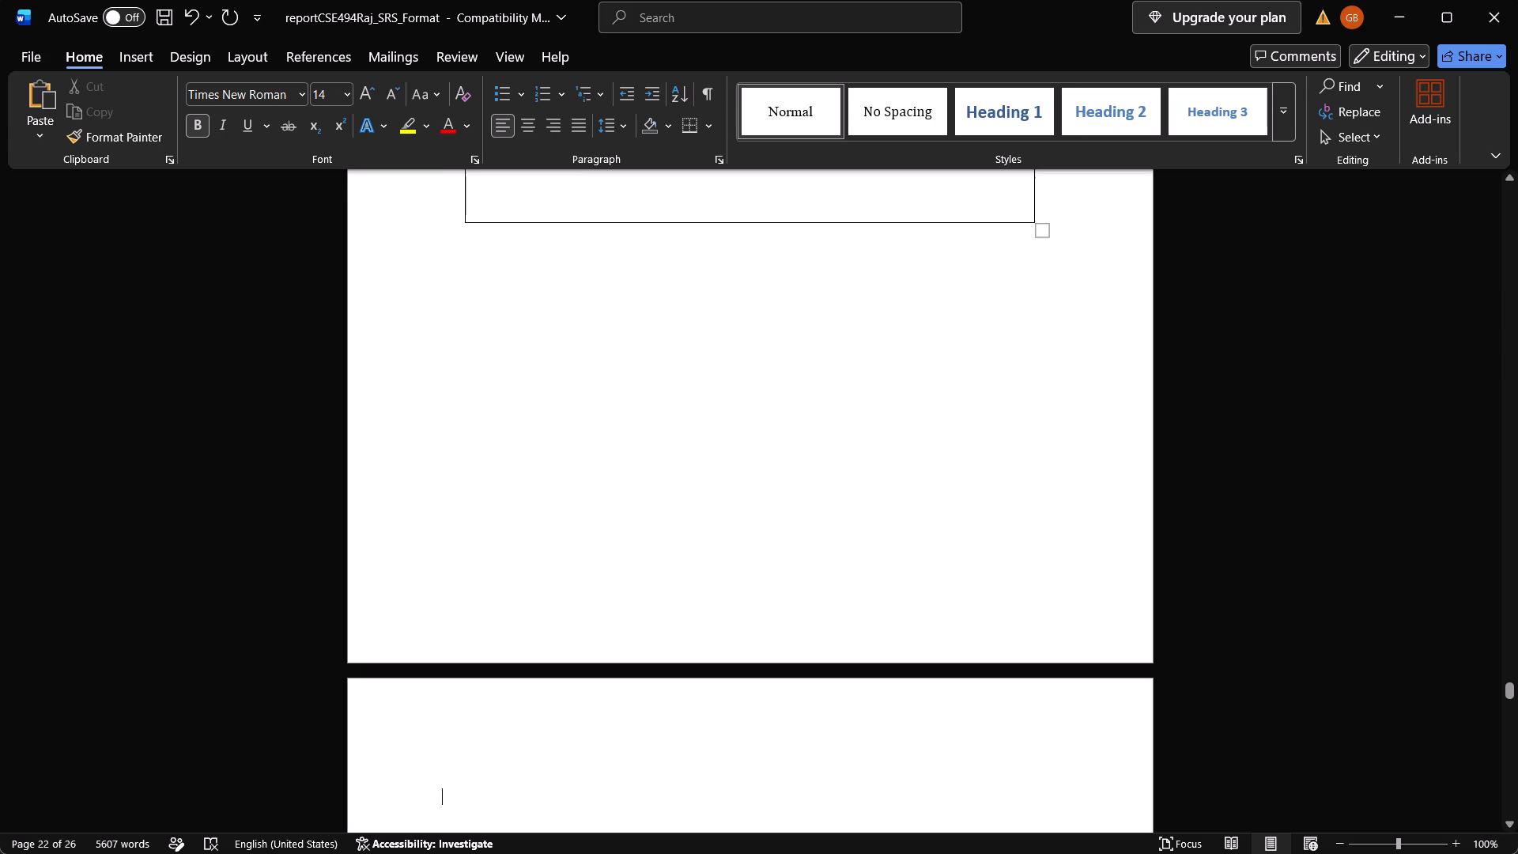
{"action": "scroll", "coordinate": [1034, 785], "scroll_direction": "up", "scroll_amount": 2}
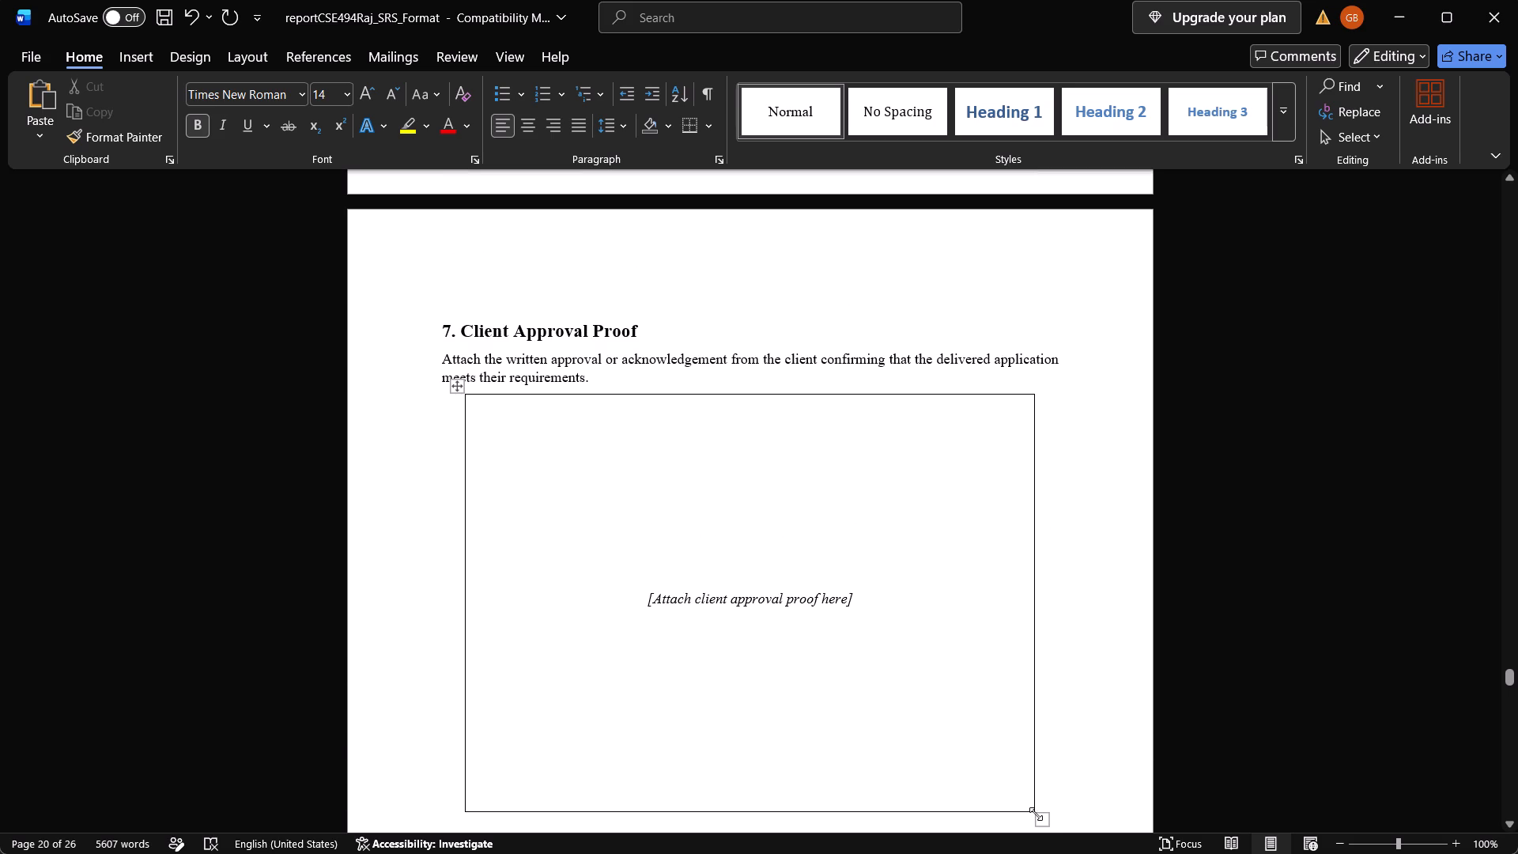
{"action": "left_click", "coordinate": [1036, 814]}
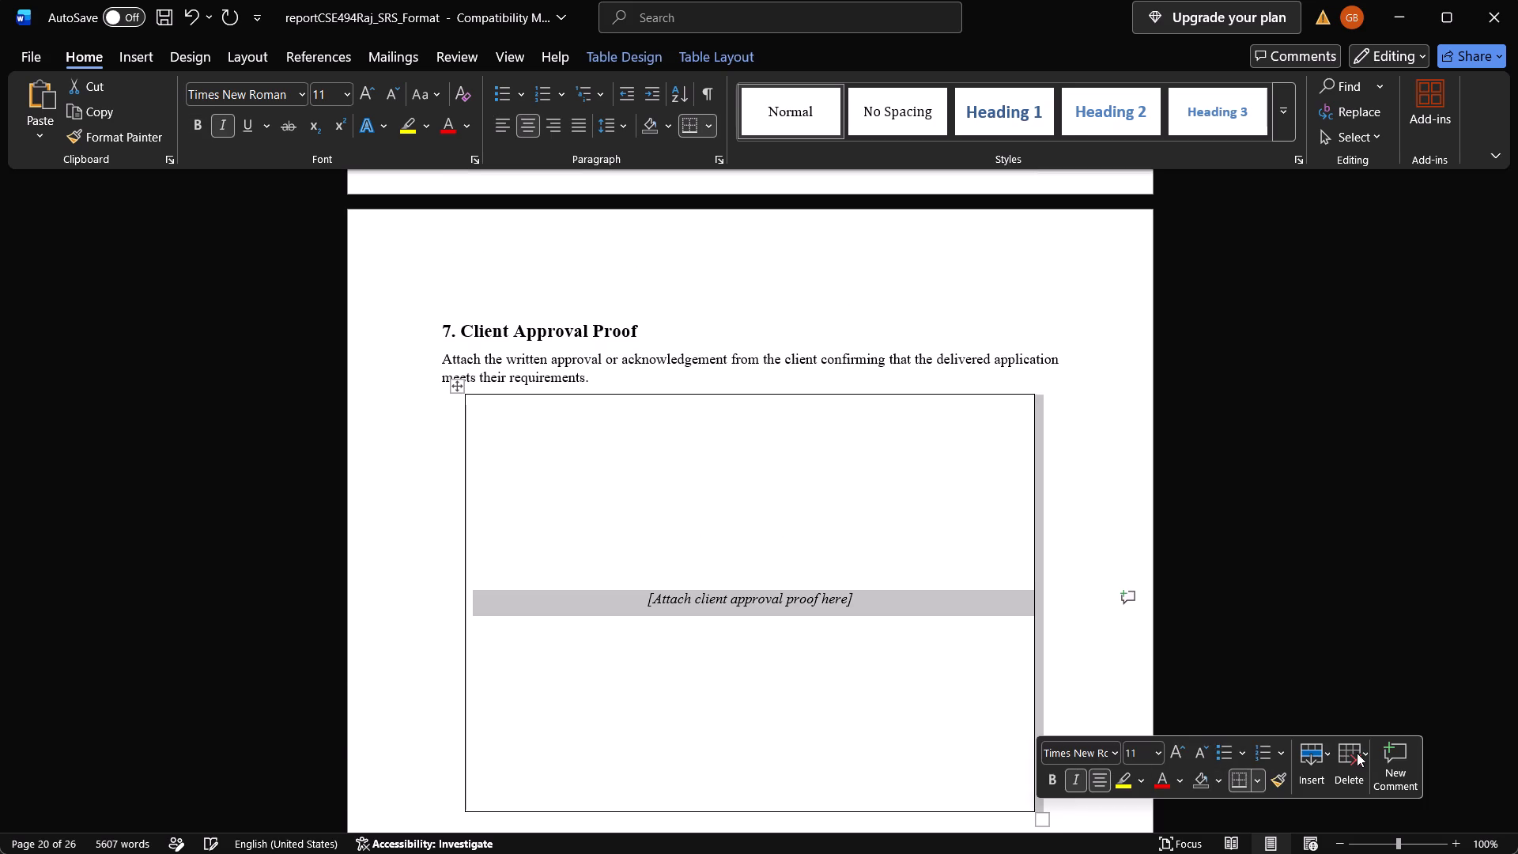
{"action": "left_click", "coordinate": [1357, 753]}
{"action": "left_click", "coordinate": [1386, 698]}
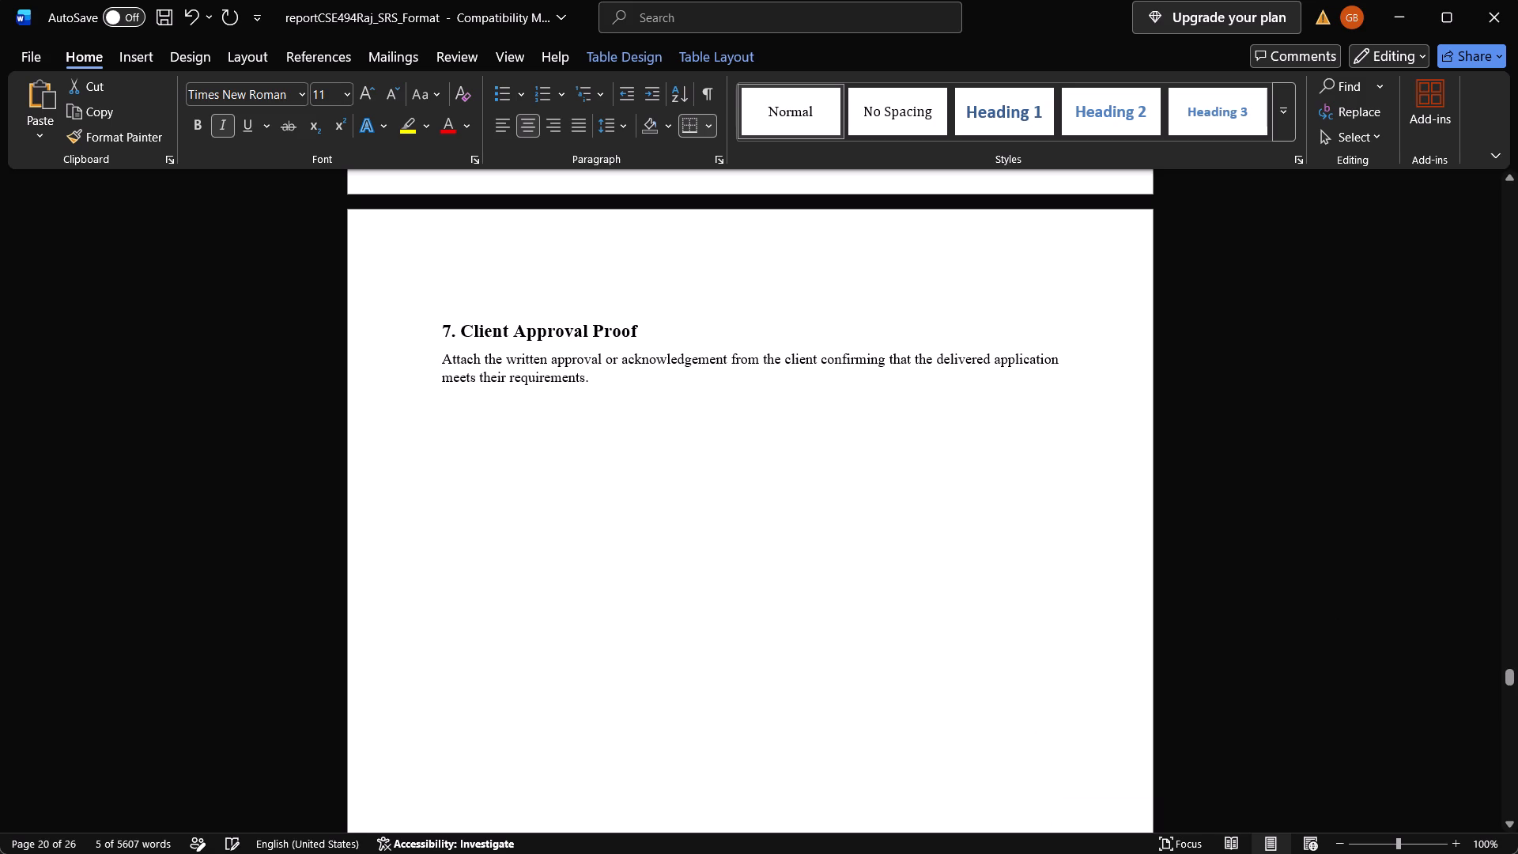
Delete the "7. Client Approval Proof" heading and its instruction text about attaching the client's written approval.
{"action": "key", "text": "BackSpace"}
{"action": "key", "text": "BackSpace"}
{"action": "key", "text": "BackSpace"}
{"action": "key", "text": "BackSpace"}
{"action": "key", "text": "BackSpace"}
{"action": "key", "text": "BackSpace"}
{"action": "key", "text": "BackSpace"}
{"action": "key", "text": "BackSpace"}
{"action": "key", "text": "BackSpace"}
{"action": "key", "text": "BackSpace"}
{"action": "key", "text": "BackSpace"}
{"action": "key", "text": "BackSpace"}
{"action": "key", "text": "BackSpace"}
{"action": "key", "text": "BackSpace"}
{"action": "key", "text": "BackSpace"}
{"action": "key", "text": "BackSpace"}
{"action": "key", "text": "BackSpace"}
{"action": "key", "text": "BackSpace"}
{"action": "key", "text": "BackSpace"}
{"action": "key", "text": "BackSpace"}
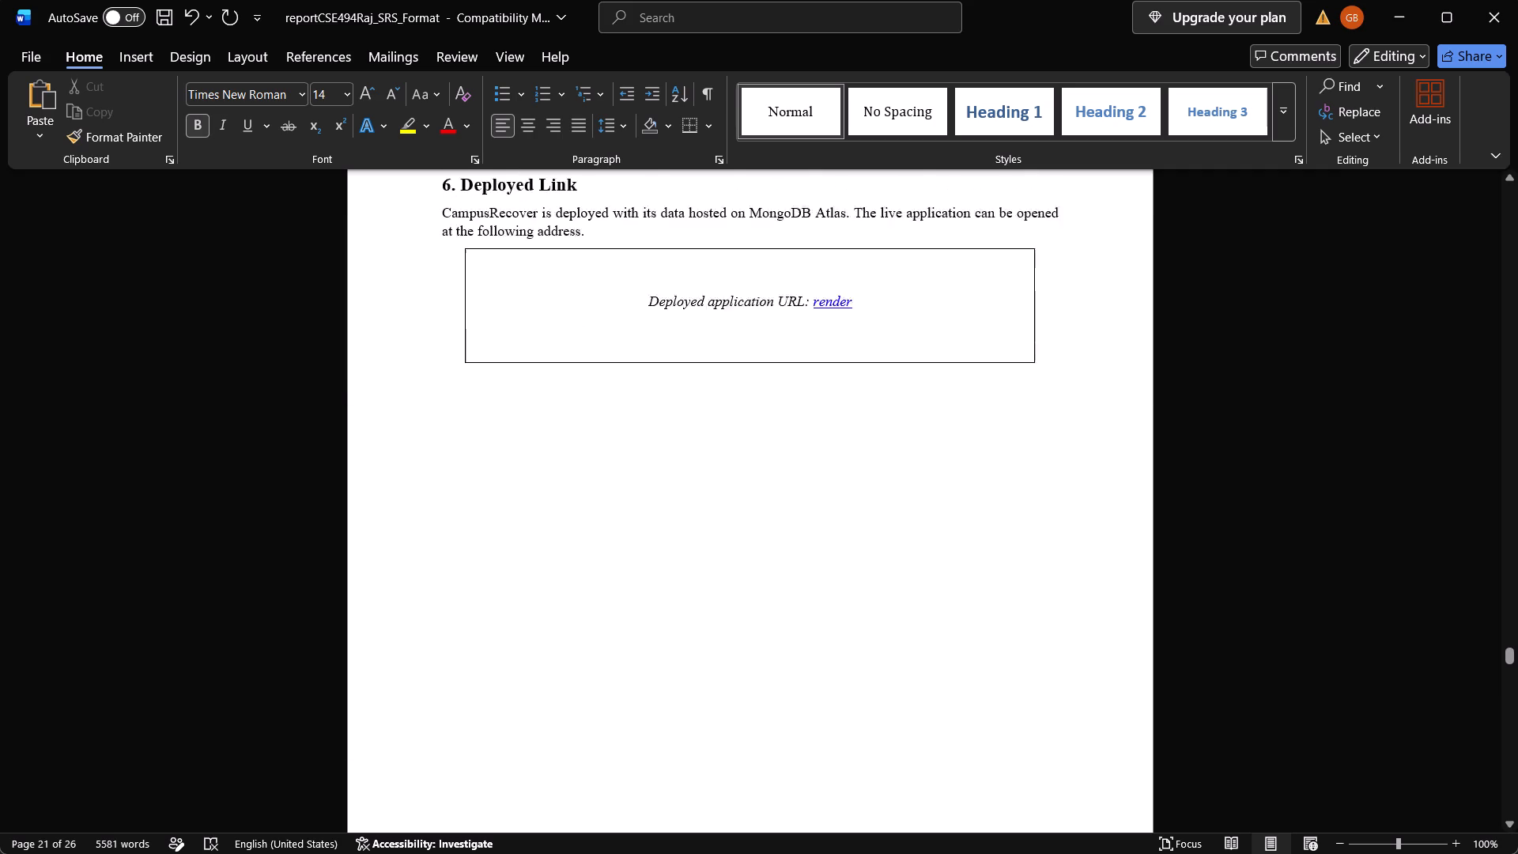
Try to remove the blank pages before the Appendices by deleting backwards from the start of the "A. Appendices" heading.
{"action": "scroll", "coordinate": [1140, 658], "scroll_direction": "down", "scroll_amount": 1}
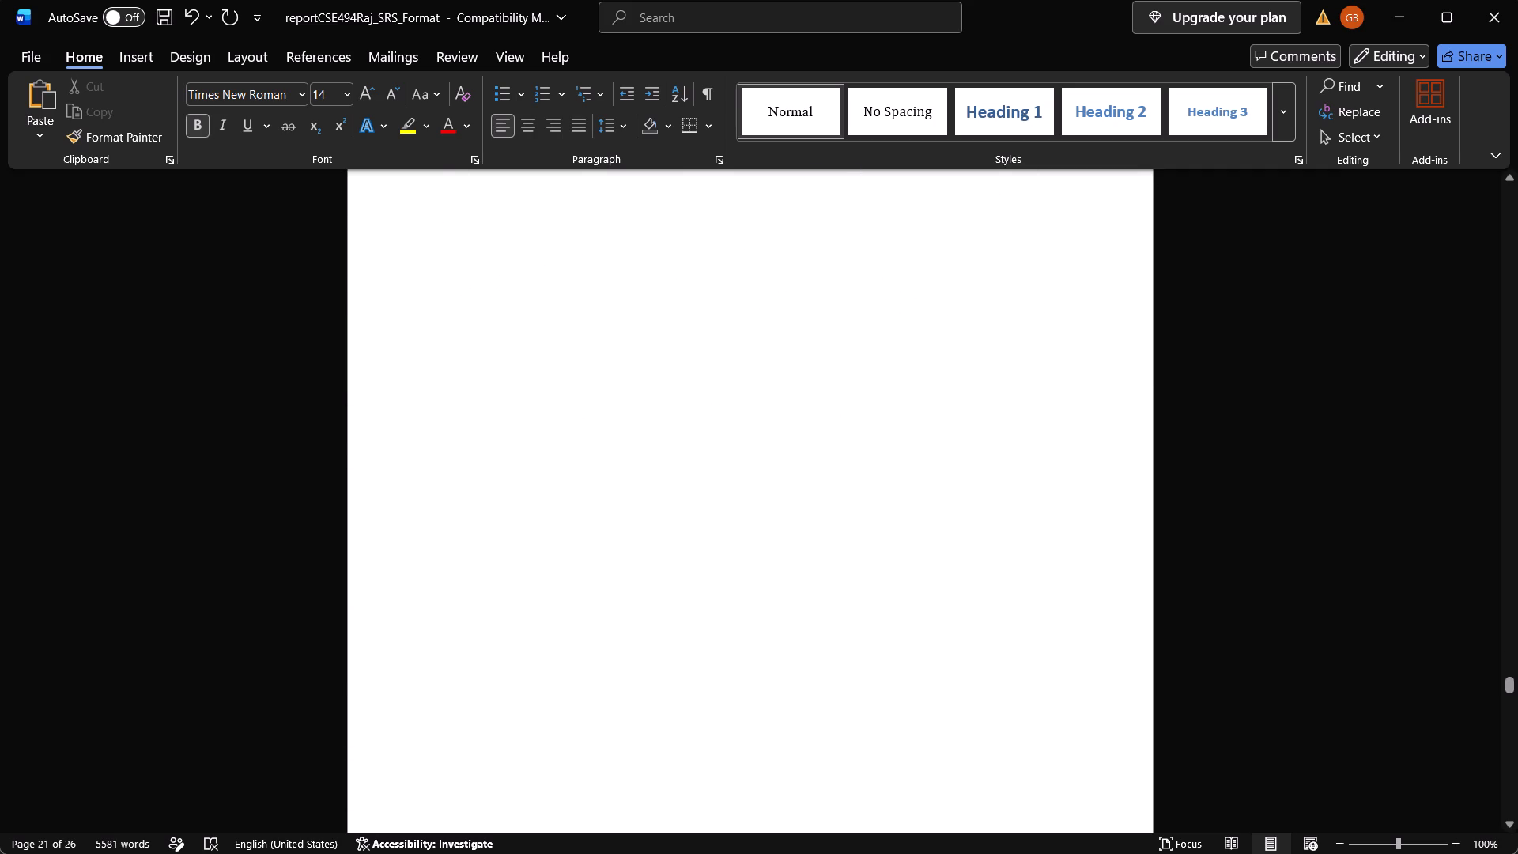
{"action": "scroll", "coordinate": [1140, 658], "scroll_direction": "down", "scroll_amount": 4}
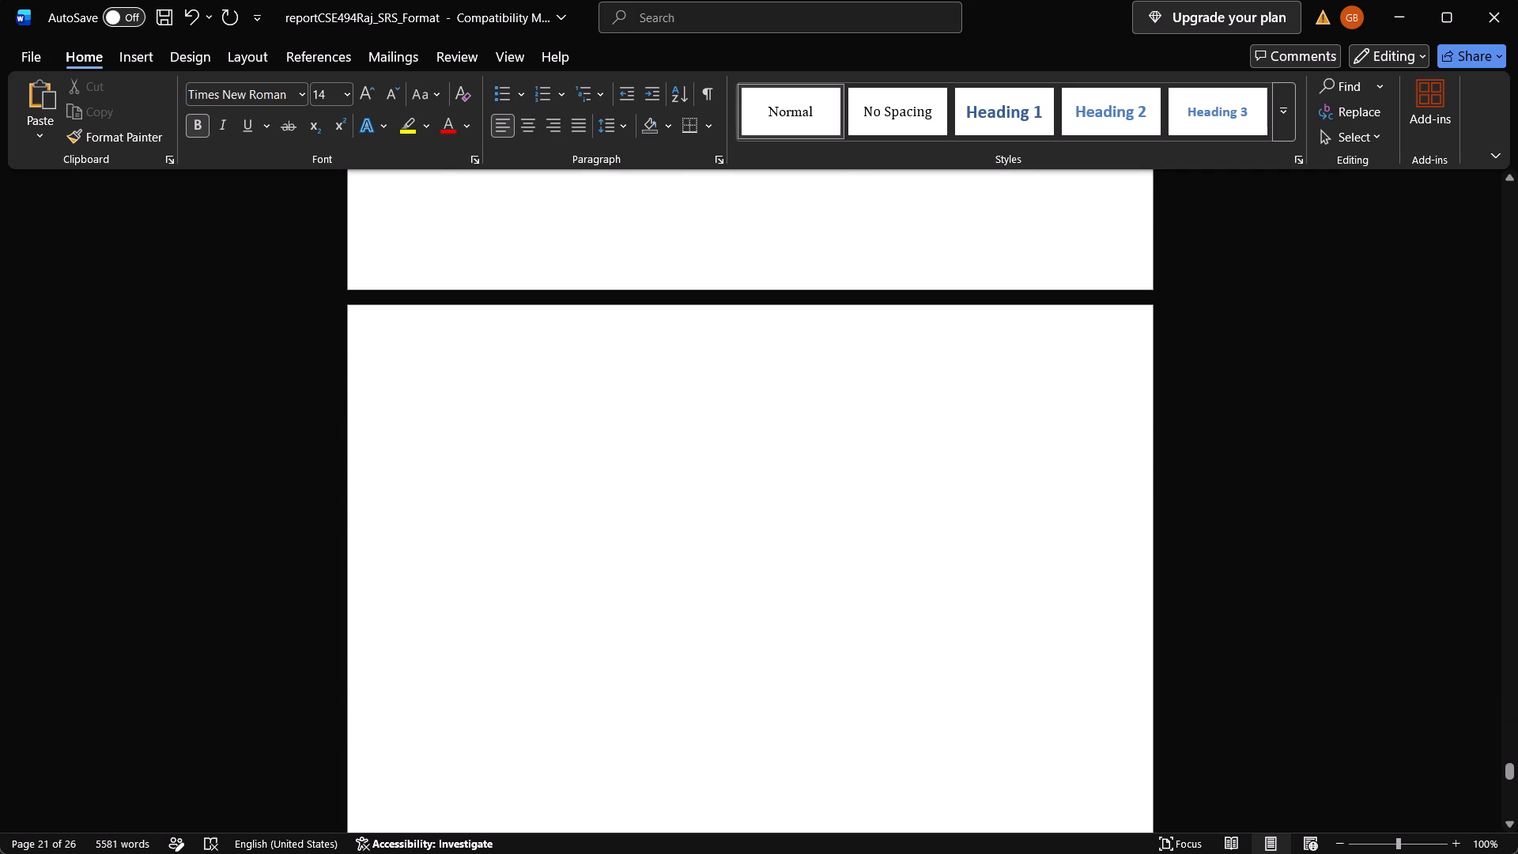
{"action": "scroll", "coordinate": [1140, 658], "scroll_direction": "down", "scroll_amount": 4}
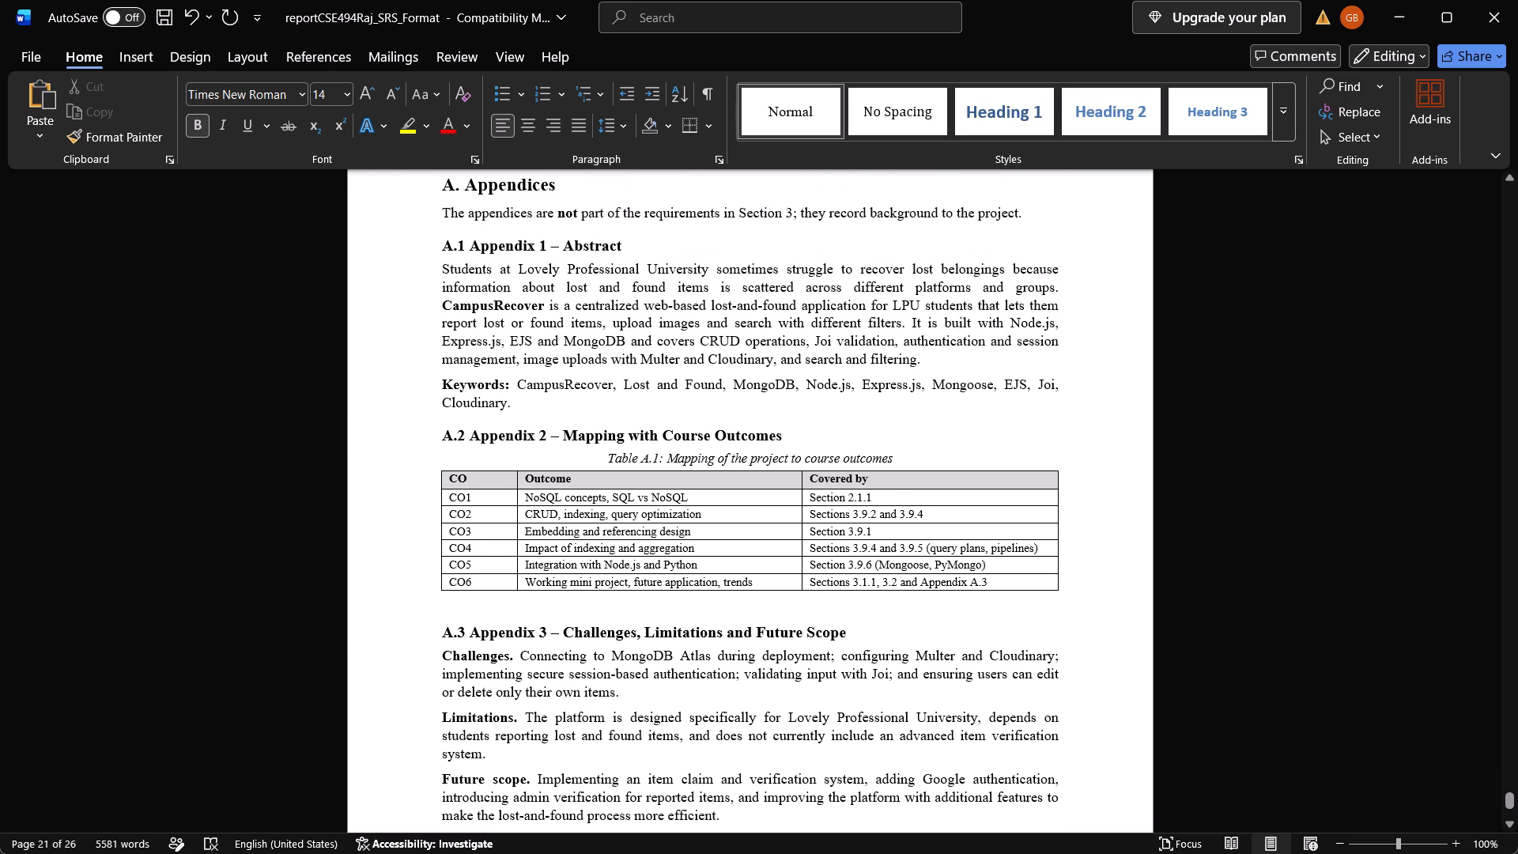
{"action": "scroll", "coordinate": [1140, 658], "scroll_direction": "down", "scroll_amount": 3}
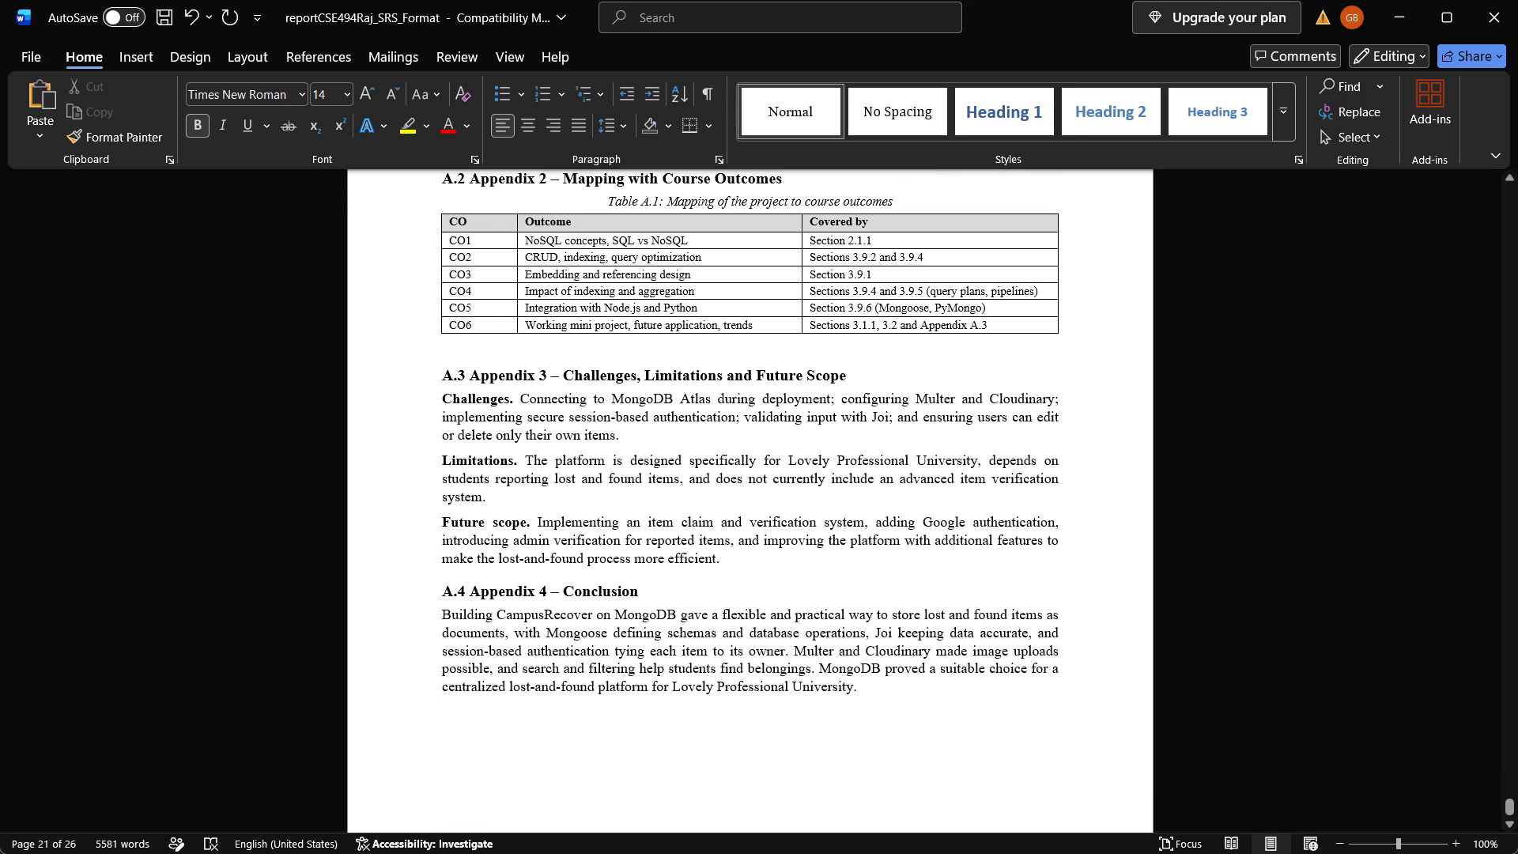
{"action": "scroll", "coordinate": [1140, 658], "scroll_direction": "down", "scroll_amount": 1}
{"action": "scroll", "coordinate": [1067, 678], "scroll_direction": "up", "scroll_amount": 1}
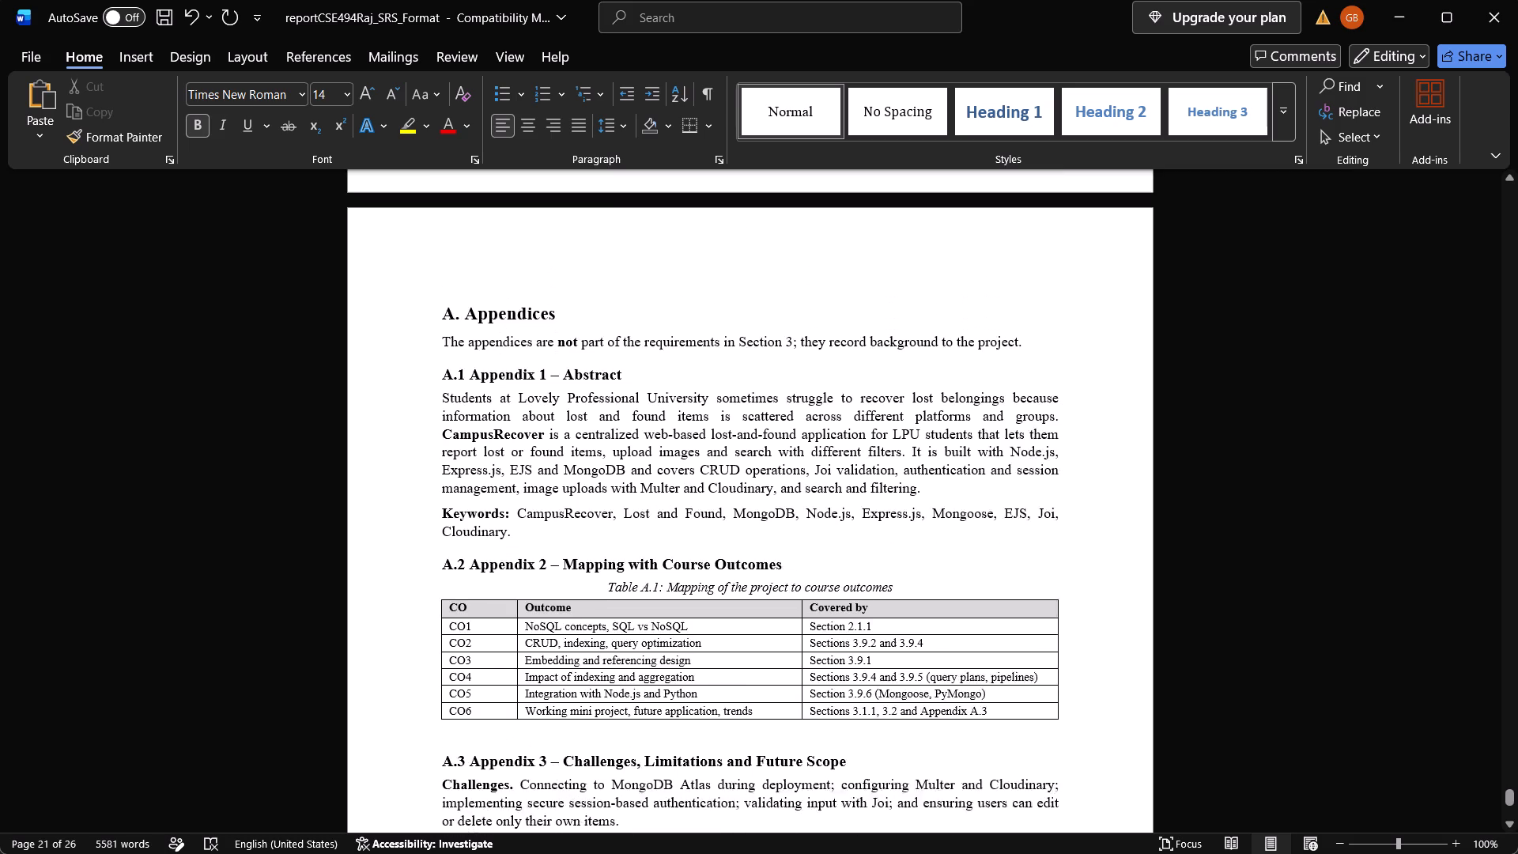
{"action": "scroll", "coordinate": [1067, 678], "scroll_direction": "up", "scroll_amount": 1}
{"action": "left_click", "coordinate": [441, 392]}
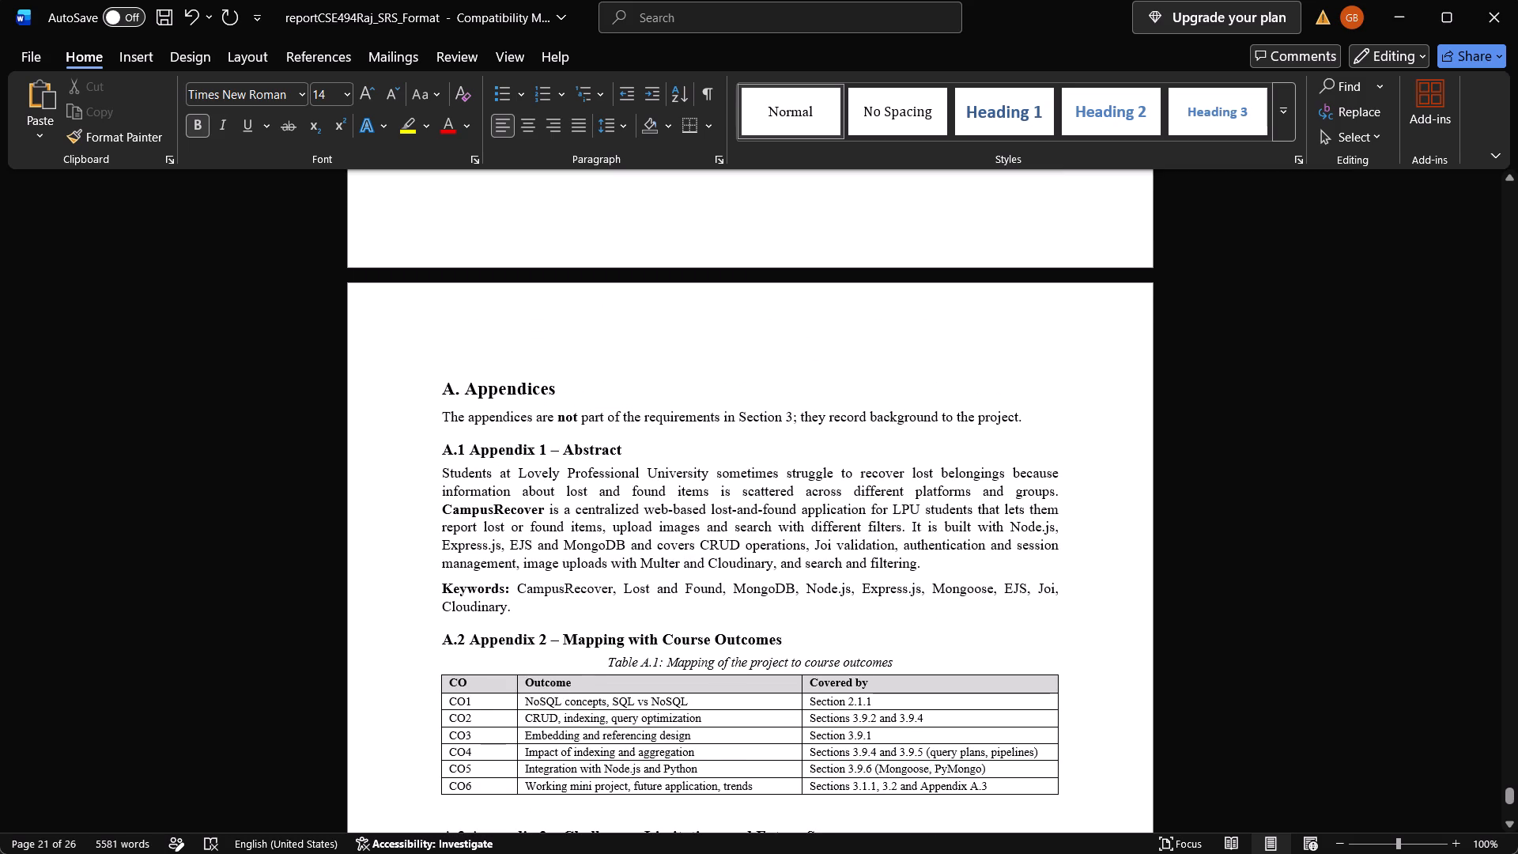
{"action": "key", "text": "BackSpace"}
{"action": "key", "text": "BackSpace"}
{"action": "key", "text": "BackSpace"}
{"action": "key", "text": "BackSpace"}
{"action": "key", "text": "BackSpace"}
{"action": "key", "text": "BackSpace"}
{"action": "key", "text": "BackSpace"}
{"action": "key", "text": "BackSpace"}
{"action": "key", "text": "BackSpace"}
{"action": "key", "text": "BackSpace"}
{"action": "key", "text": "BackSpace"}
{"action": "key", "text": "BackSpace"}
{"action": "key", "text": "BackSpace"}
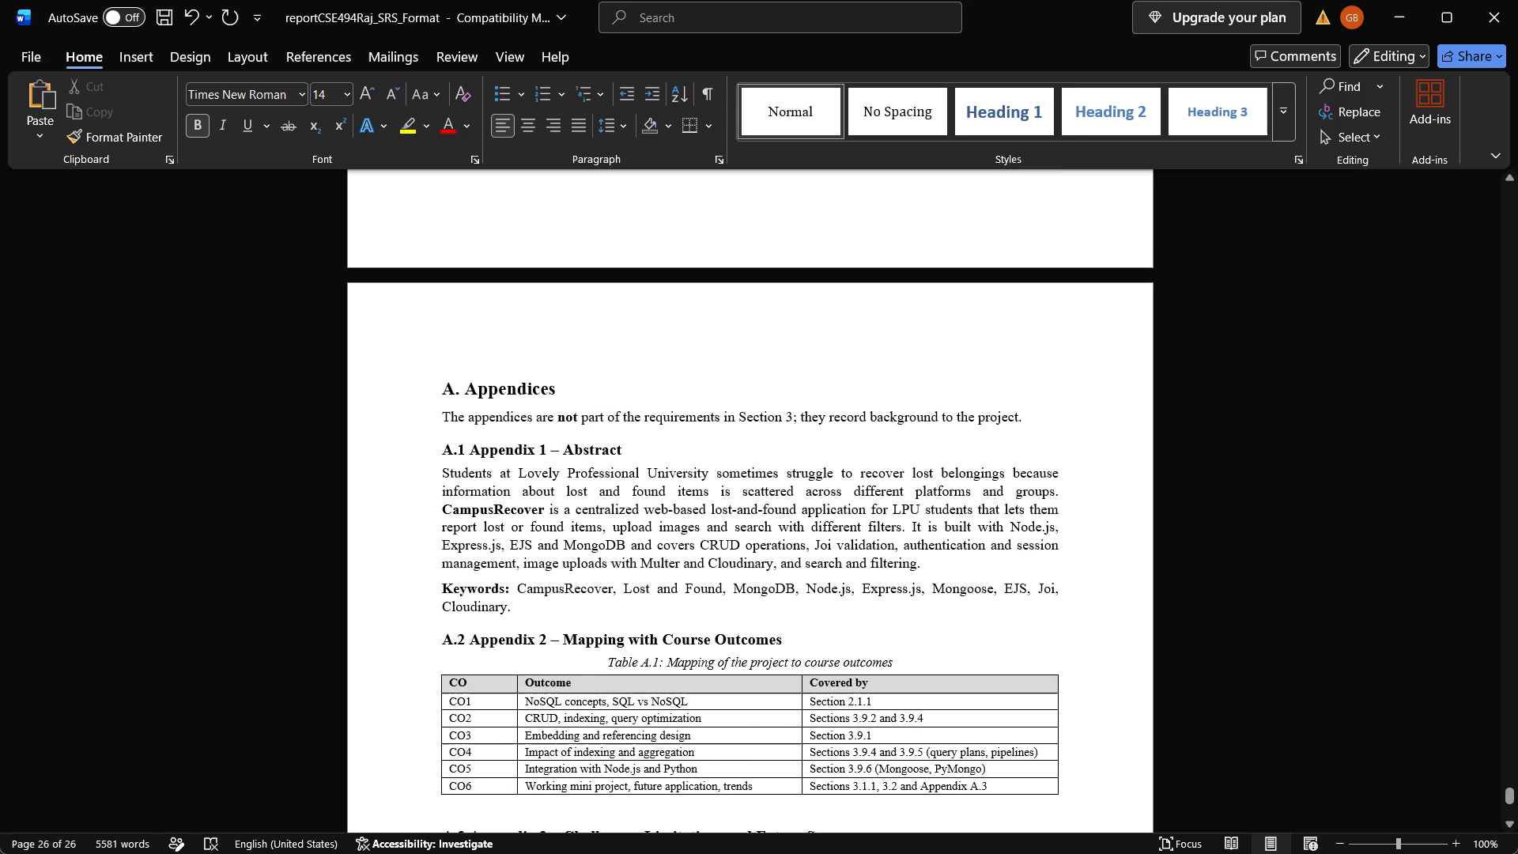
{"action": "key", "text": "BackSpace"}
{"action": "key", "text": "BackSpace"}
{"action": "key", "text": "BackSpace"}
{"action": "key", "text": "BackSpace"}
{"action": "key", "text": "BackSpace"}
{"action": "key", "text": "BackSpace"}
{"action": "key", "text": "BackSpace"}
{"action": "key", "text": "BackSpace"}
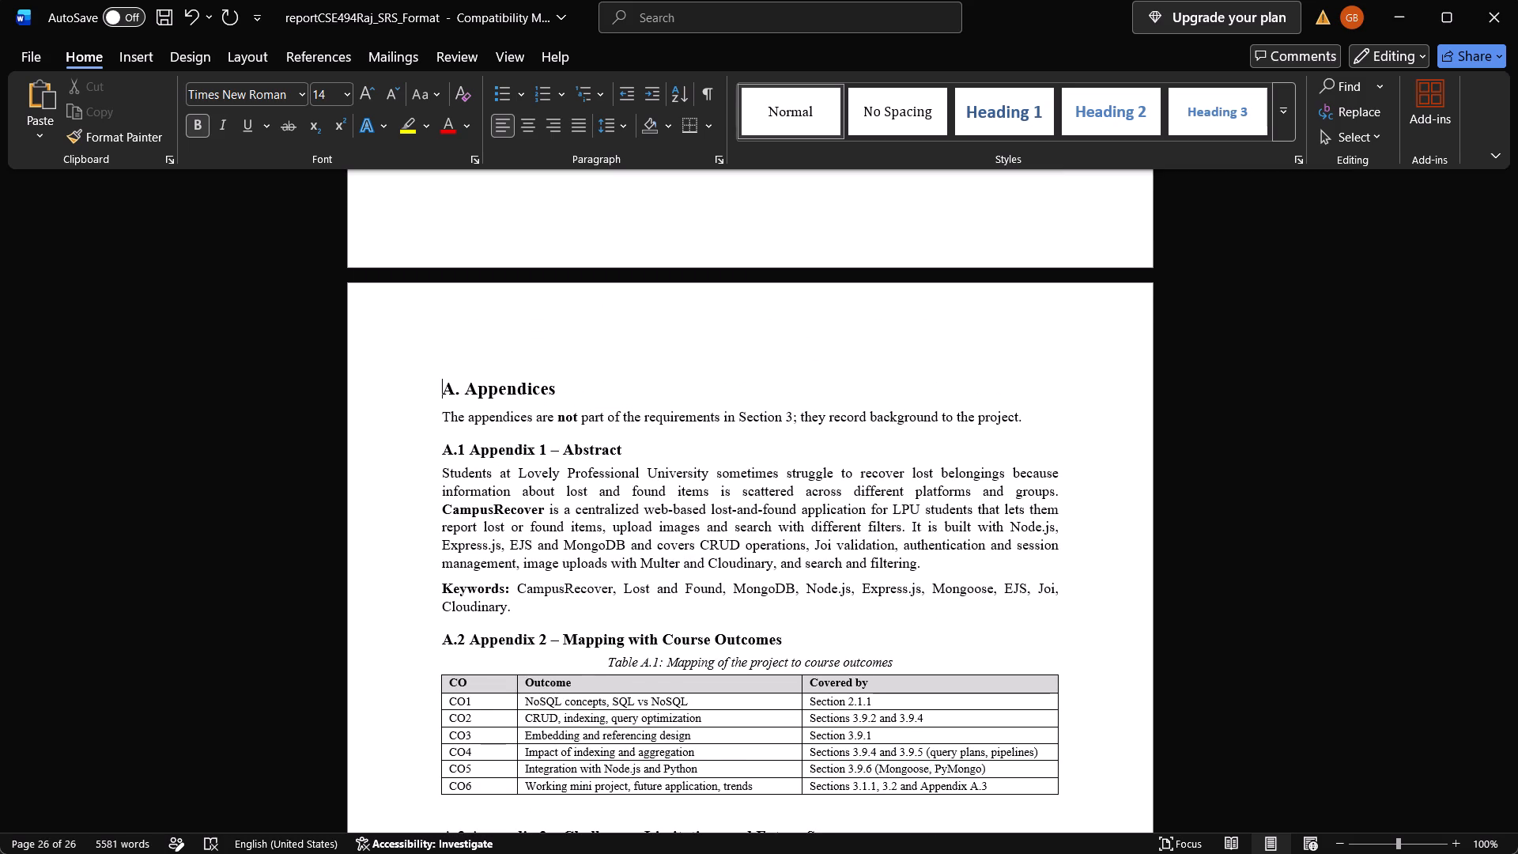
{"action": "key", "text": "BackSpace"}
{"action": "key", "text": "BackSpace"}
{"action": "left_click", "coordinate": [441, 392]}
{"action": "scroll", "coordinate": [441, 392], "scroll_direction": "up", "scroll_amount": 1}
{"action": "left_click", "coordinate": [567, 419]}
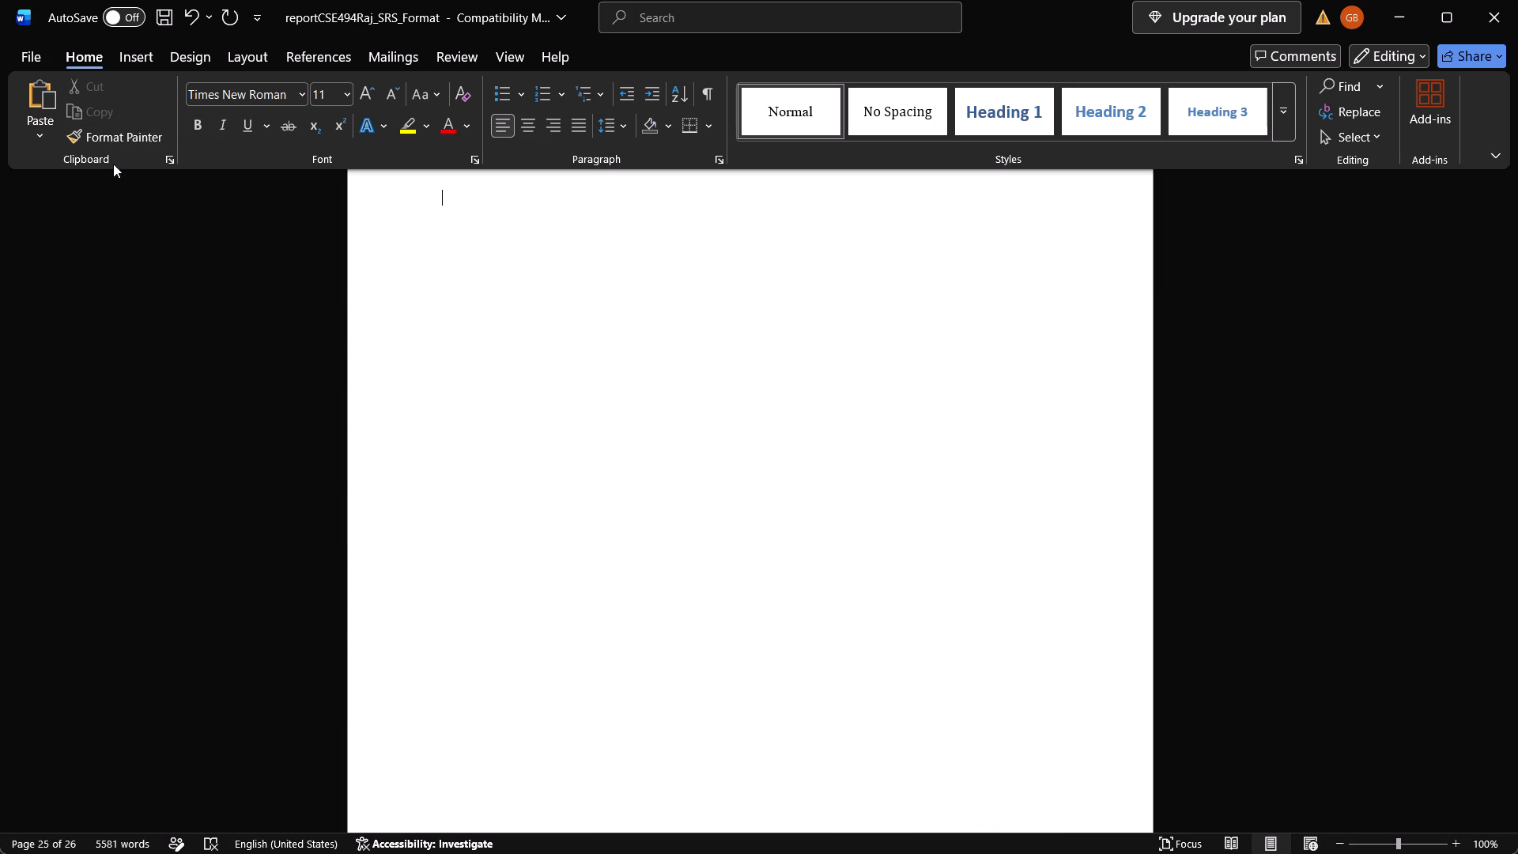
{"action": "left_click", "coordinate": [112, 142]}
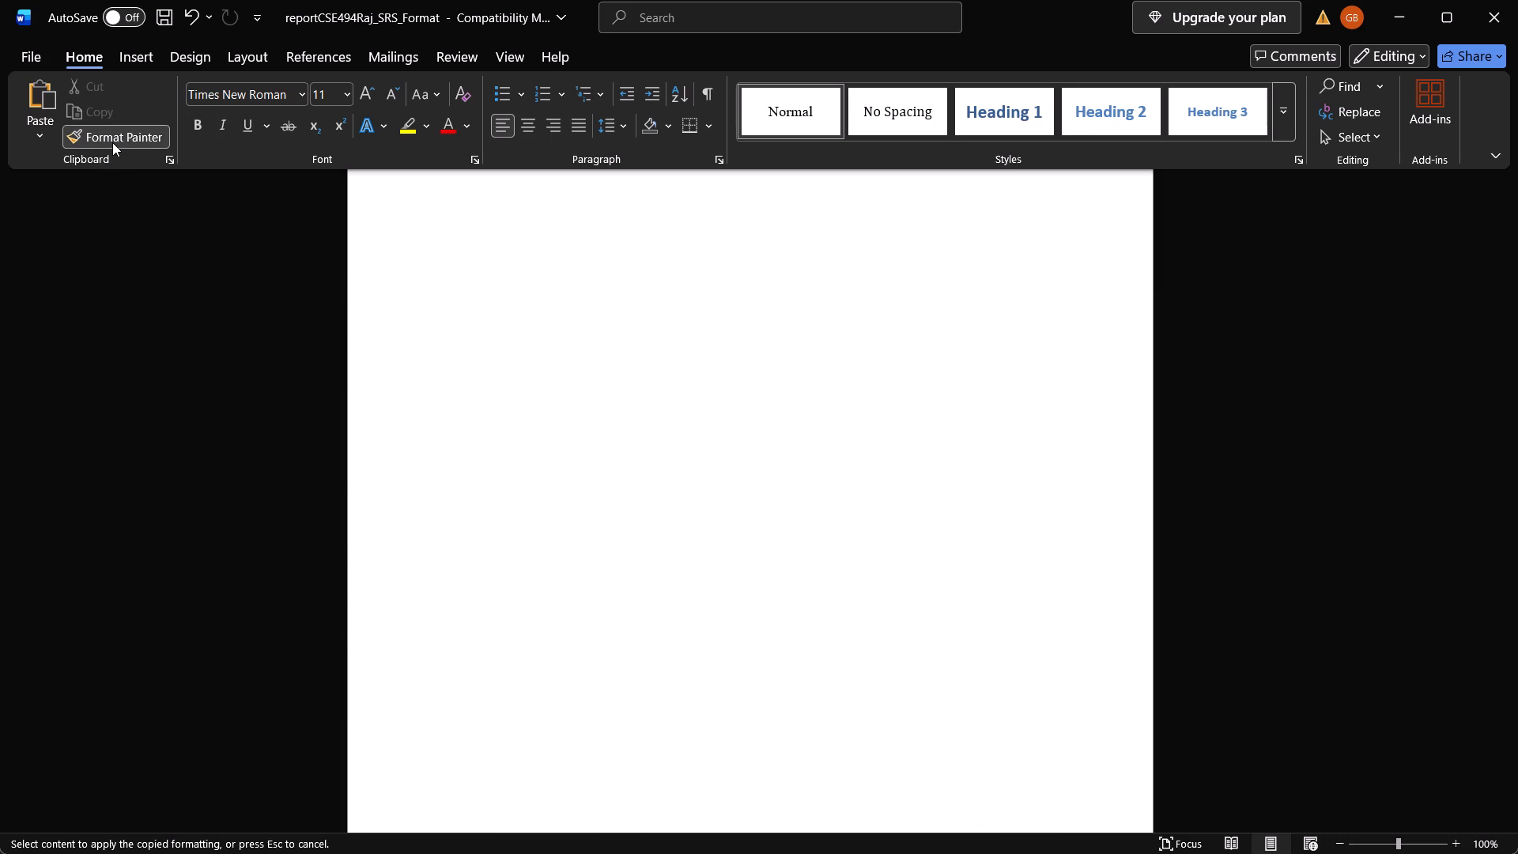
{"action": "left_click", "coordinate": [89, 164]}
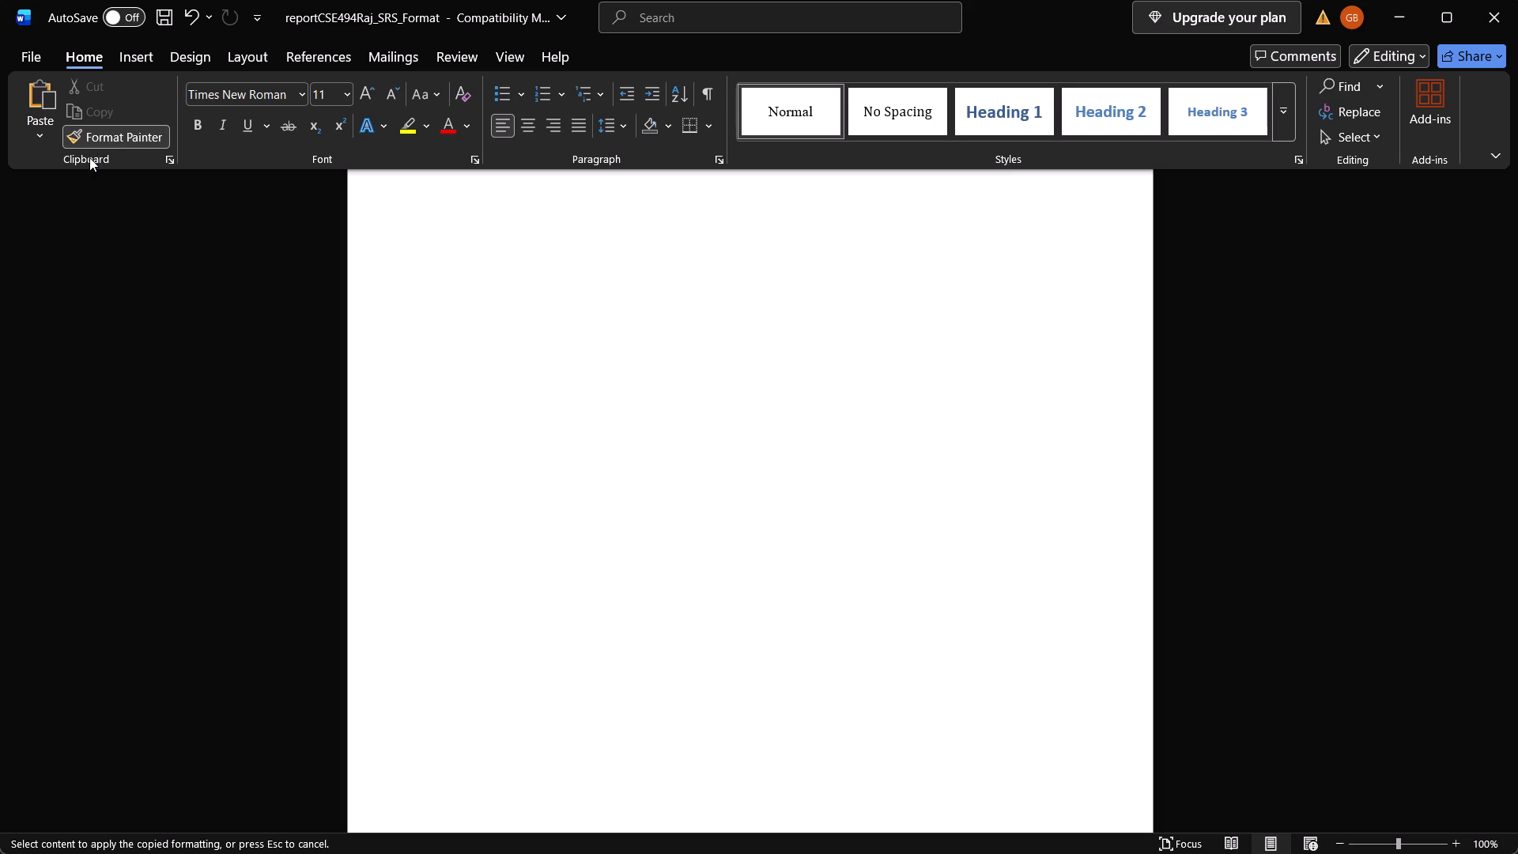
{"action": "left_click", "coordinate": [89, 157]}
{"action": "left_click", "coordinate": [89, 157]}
Delete the run of blank pages just before the "A. Appendices" page, viewing the whole document as page thumbnails.
{"action": "left_click_drag", "start_coordinate": [1397, 844], "coordinate": [1379, 845]}
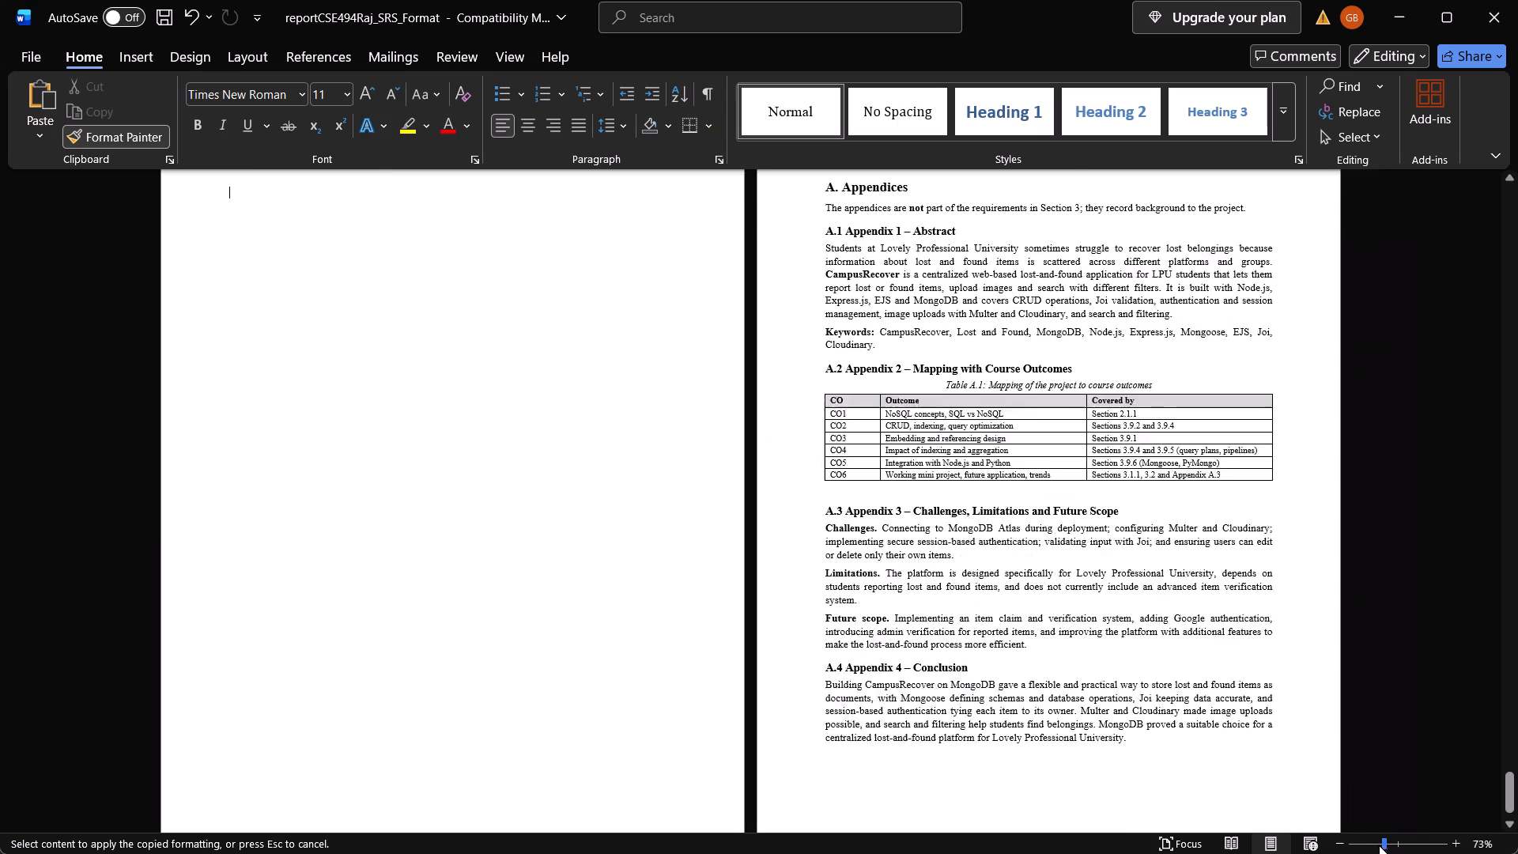
{"action": "left_click_drag", "start_coordinate": [1379, 845], "coordinate": [1353, 845]}
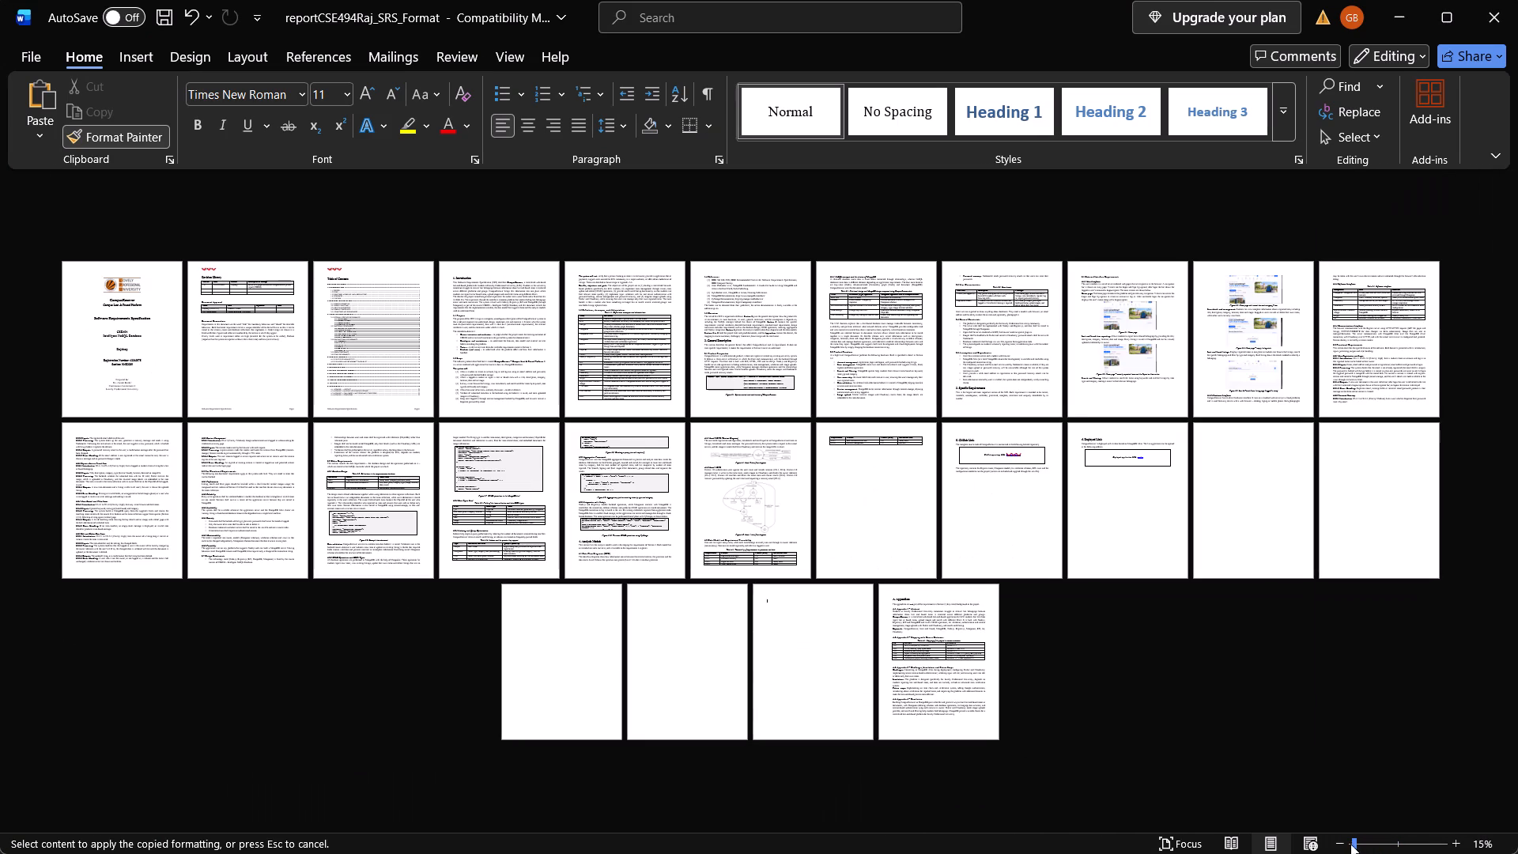
{"action": "left_click", "coordinate": [1376, 538]}
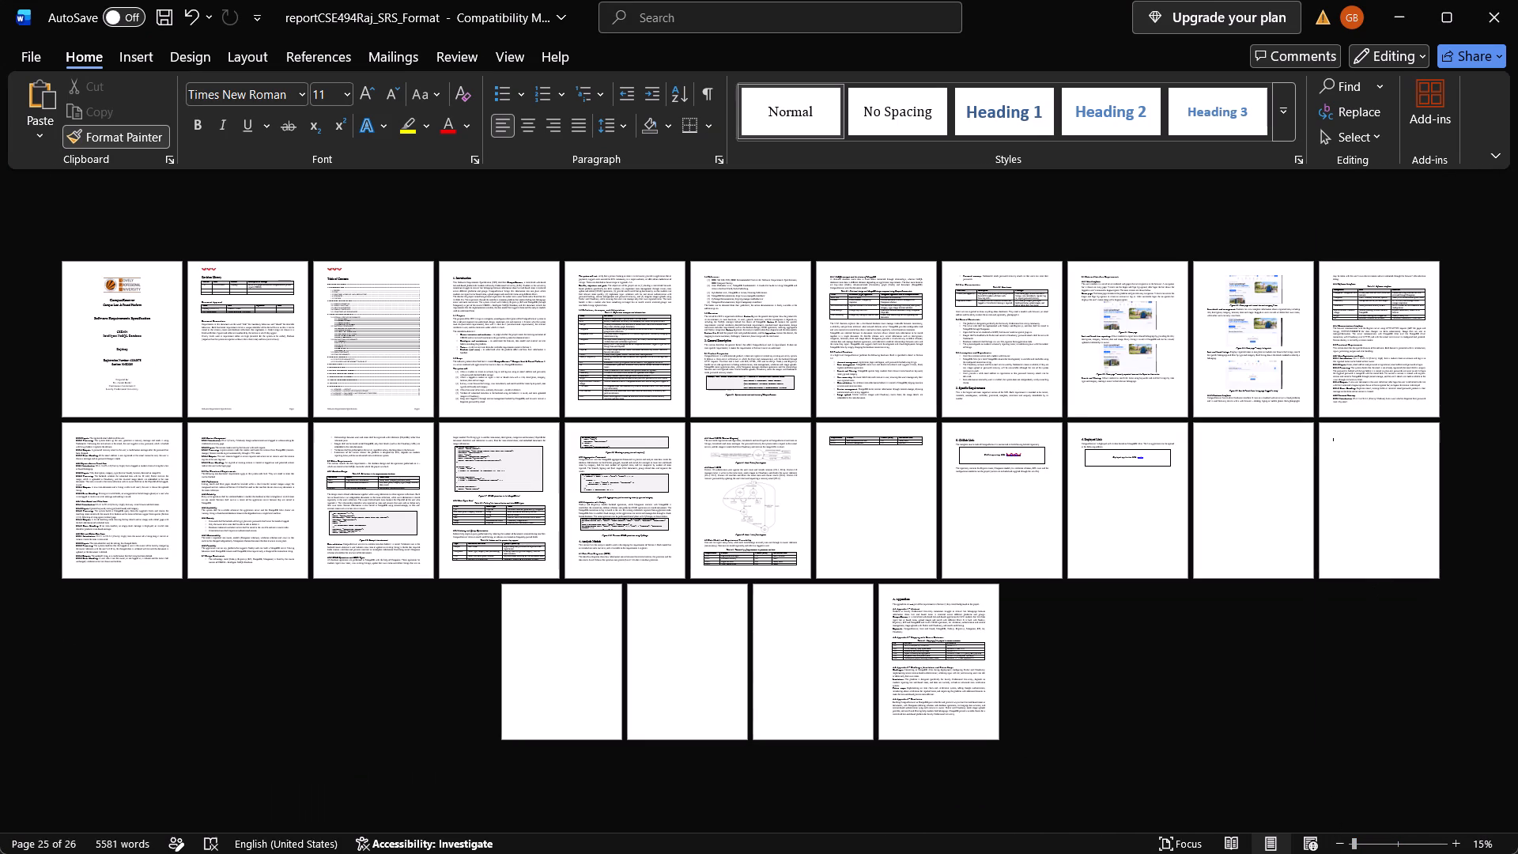
{"action": "left_click", "coordinate": [1376, 538]}
{"action": "key", "text": "shift+Delete"}
{"action": "key", "text": "shift+Delete"}
{"action": "key", "text": "shift+Delete"}
{"action": "key", "text": "shift+Delete"}
{"action": "key", "text": "shift+Delete"}
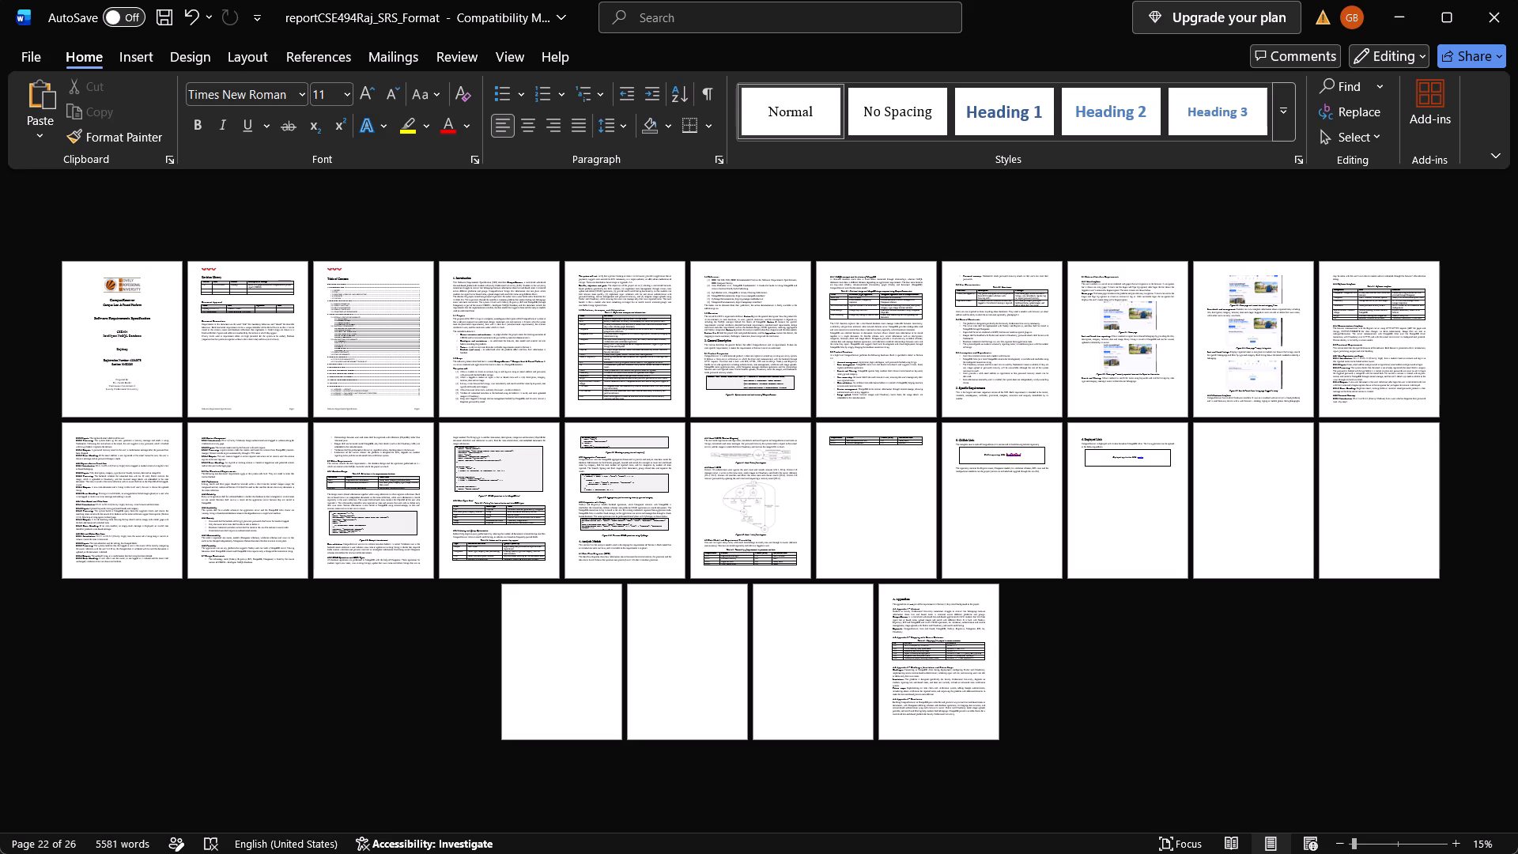
{"action": "key", "text": "shift+Delete"}
{"action": "key", "text": "shift+Delete"}
{"action": "key", "text": "shift+Delete"}
{"action": "key", "text": "Delete"}
{"action": "key", "text": "Delete"}
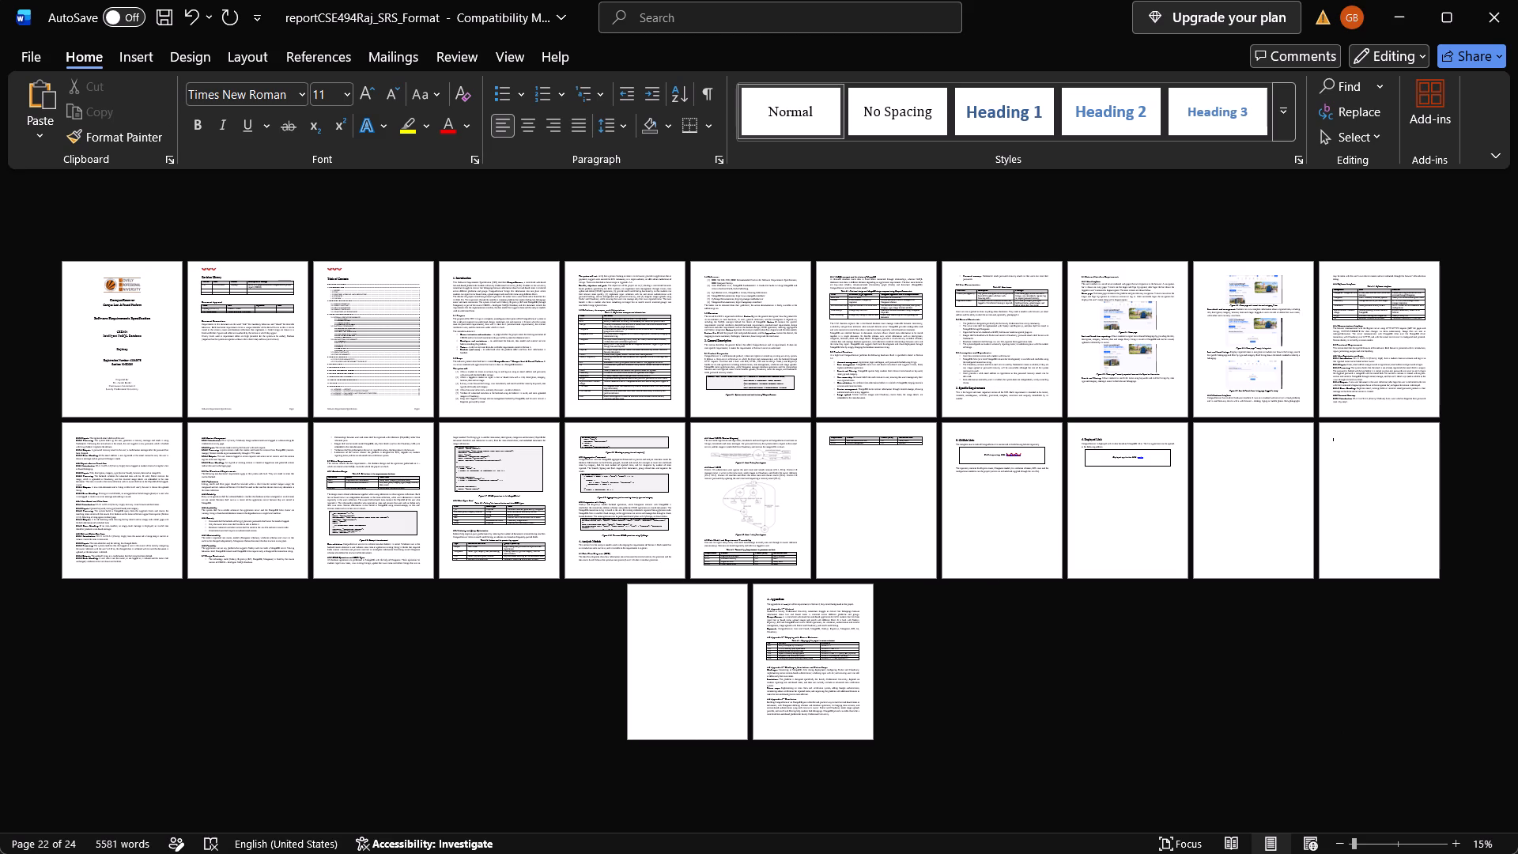
{"action": "left_click", "coordinate": [1284, 530]}
{"action": "key", "text": "Delete"}
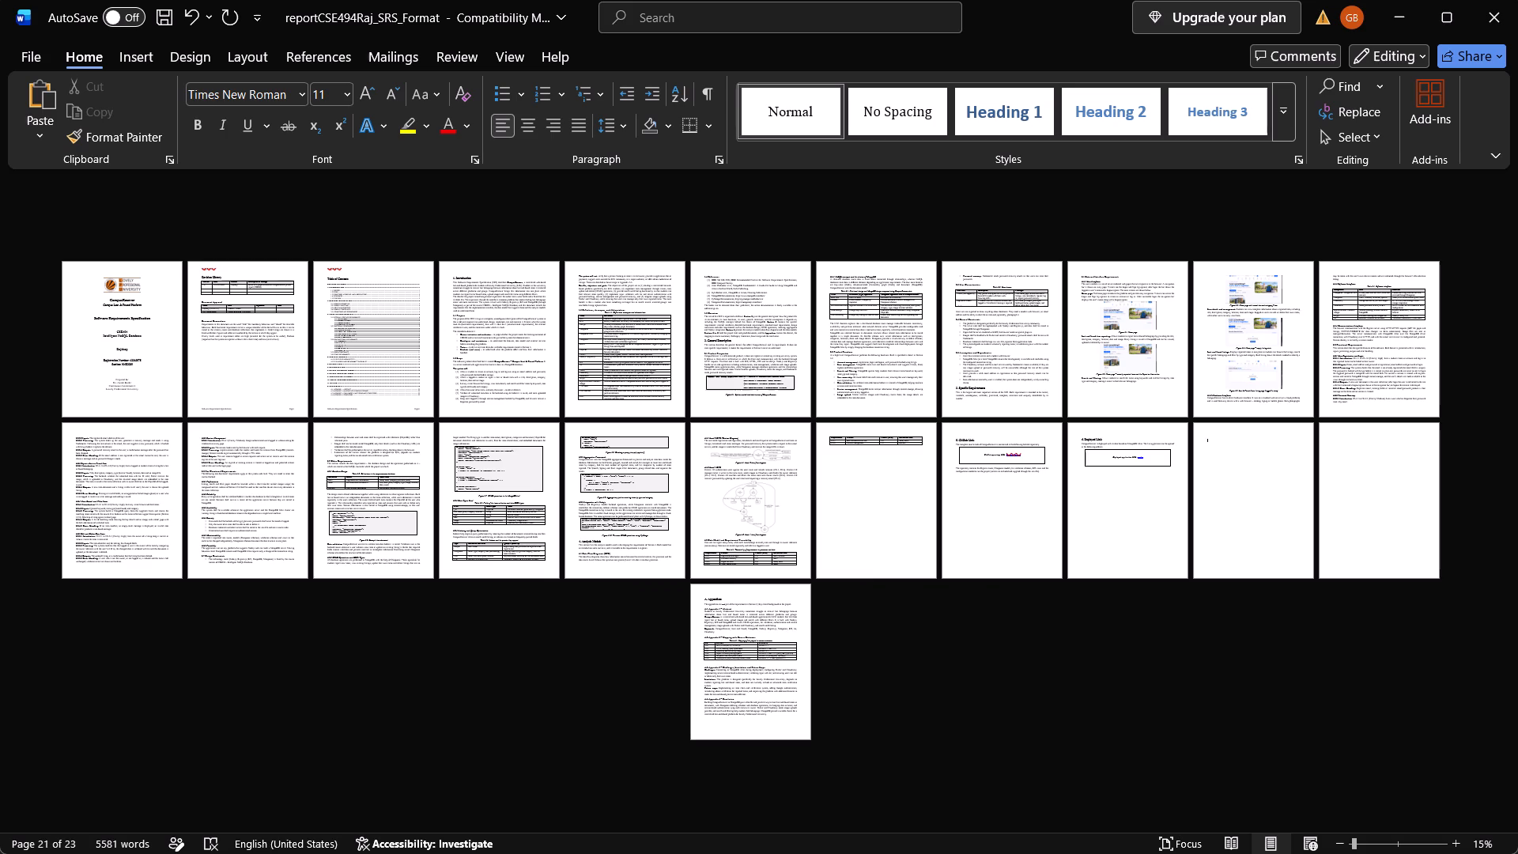
{"action": "key", "text": "Delete"}
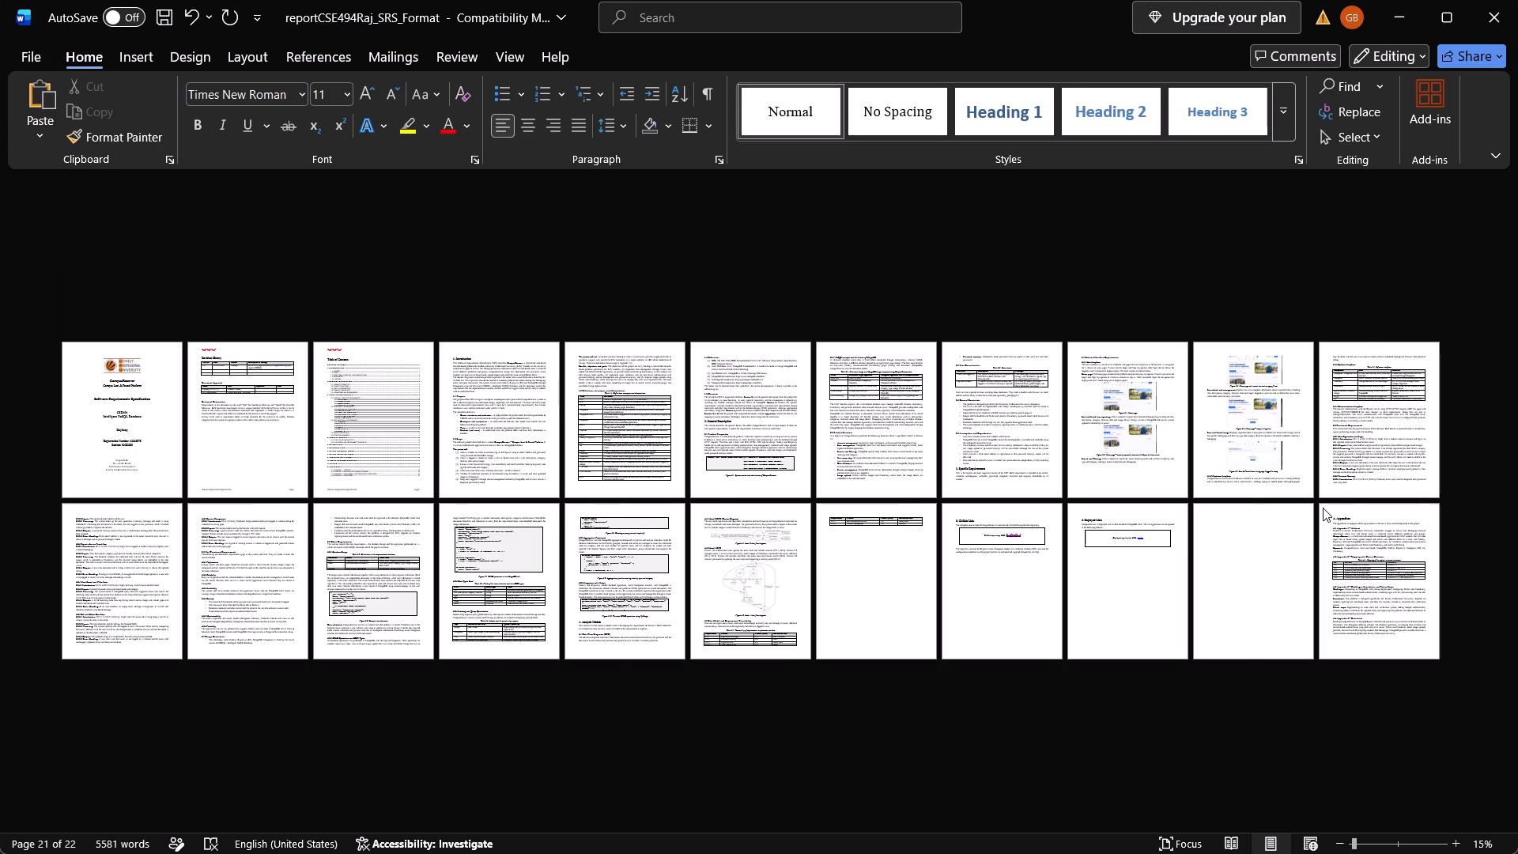
{"action": "key", "text": "Delete"}
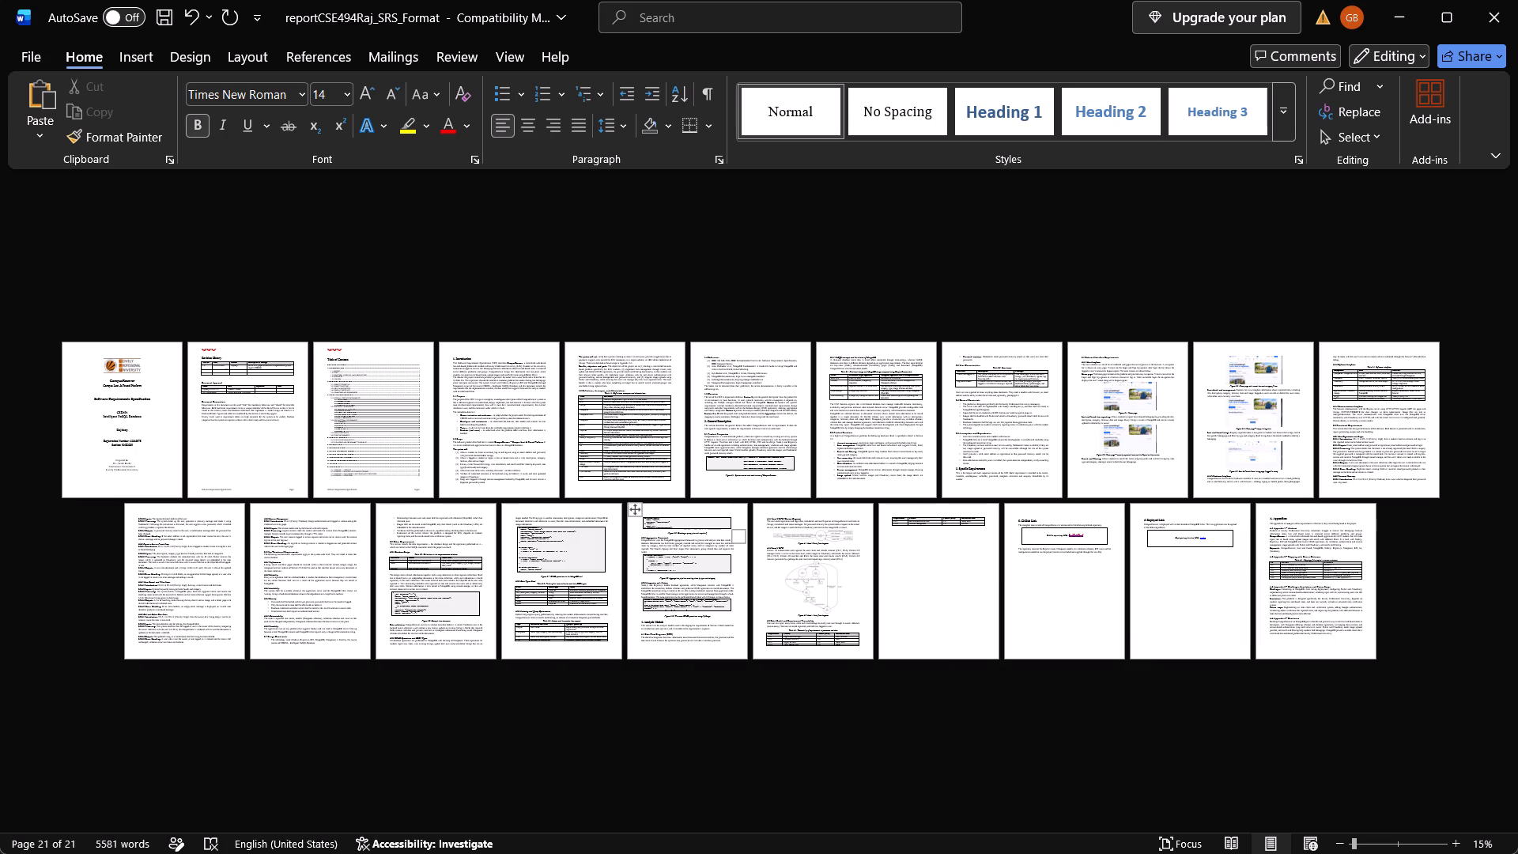
Delete the "CampusRecover" text from the Section 2 header above the Table of Contents.
{"action": "left_click", "coordinate": [140, 418]}
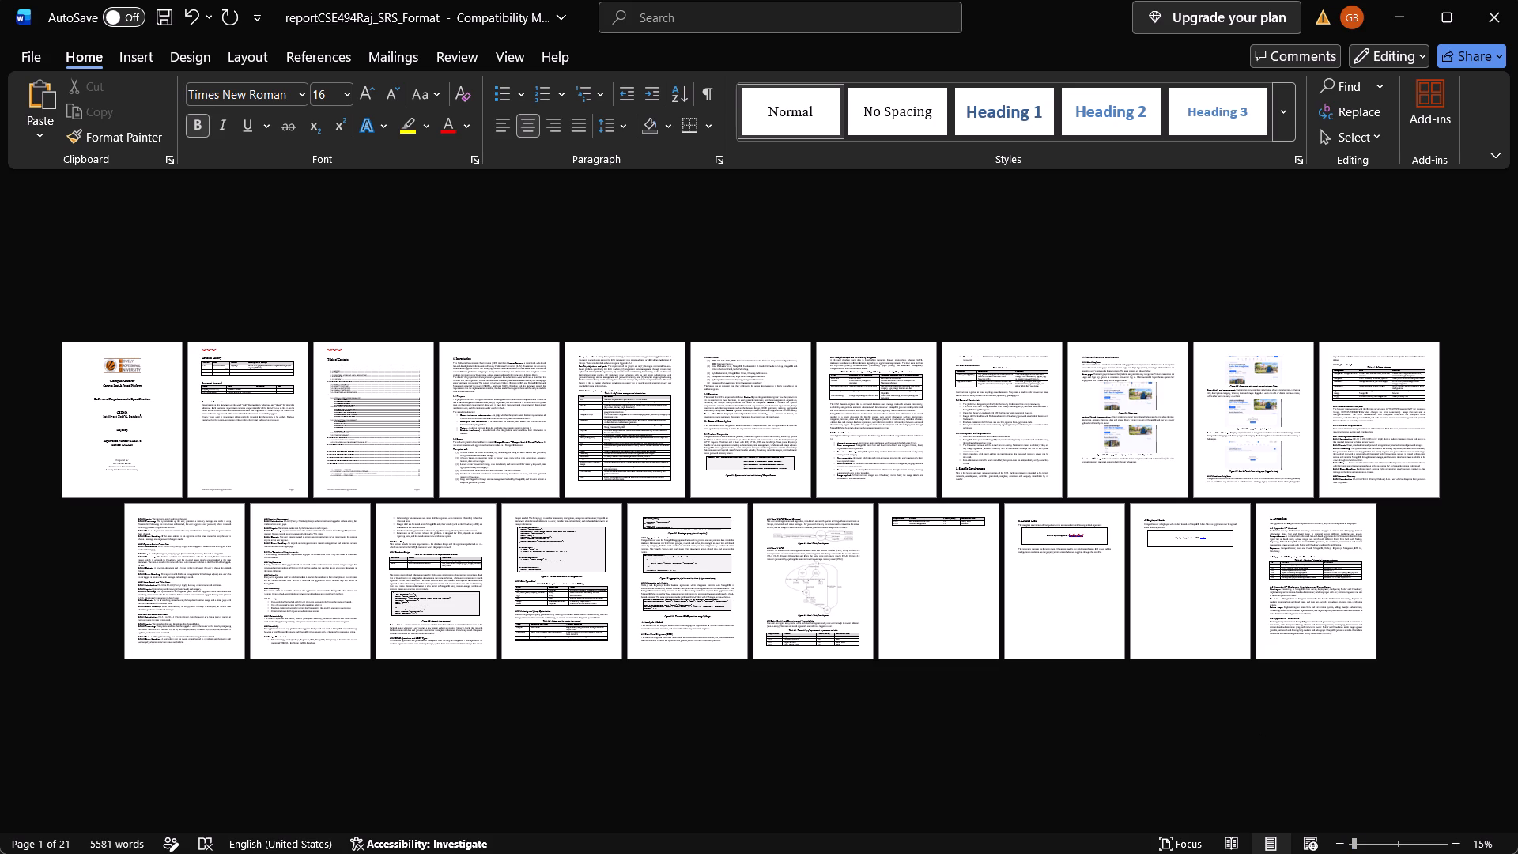
{"action": "left_click_drag", "start_coordinate": [1354, 847], "coordinate": [1373, 847]}
{"action": "left_click_drag", "start_coordinate": [1373, 847], "coordinate": [1394, 846]}
{"action": "scroll", "coordinate": [1068, 724], "scroll_direction": "up", "scroll_amount": 1}
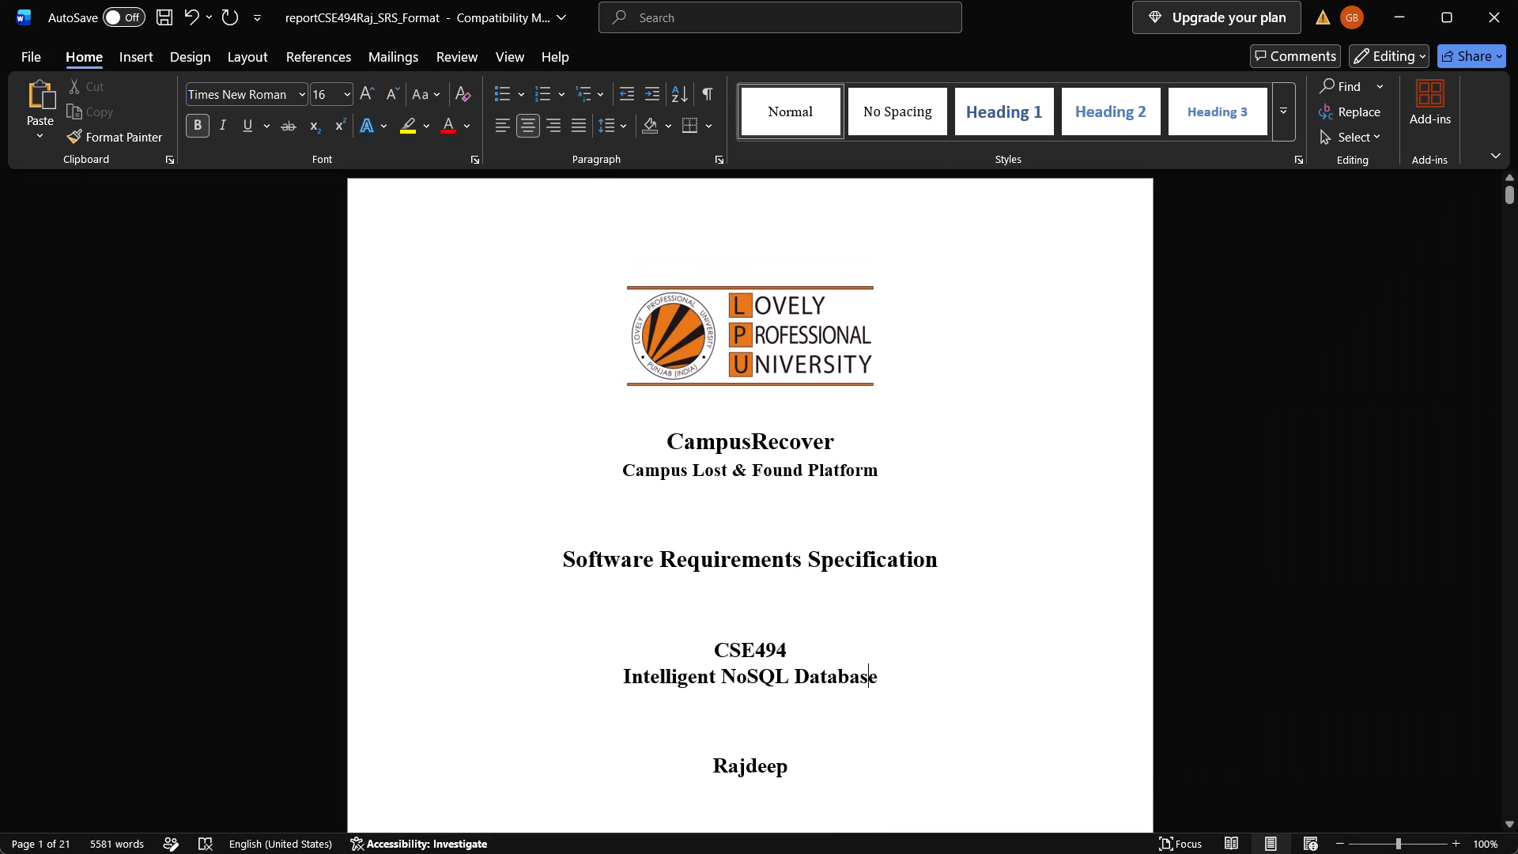
{"action": "scroll", "coordinate": [1068, 724], "scroll_direction": "up", "scroll_amount": 1}
{"action": "scroll", "coordinate": [1068, 724], "scroll_direction": "down", "scroll_amount": 1}
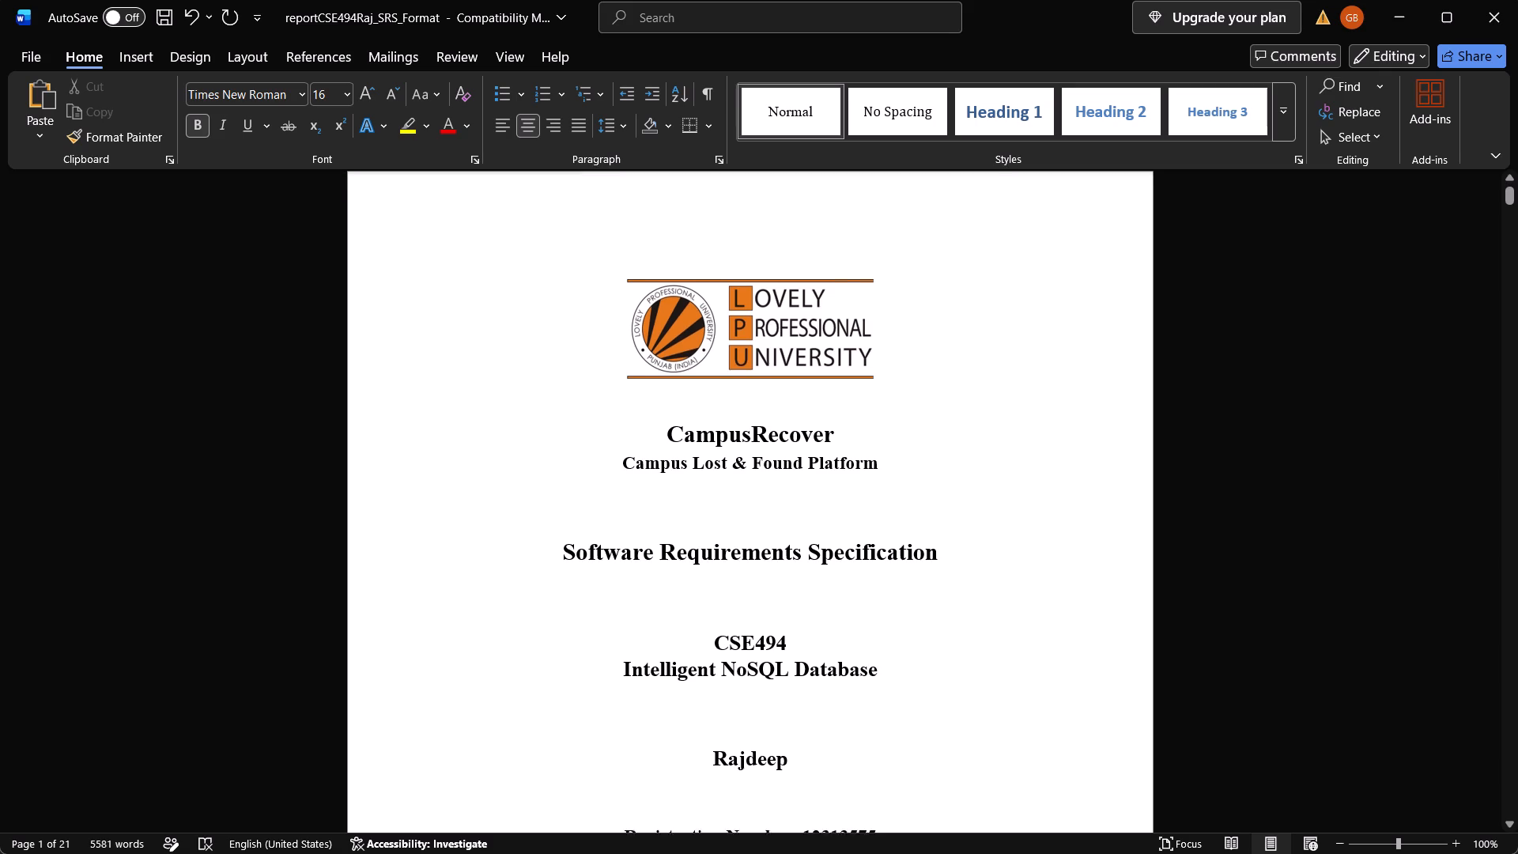
{"action": "scroll", "coordinate": [742, 502], "scroll_direction": "down", "scroll_amount": 1}
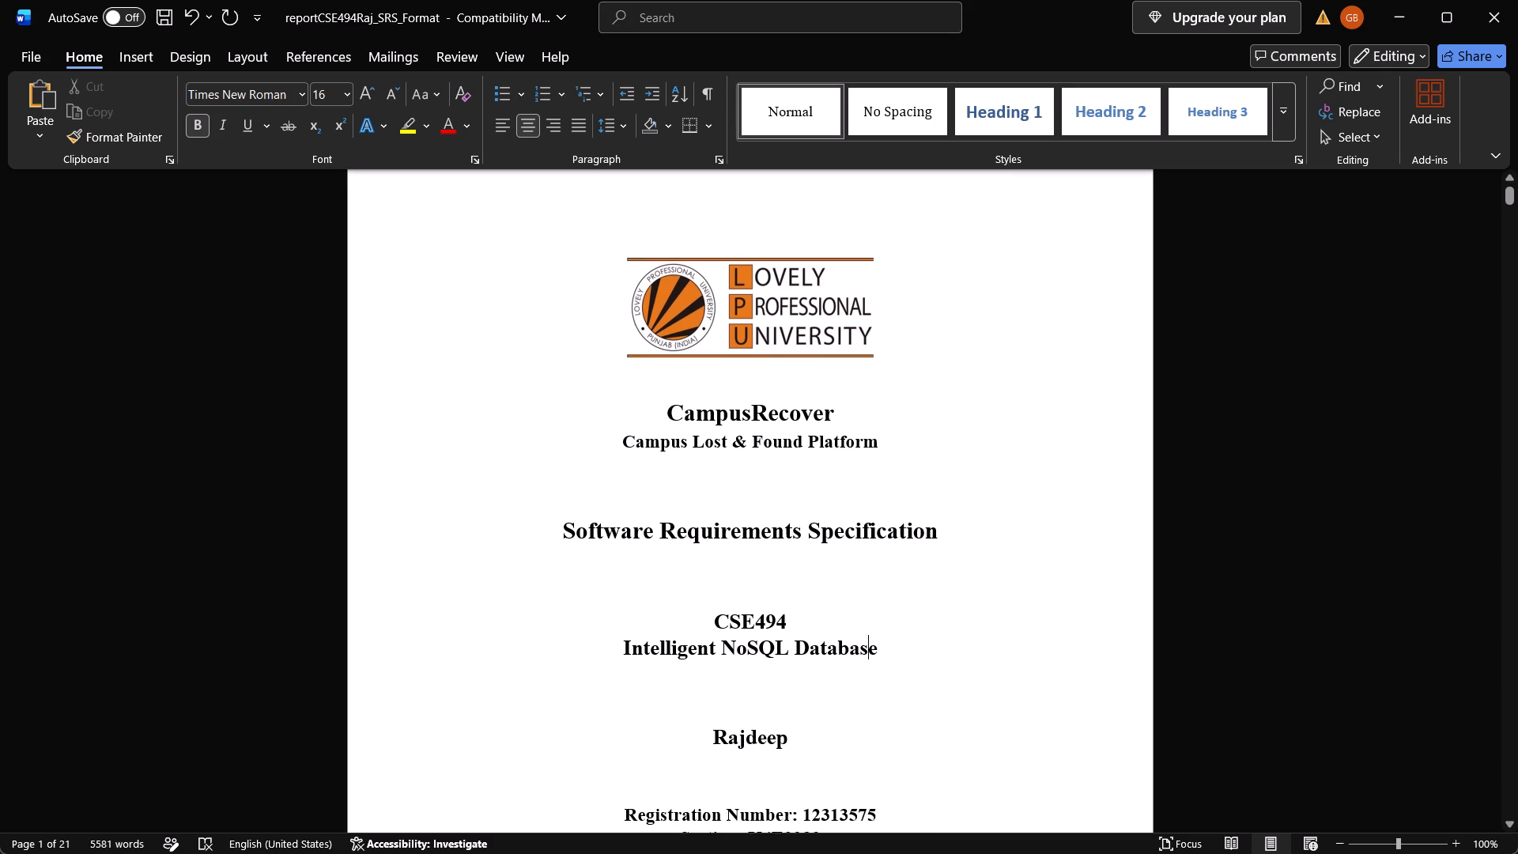
{"action": "scroll", "coordinate": [742, 502], "scroll_direction": "down", "scroll_amount": 1}
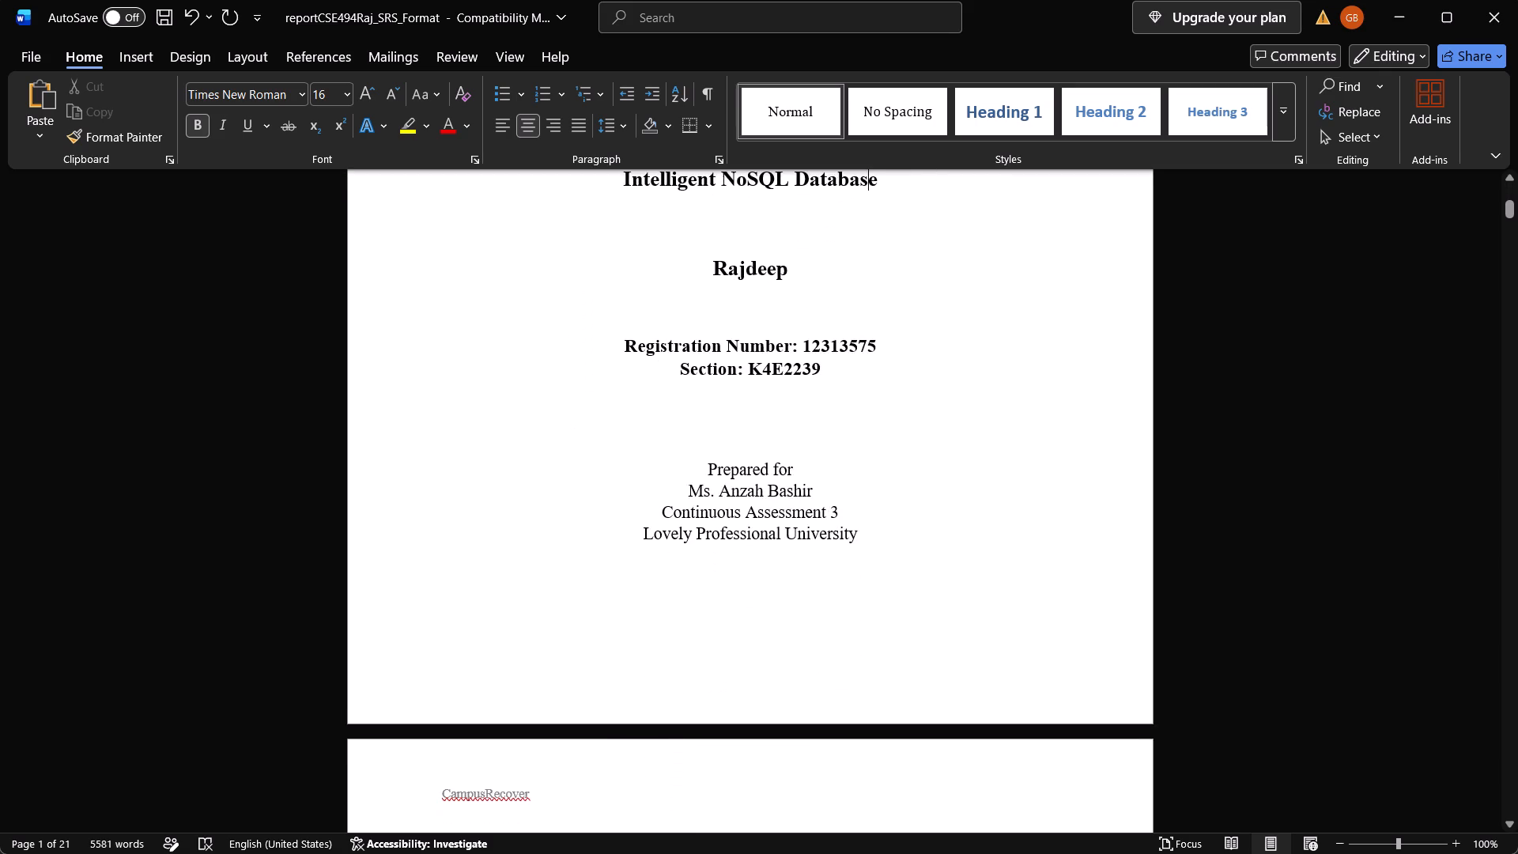
{"action": "scroll", "coordinate": [742, 502], "scroll_direction": "down", "scroll_amount": 4}
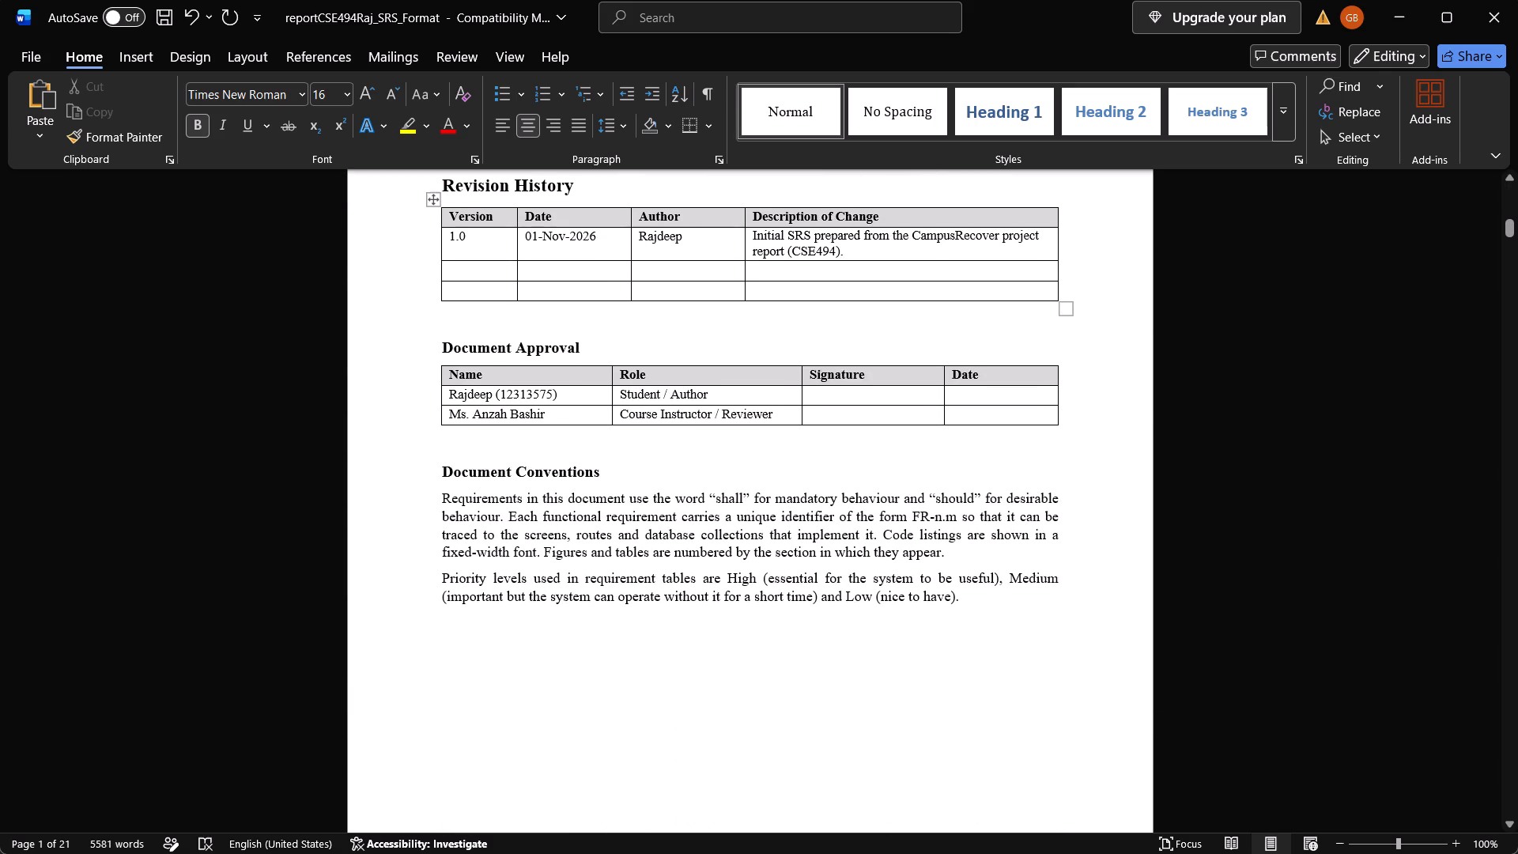
{"action": "scroll", "coordinate": [742, 502], "scroll_direction": "down", "scroll_amount": 1}
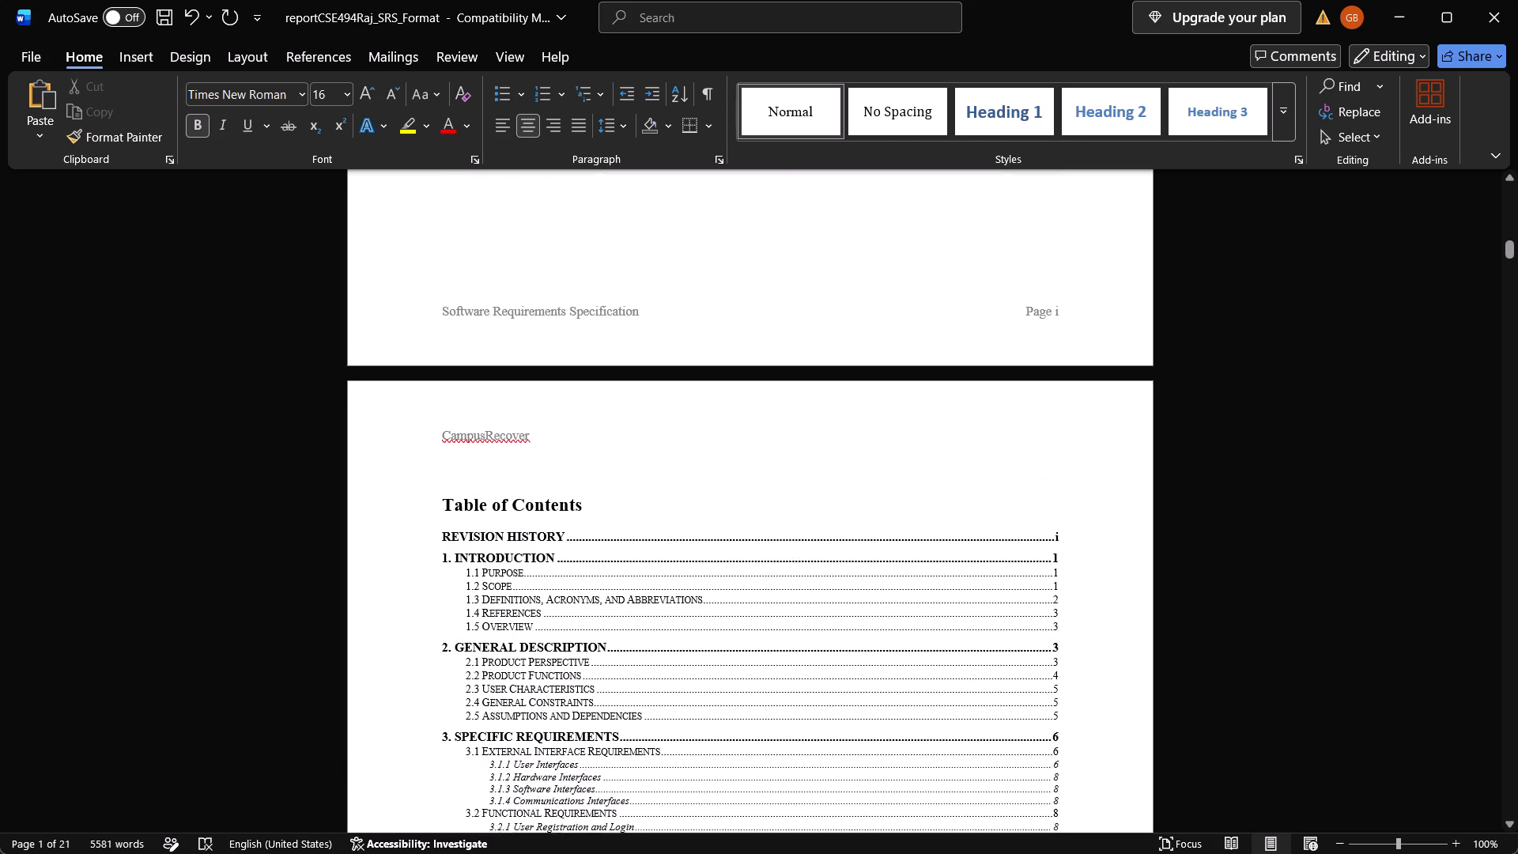
{"action": "left_click", "coordinate": [533, 444]}
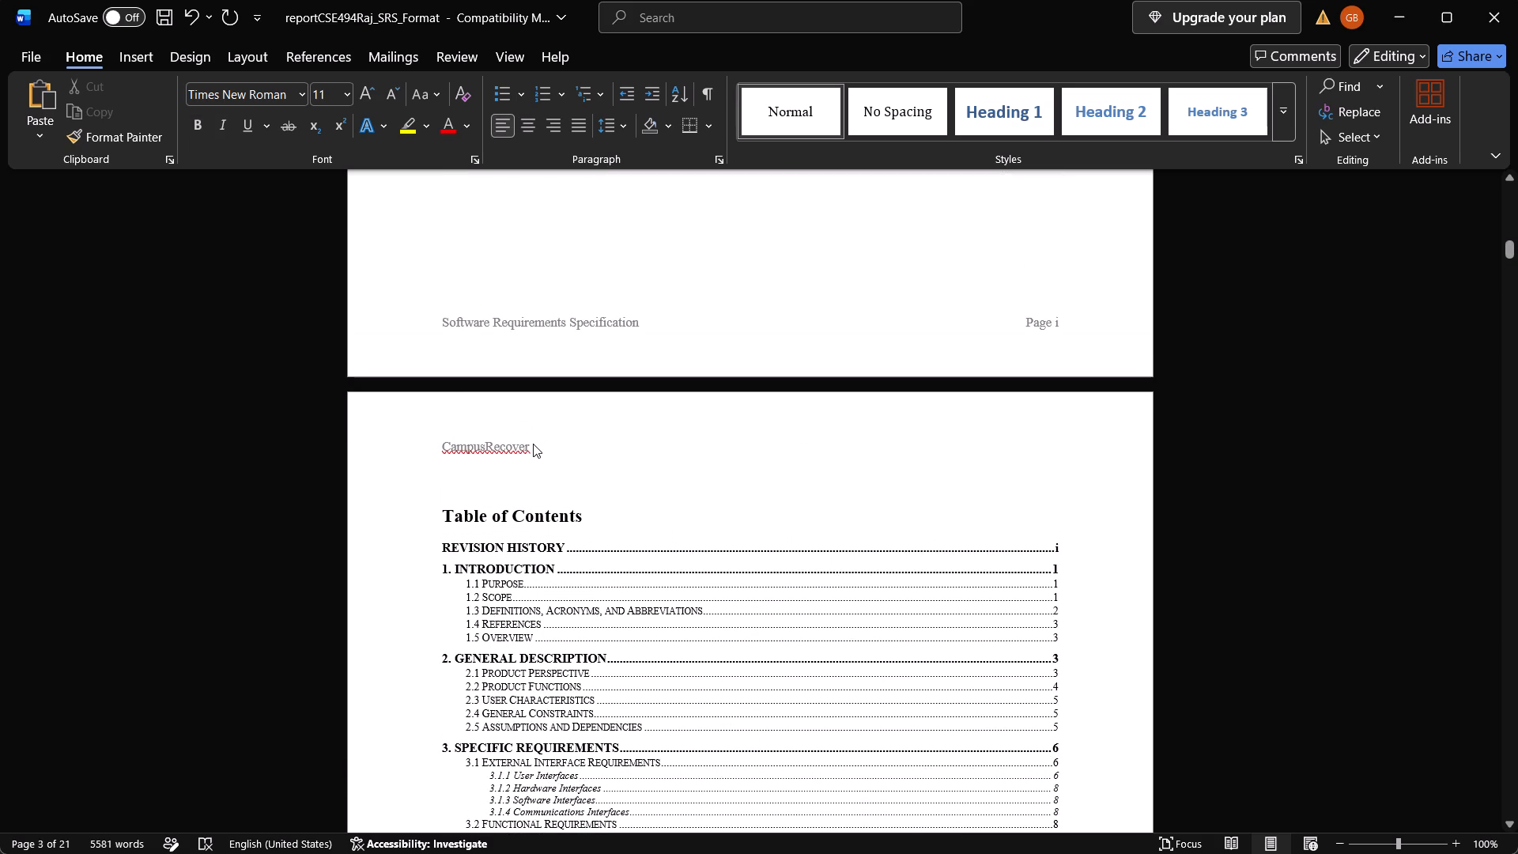
{"action": "key", "text": "BackSpace"}
{"action": "left_click", "coordinate": [524, 444]}
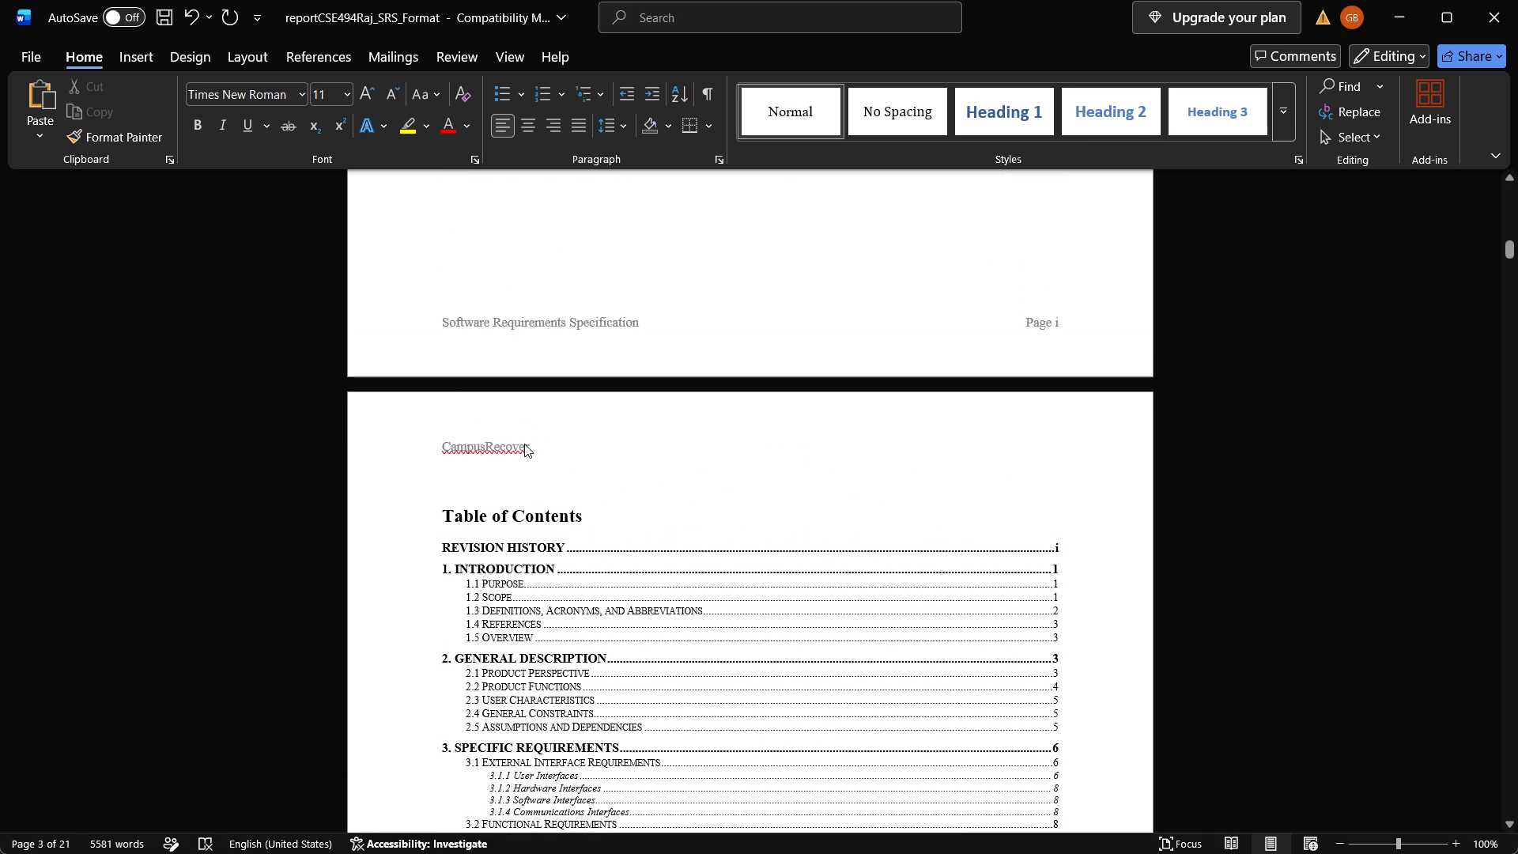
{"action": "double_click", "coordinate": [524, 444]}
{"action": "left_click", "coordinate": [524, 444]}
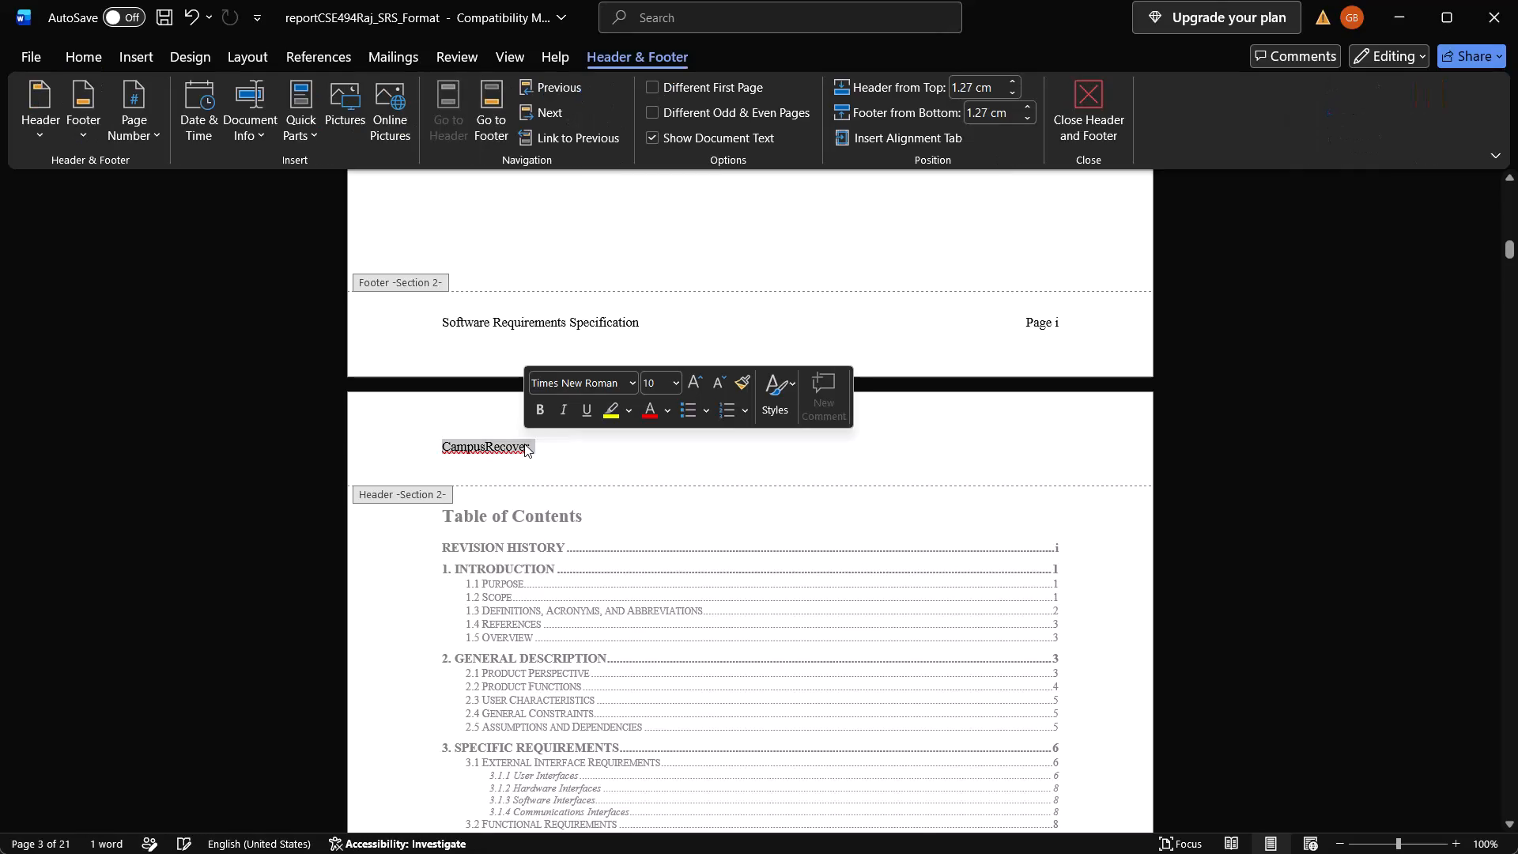
{"action": "key", "text": "BackSpace"}
Delete the "Software Requirements Specification" text from the Section 2 footer.
{"action": "left_click", "coordinate": [659, 321]}
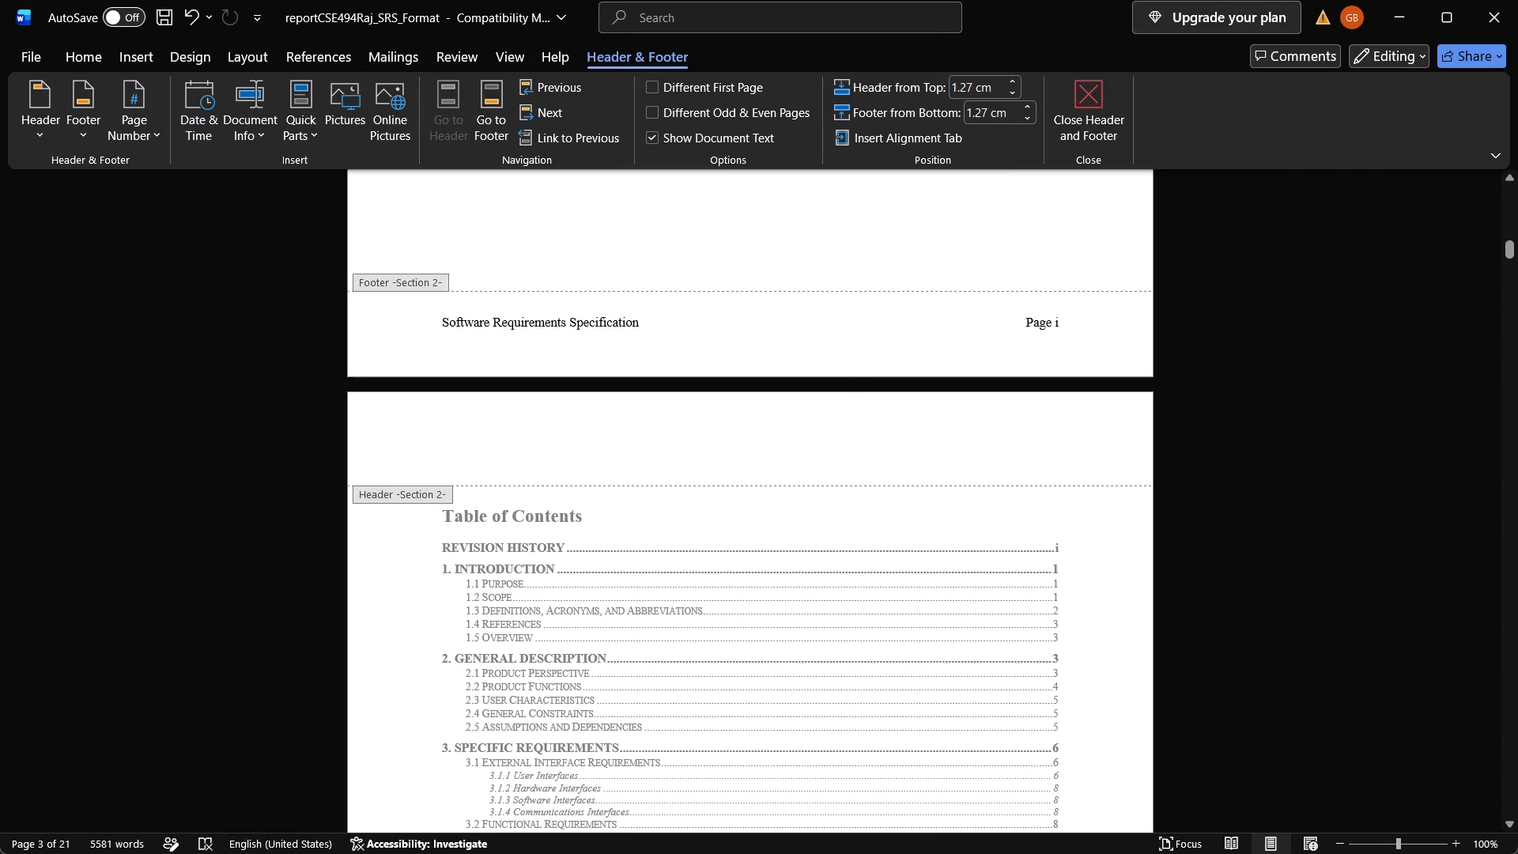
{"action": "key", "text": "BackSpace"}
{"action": "key", "text": "BackSpace"}
{"action": "key", "text": "BackSpace"}
{"action": "key", "text": "BackSpace"}
{"action": "key", "text": "BackSpace"}
{"action": "key", "text": "BackSpace"}
{"action": "key", "text": "BackSpace"}
{"action": "key", "text": "BackSpace"}
{"action": "key", "text": "BackSpace"}
{"action": "key", "text": "BackSpace"}
{"action": "key", "text": "BackSpace"}
{"action": "key", "text": "BackSpace"}
{"action": "key", "text": "BackSpace"}
{"action": "key", "text": "BackSpace"}
{"action": "key", "text": "BackSpace"}
{"action": "key", "text": "BackSpace"}
{"action": "key", "text": "BackSpace"}
{"action": "key", "text": "BackSpace"}
{"action": "key", "text": "BackSpace"}
{"action": "key", "text": "BackSpace"}
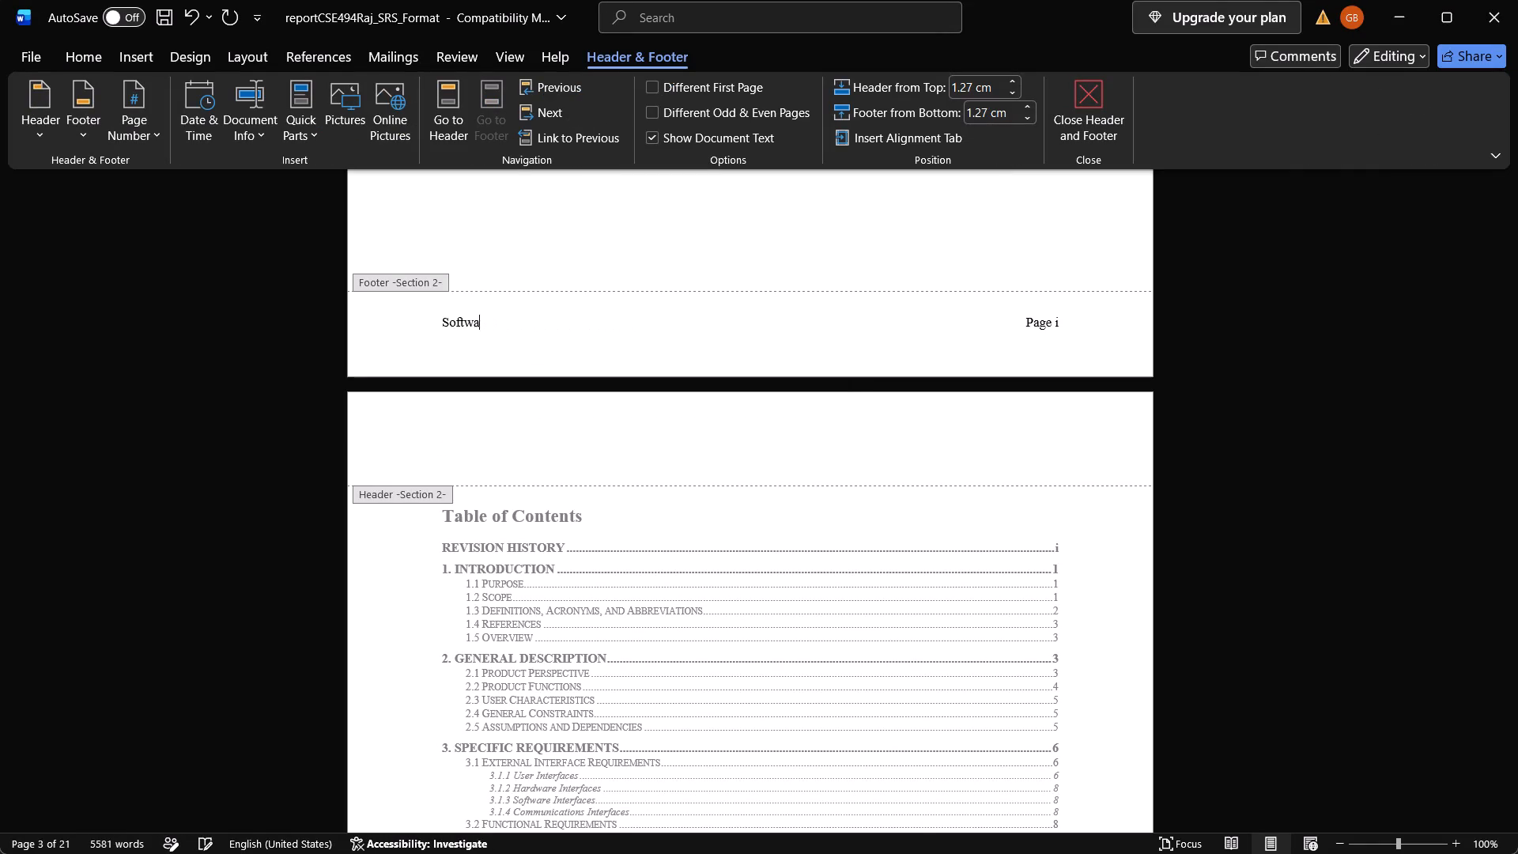
{"action": "key", "text": "BackSpace"}
{"action": "key", "text": "BackSpace"}
{"action": "key", "text": "BackSpace"}
{"action": "key", "text": "BackSpace"}
{"action": "key", "text": "BackSpace"}
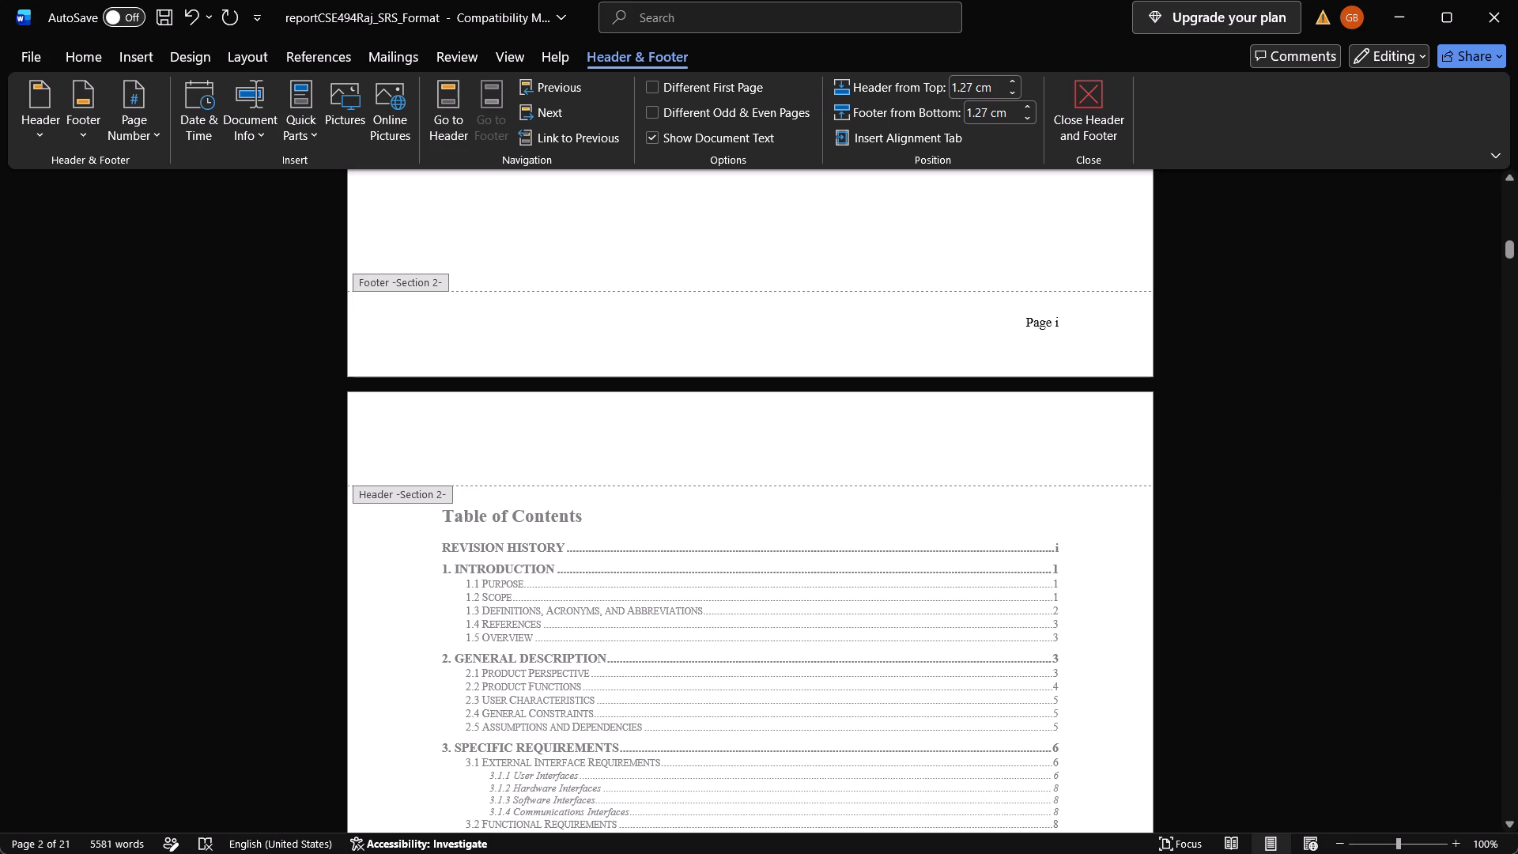
Delete the "Page i" page number from the Section 2 footer and return to the document body.
{"action": "left_click", "coordinate": [1067, 327]}
{"action": "key", "text": "BackSpace"}
{"action": "key", "text": "BackSpace"}
{"action": "key", "text": "BackSpace"}
{"action": "key", "text": "BackSpace"}
{"action": "key", "text": "BackSpace"}
{"action": "key", "text": "BackSpace"}
{"action": "key", "text": "BackSpace"}
{"action": "scroll", "coordinate": [969, 425], "scroll_direction": "up", "scroll_amount": 2}
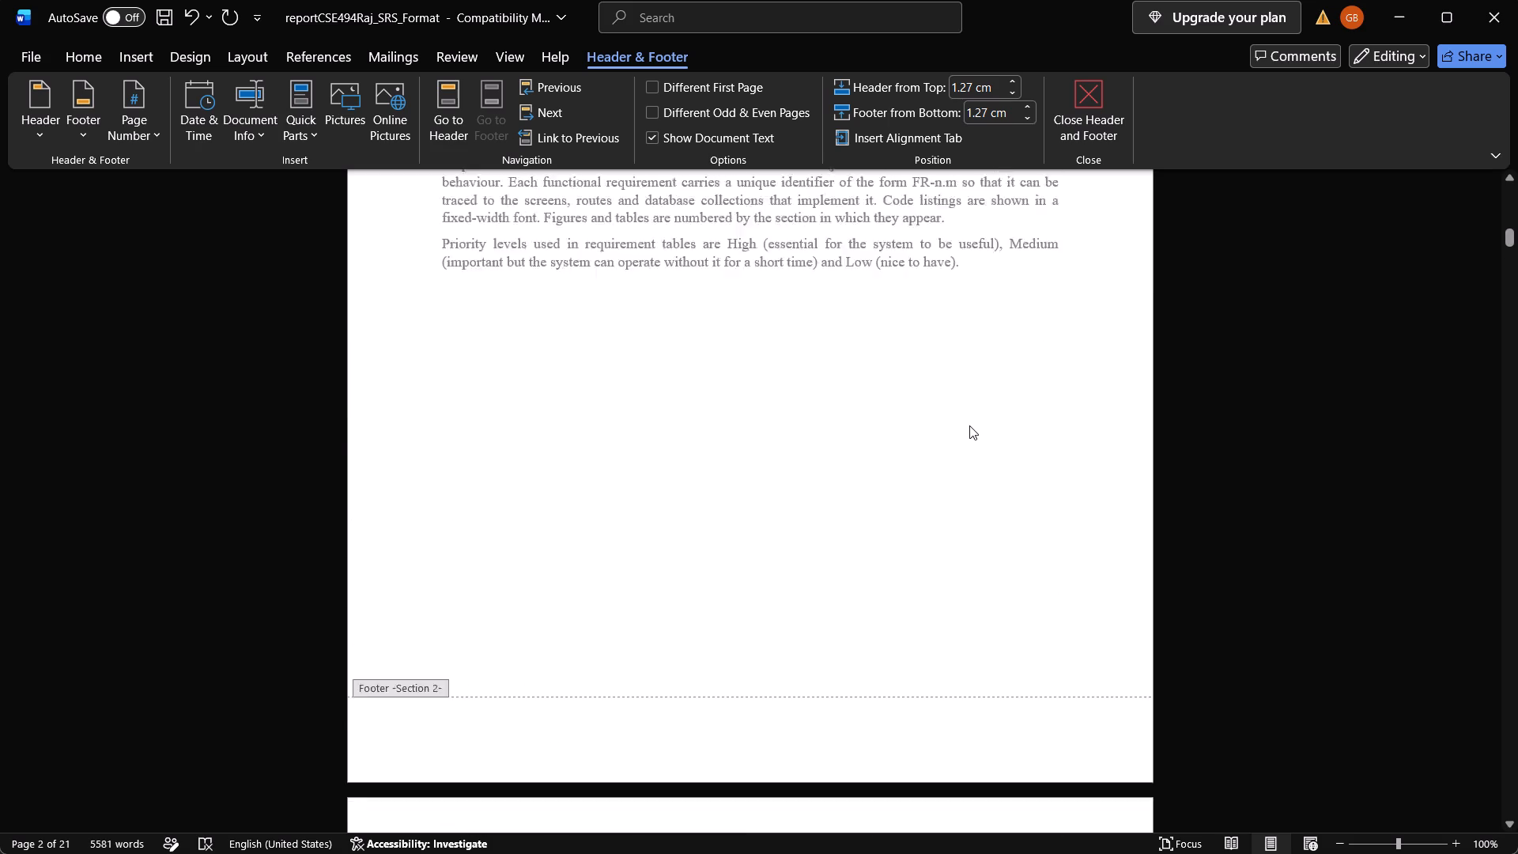
{"action": "scroll", "coordinate": [969, 425], "scroll_direction": "up", "scroll_amount": 4}
{"action": "left_click", "coordinate": [969, 425]}
{"action": "scroll", "coordinate": [969, 425], "scroll_direction": "up", "scroll_amount": 1}
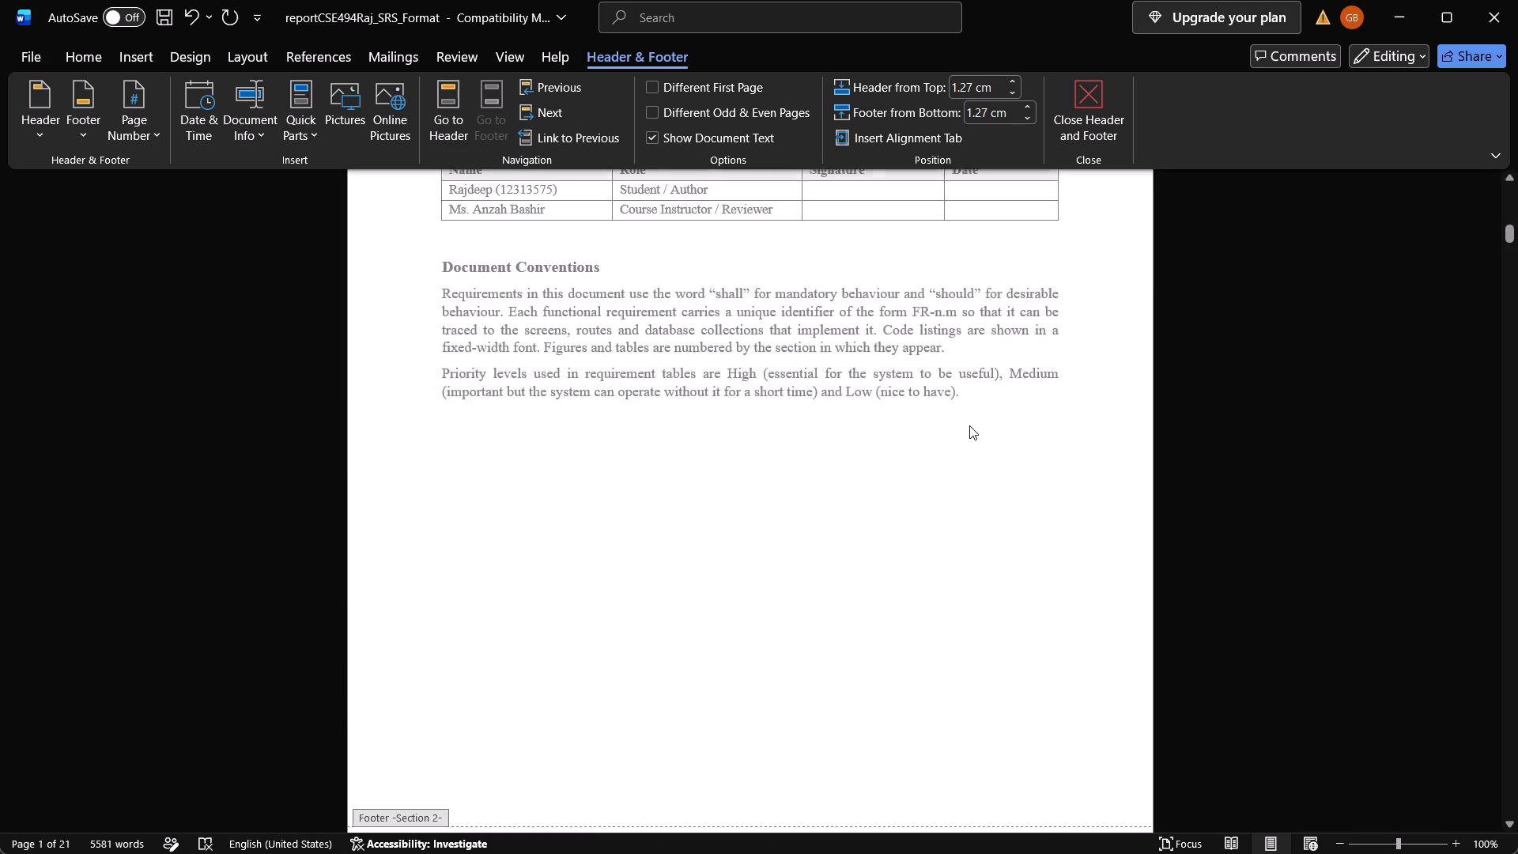
{"action": "scroll", "coordinate": [969, 425], "scroll_direction": "up", "scroll_amount": 1}
{"action": "double_click", "coordinate": [914, 553]}
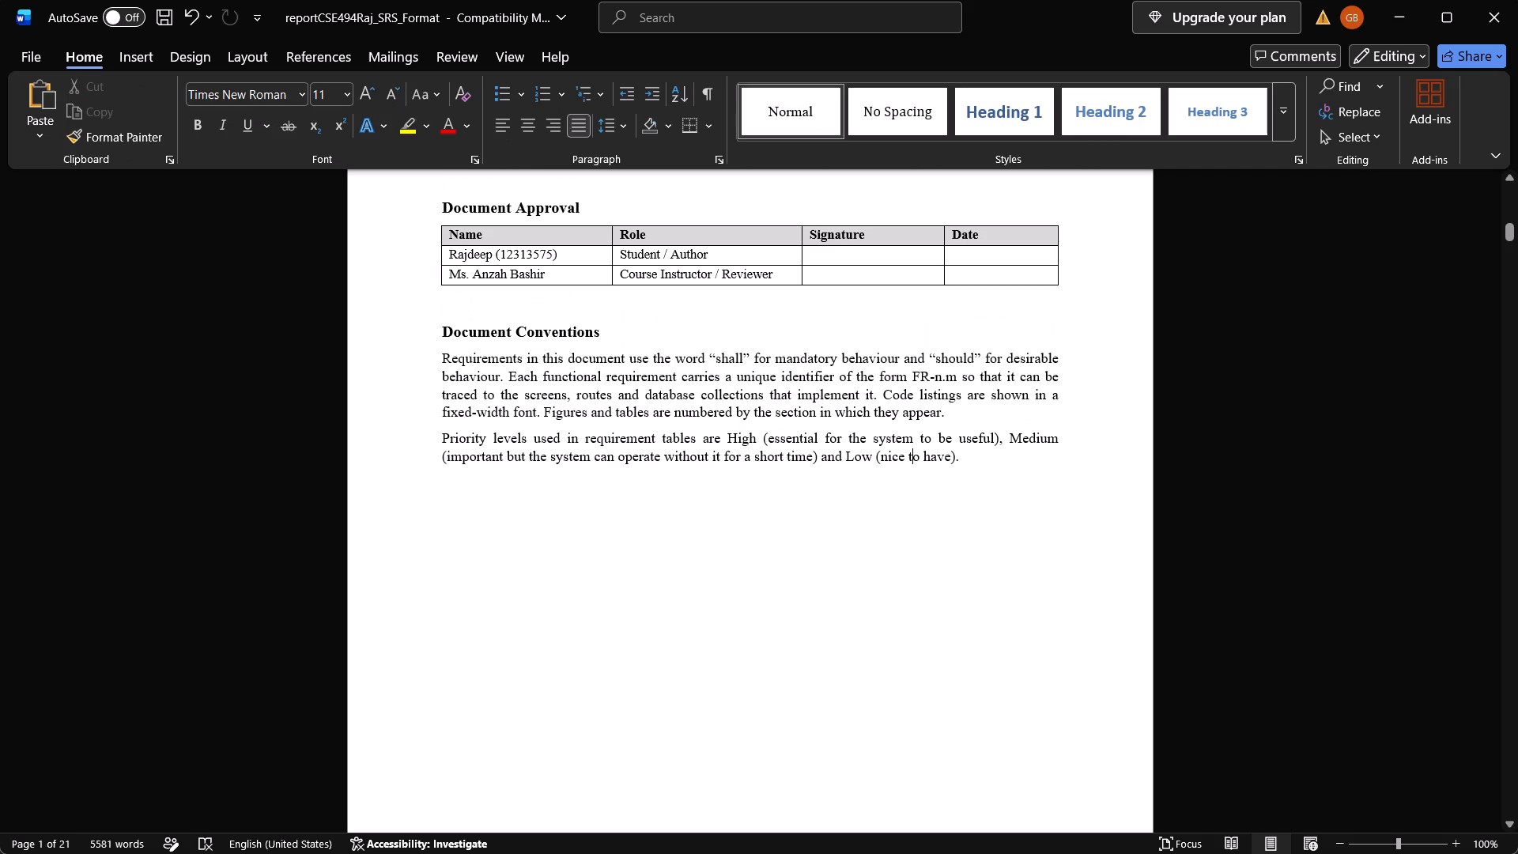
Review the Appendices at the end of the report, from the Abstract to the Conclusion.
{"action": "scroll", "coordinate": [914, 553], "scroll_direction": "down", "scroll_amount": 10}
{"action": "scroll", "coordinate": [914, 553], "scroll_direction": "down", "scroll_amount": 11}
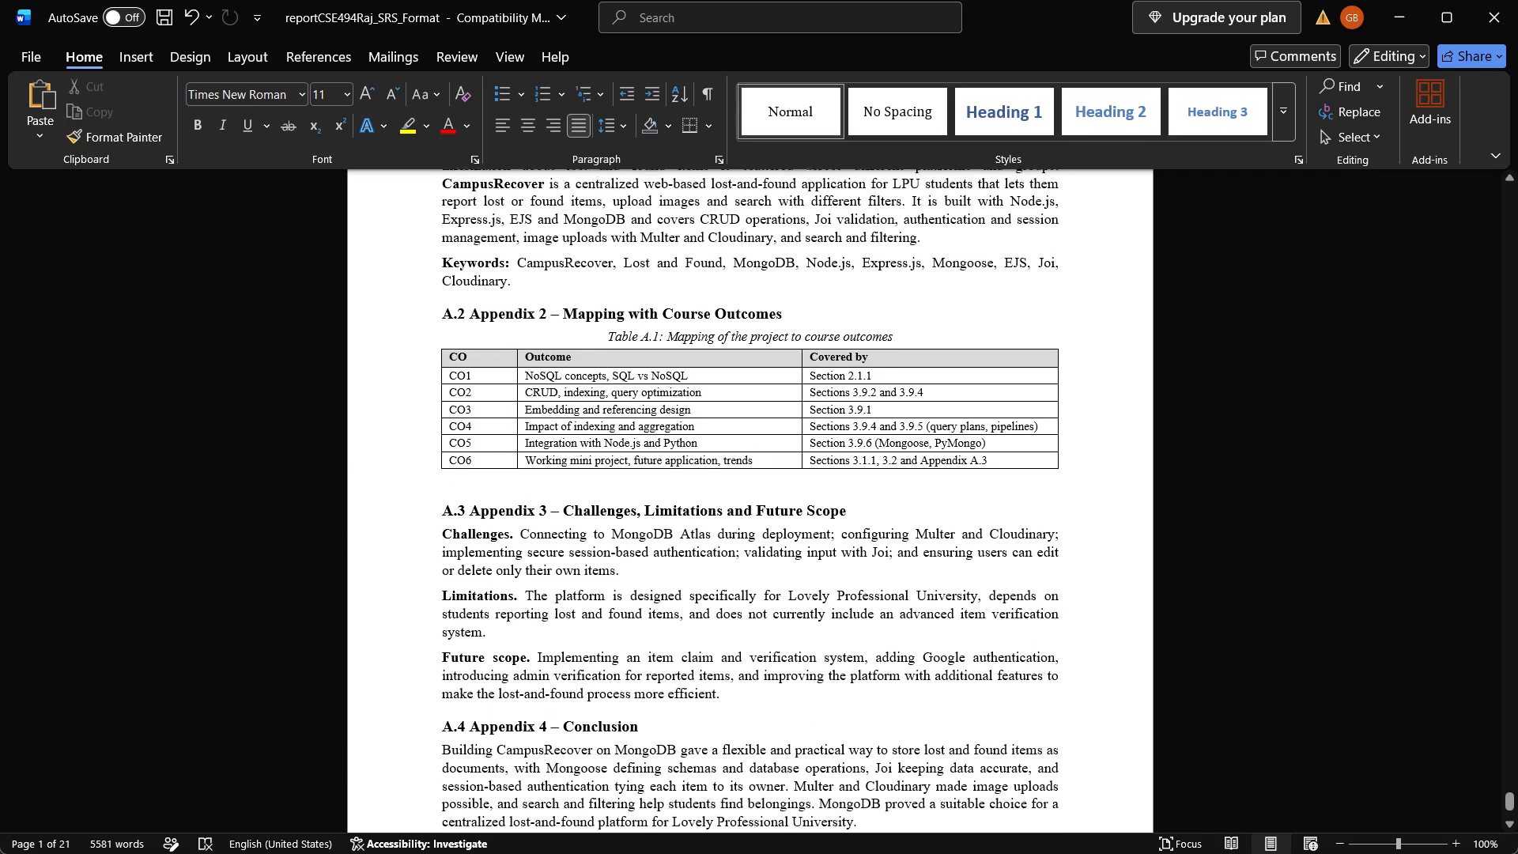
{"action": "scroll", "coordinate": [914, 553], "scroll_direction": "down", "scroll_amount": 16}
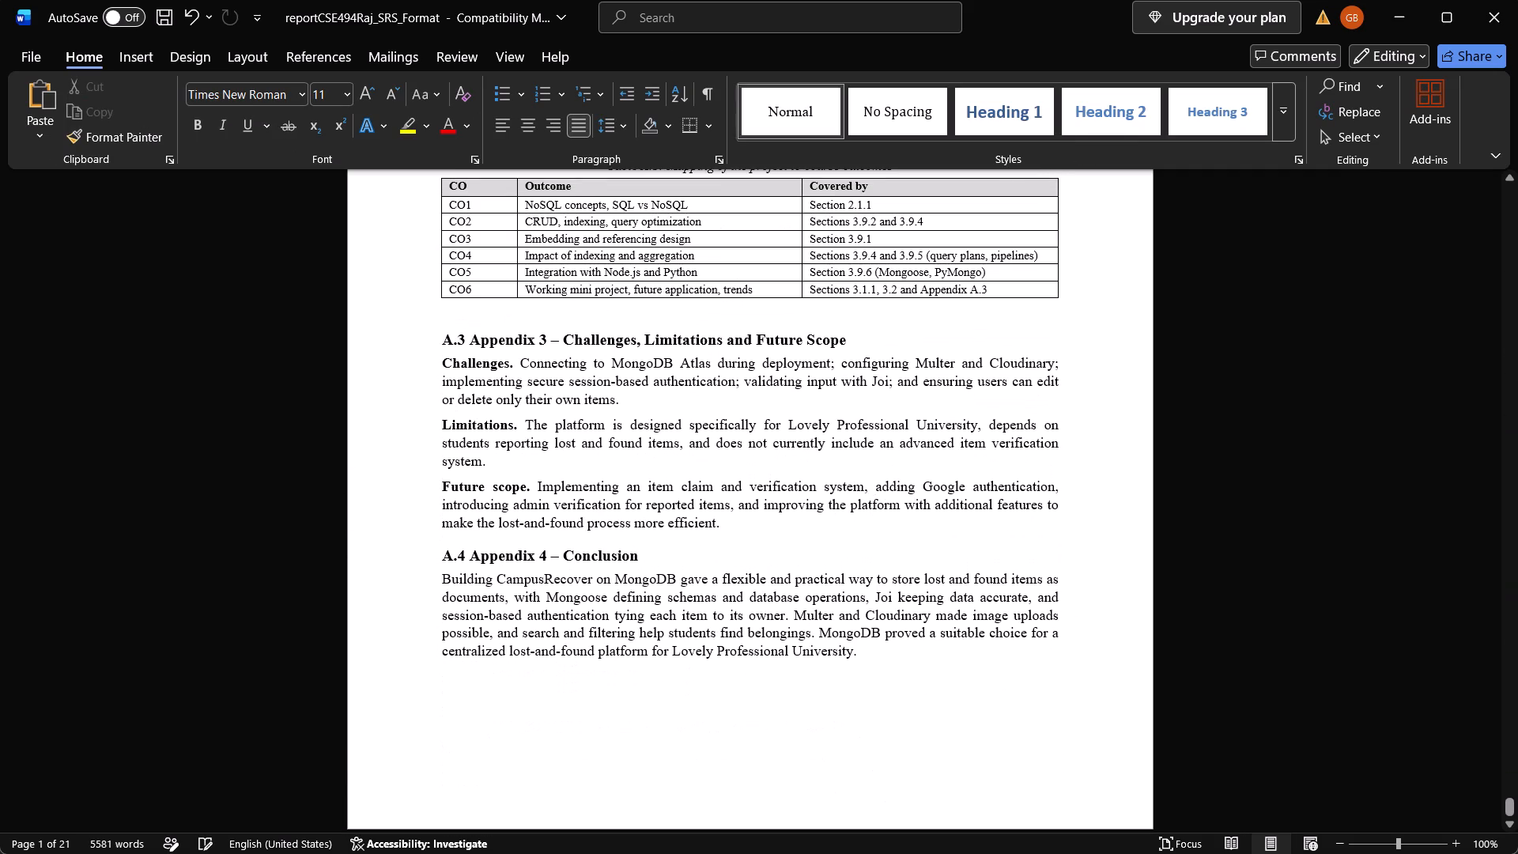
{"action": "scroll", "coordinate": [914, 553], "scroll_direction": "down", "scroll_amount": 3}
{"action": "scroll", "coordinate": [914, 553], "scroll_direction": "right", "scroll_amount": 1}
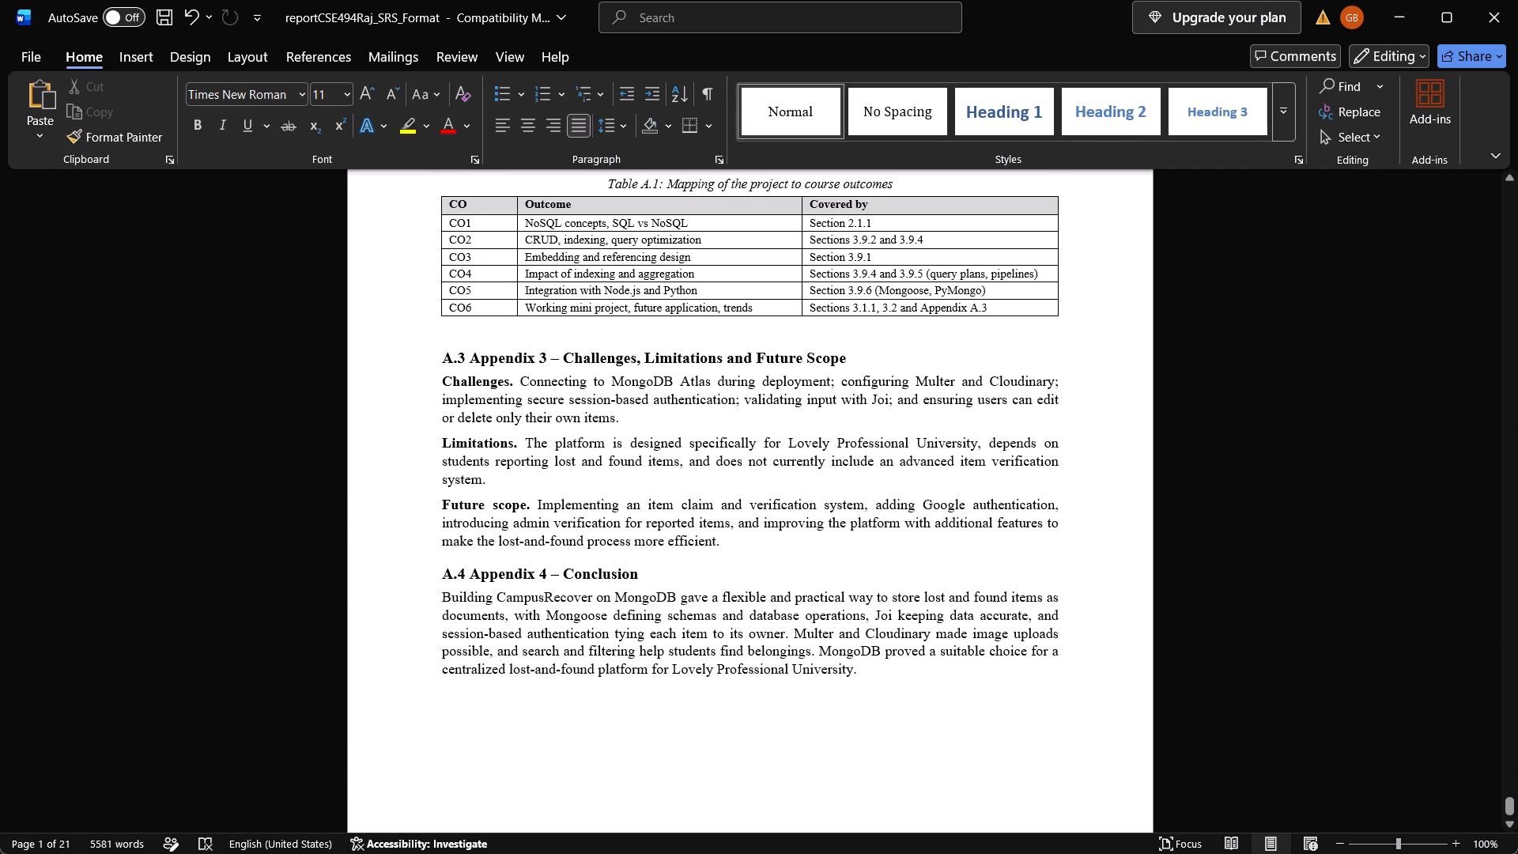
{"action": "scroll", "coordinate": [914, 553], "scroll_direction": "right", "scroll_amount": 1}
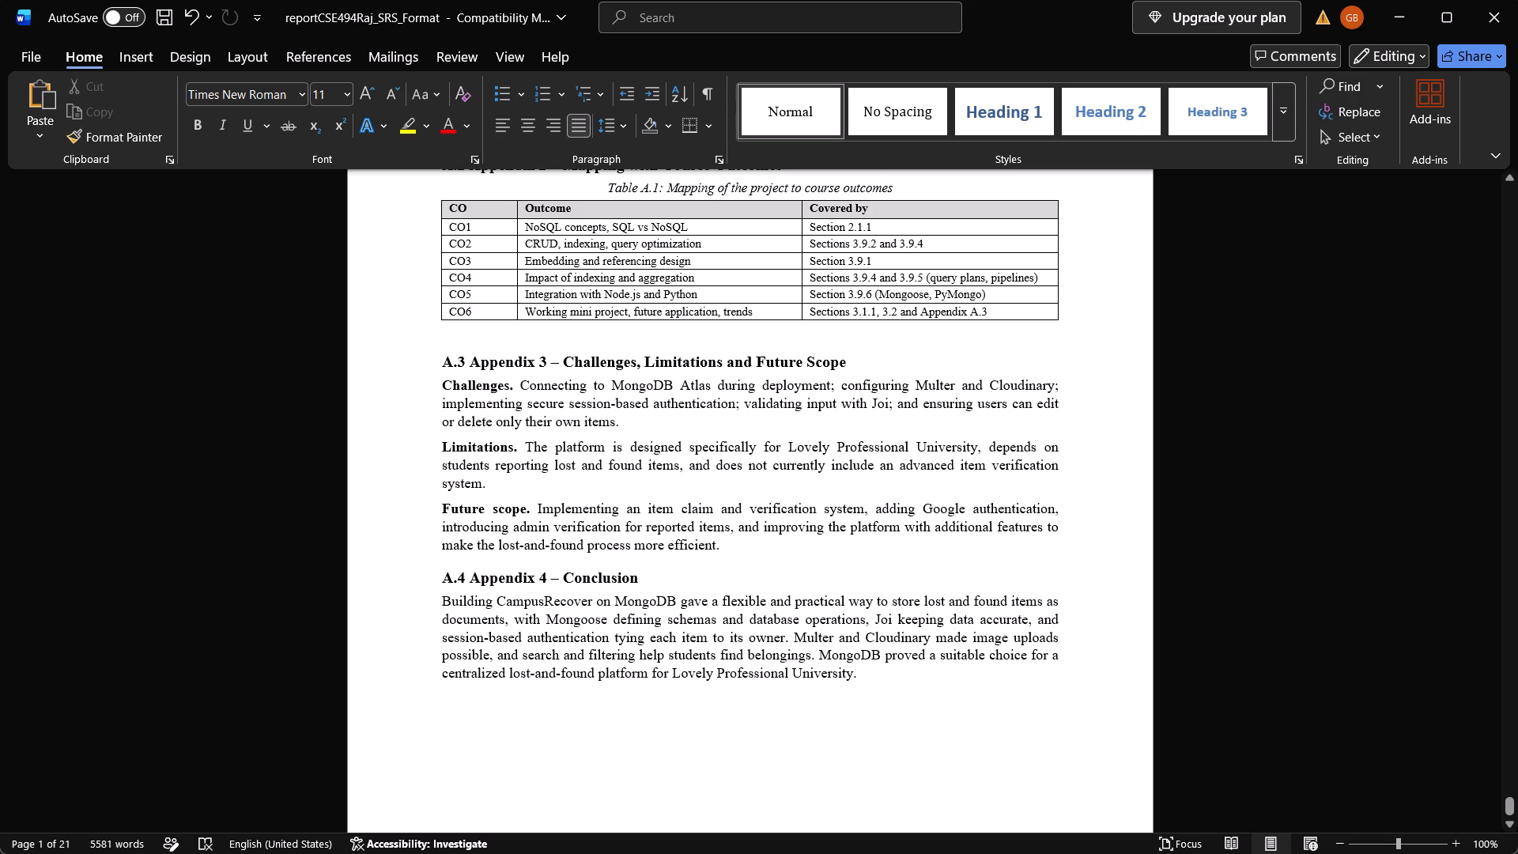
{"action": "scroll", "coordinate": [1111, 543], "scroll_direction": "up", "scroll_amount": 1}
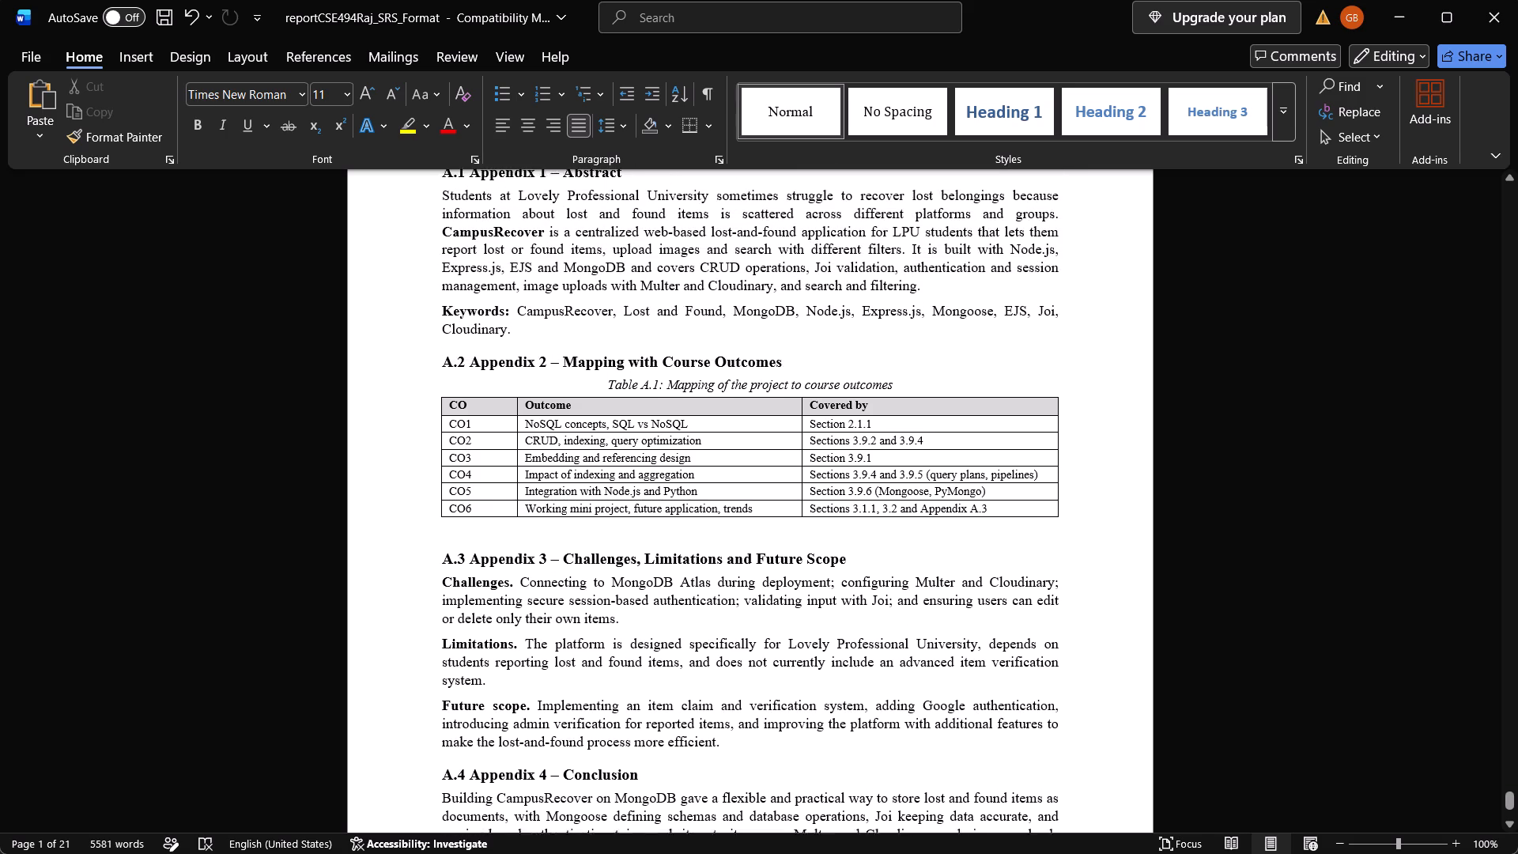
Review the report backwards from the Appendices through the GitHub link, data flow diagrams and interface screenshots to the Revision History page.
{"action": "scroll", "coordinate": [1111, 543], "scroll_direction": "up", "scroll_amount": 1}
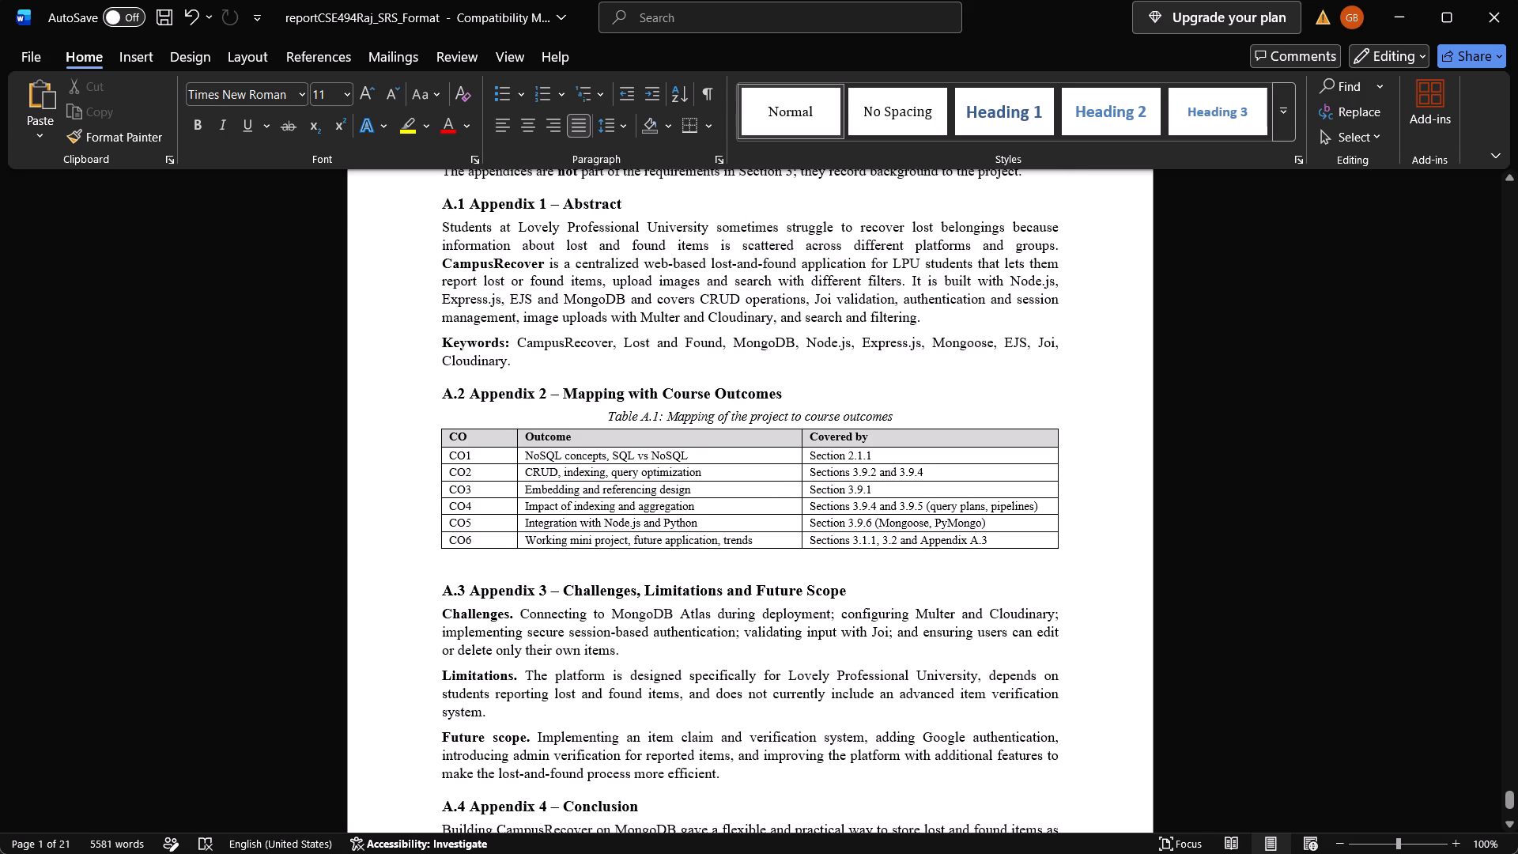
{"action": "scroll", "coordinate": [1111, 543], "scroll_direction": "up", "scroll_amount": 1}
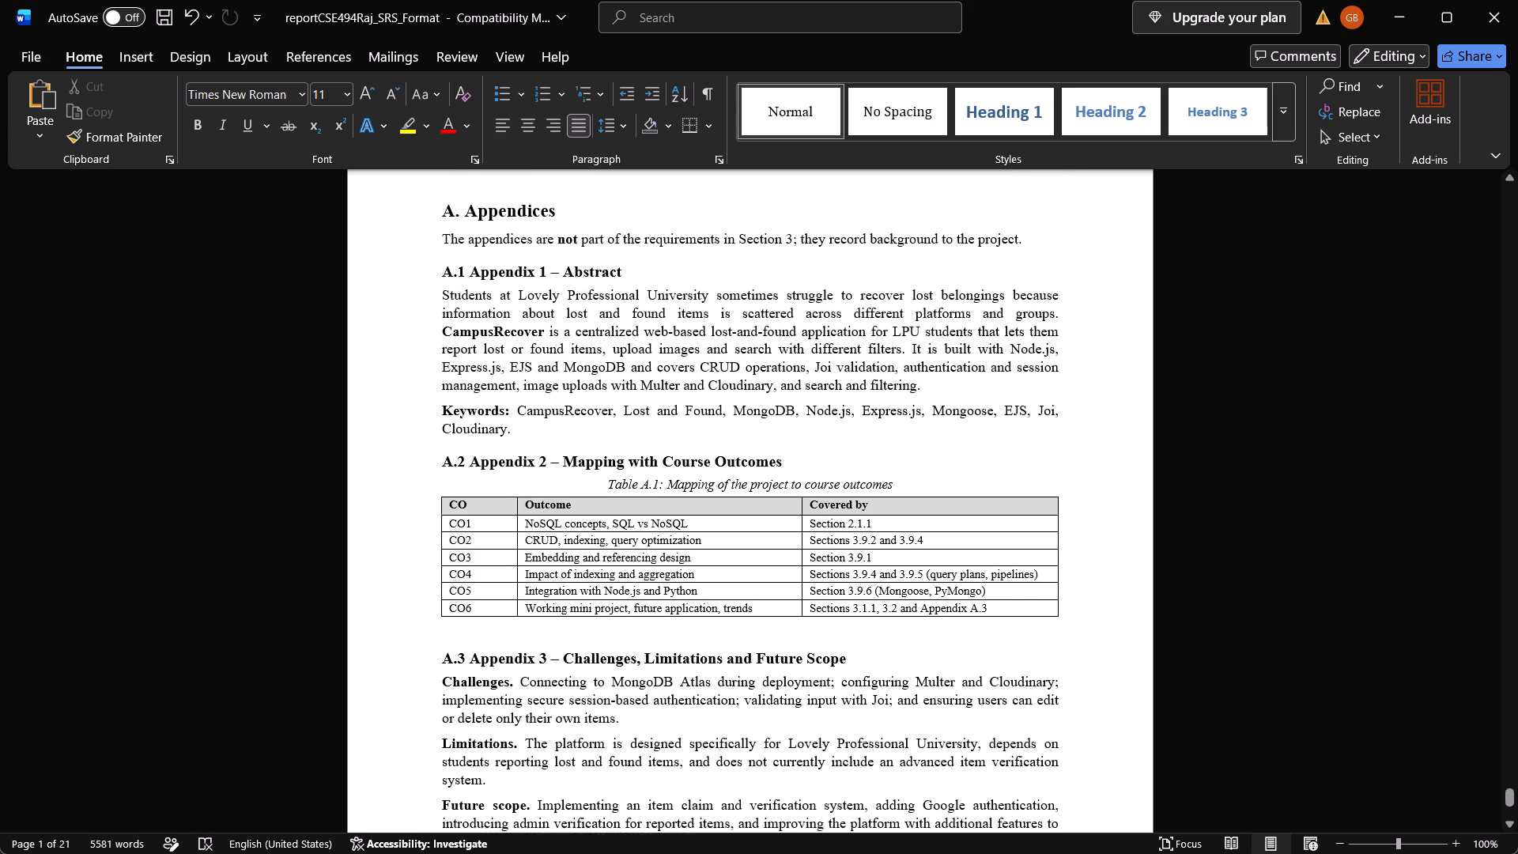
{"action": "scroll", "coordinate": [1111, 543], "scroll_direction": "up", "scroll_amount": 3}
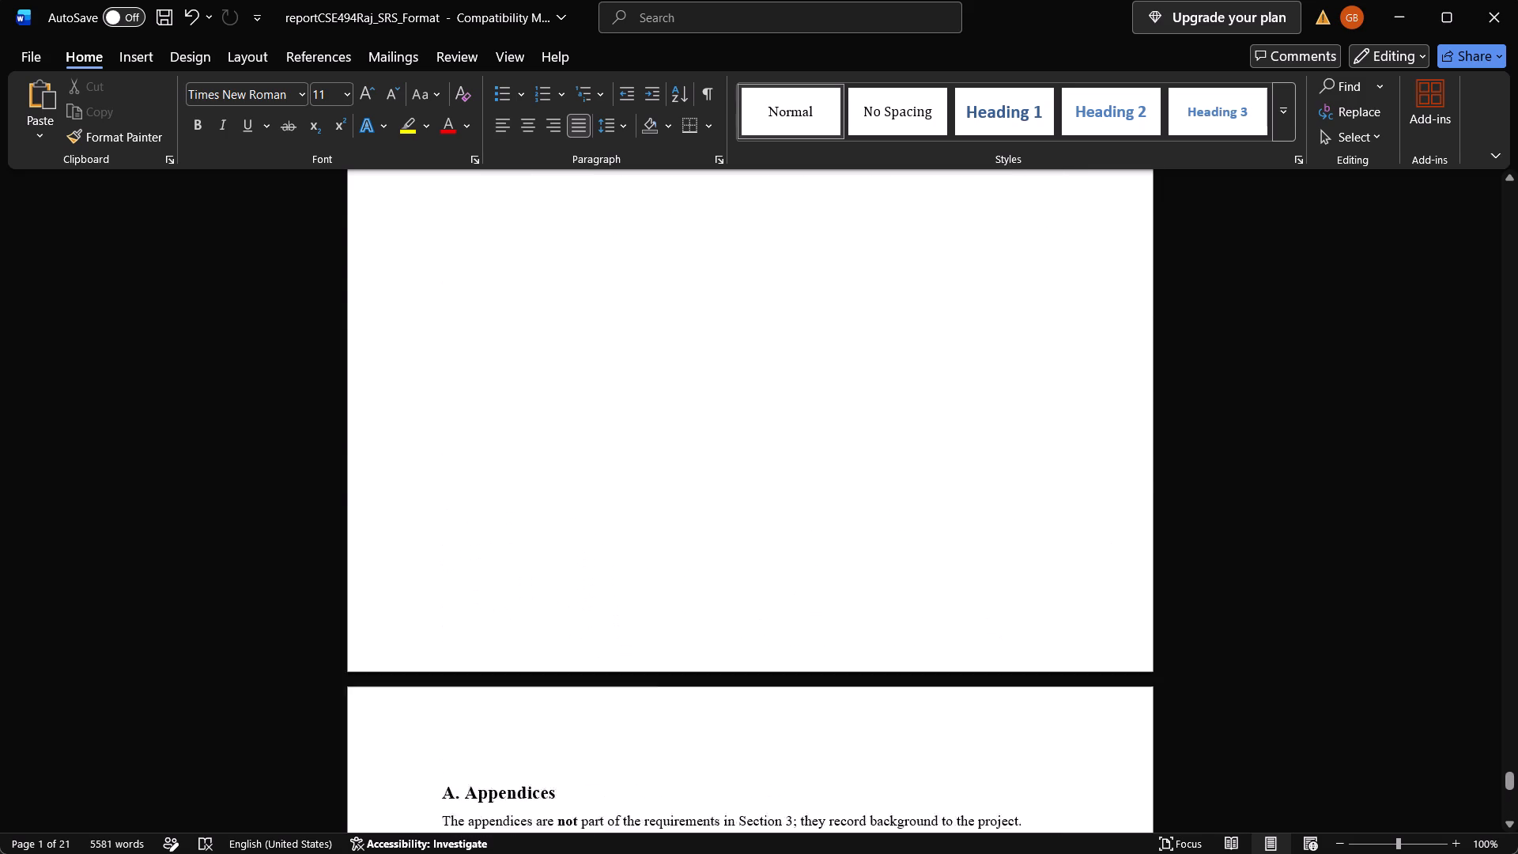
{"action": "scroll", "coordinate": [1111, 543], "scroll_direction": "up", "scroll_amount": 4}
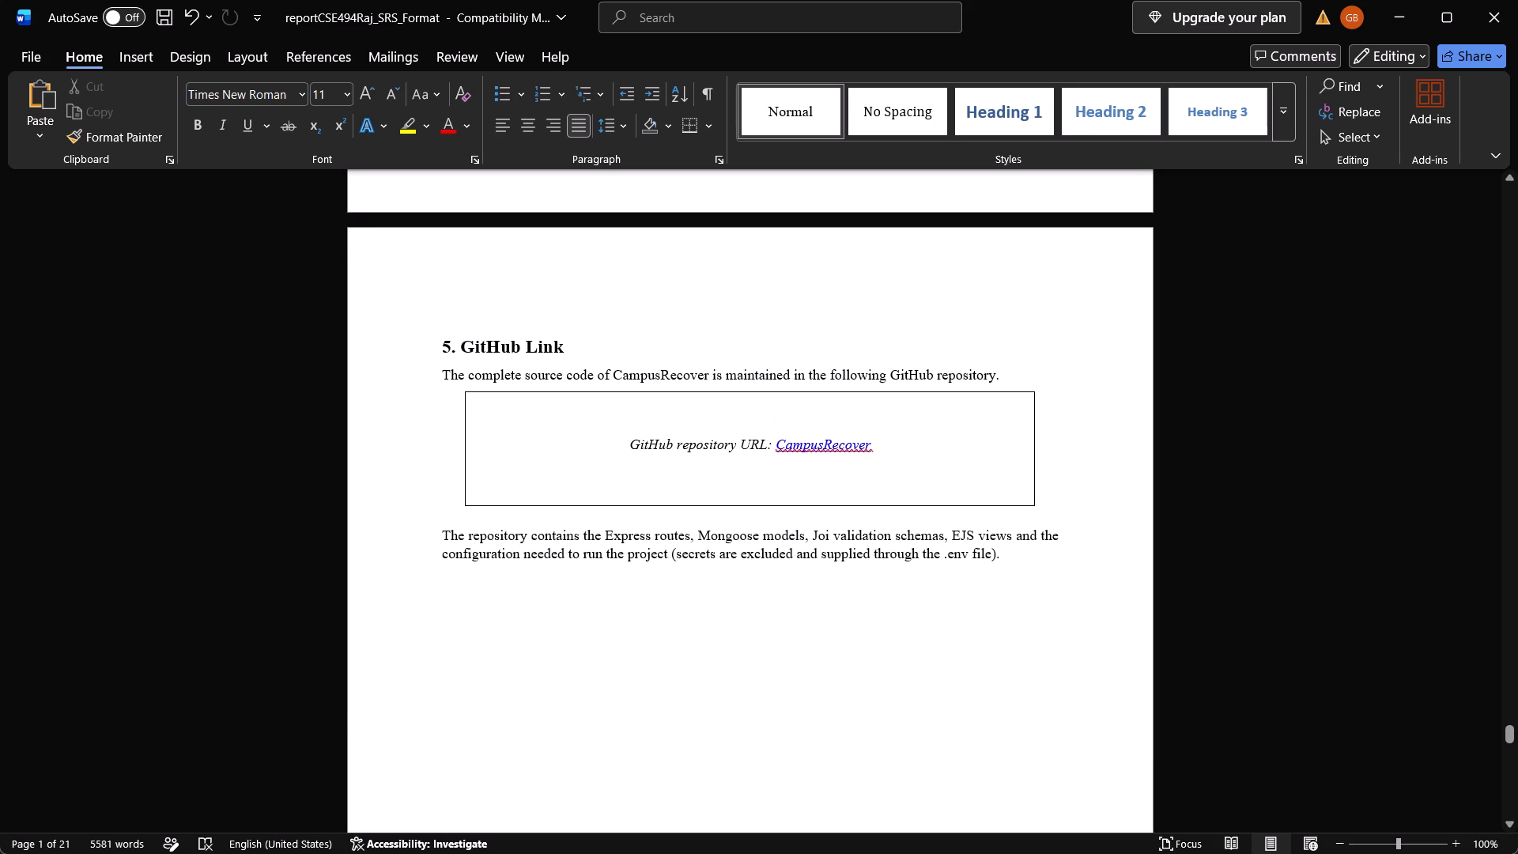
{"action": "scroll", "coordinate": [1111, 543], "scroll_direction": "up", "scroll_amount": 2}
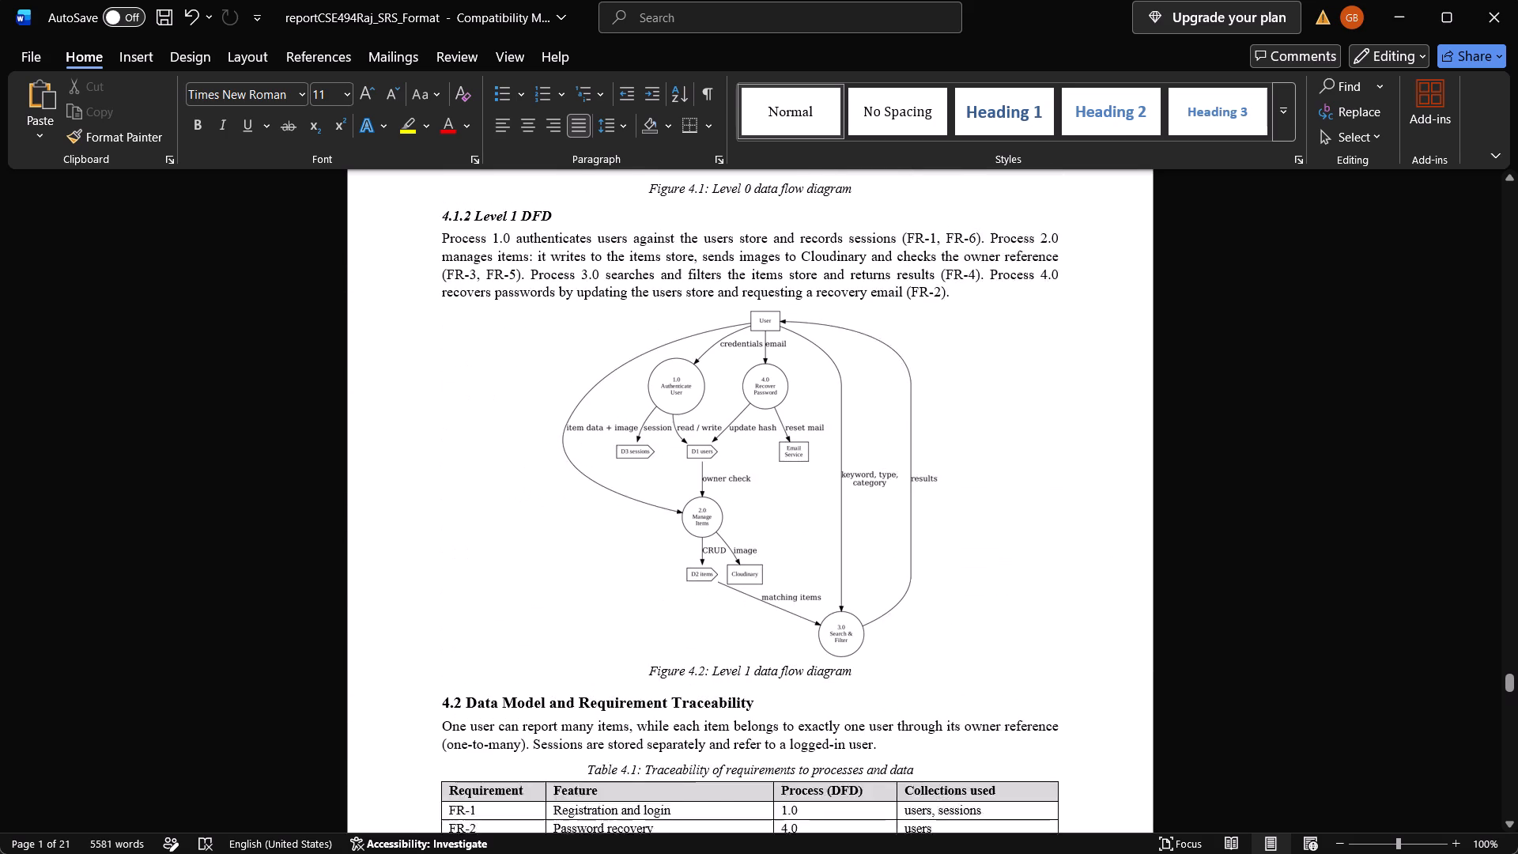
{"action": "scroll", "coordinate": [1111, 543], "scroll_direction": "up", "scroll_amount": 1}
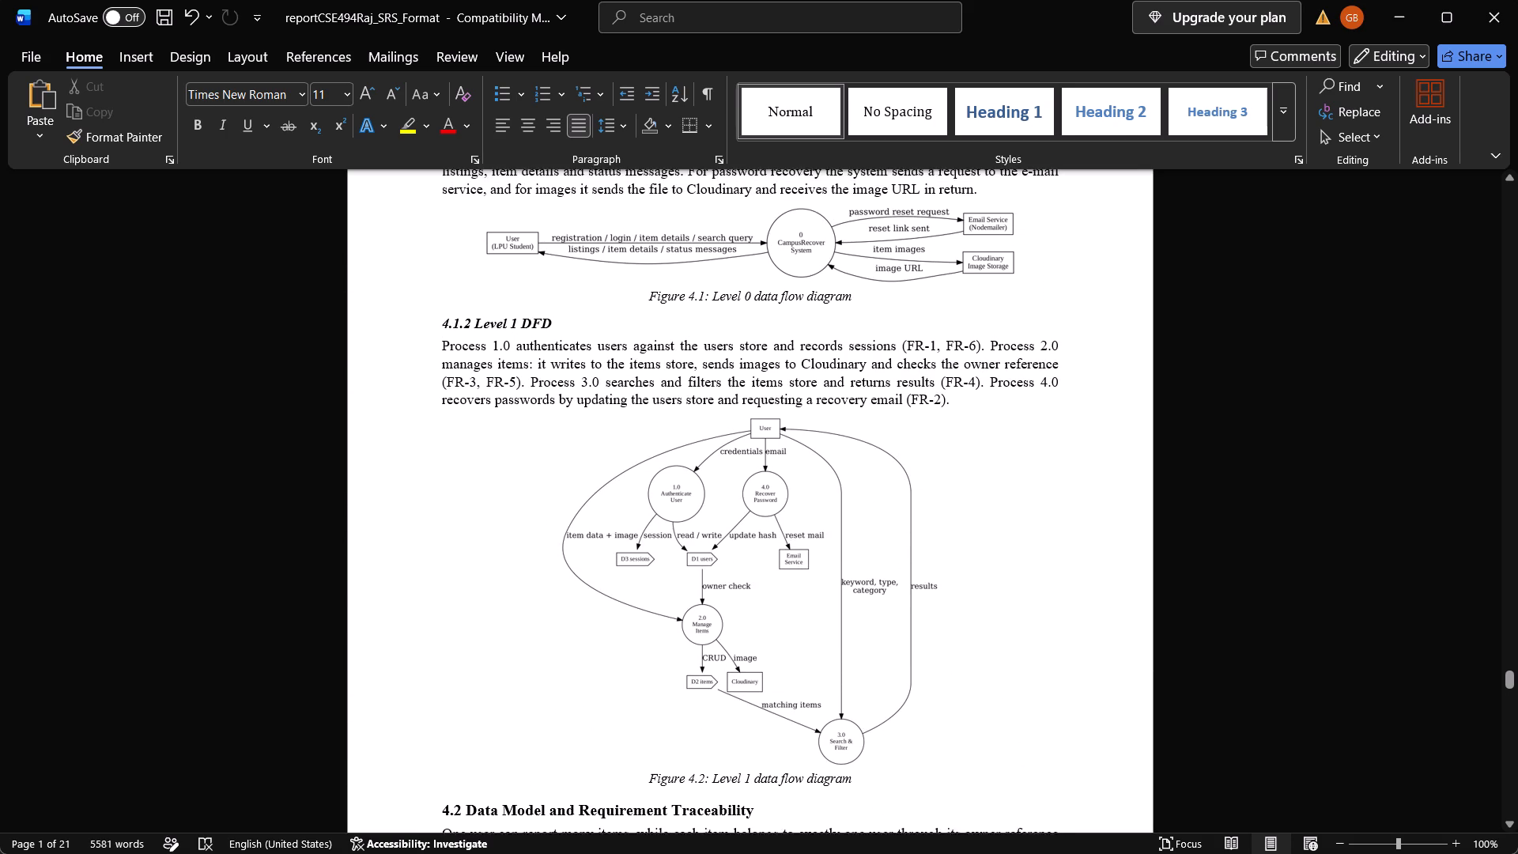
{"action": "scroll", "coordinate": [1111, 543], "scroll_direction": "up", "scroll_amount": 2}
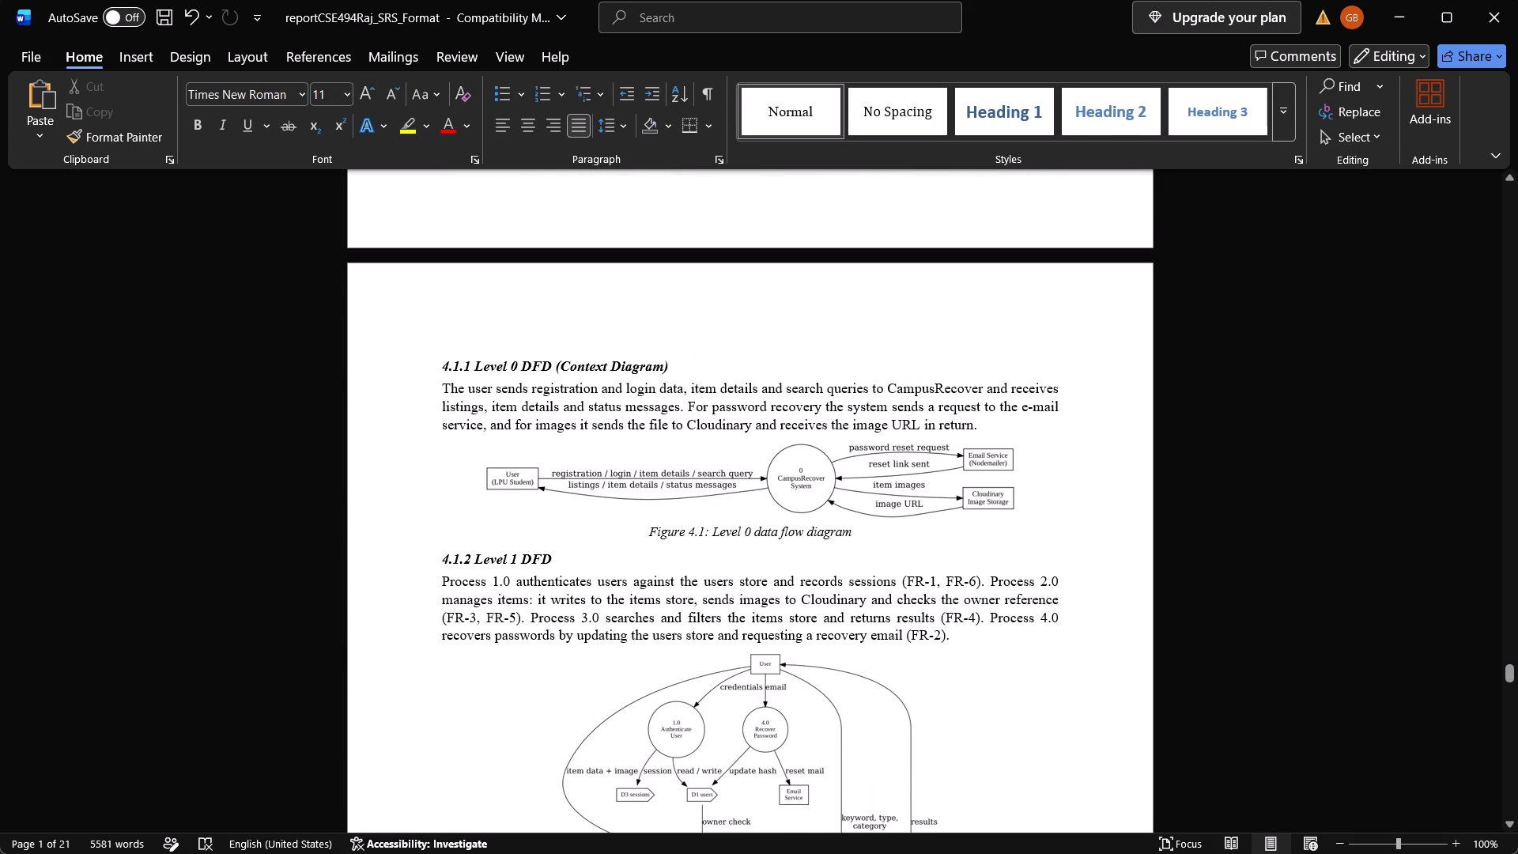
{"action": "scroll", "coordinate": [1111, 543], "scroll_direction": "up", "scroll_amount": 4}
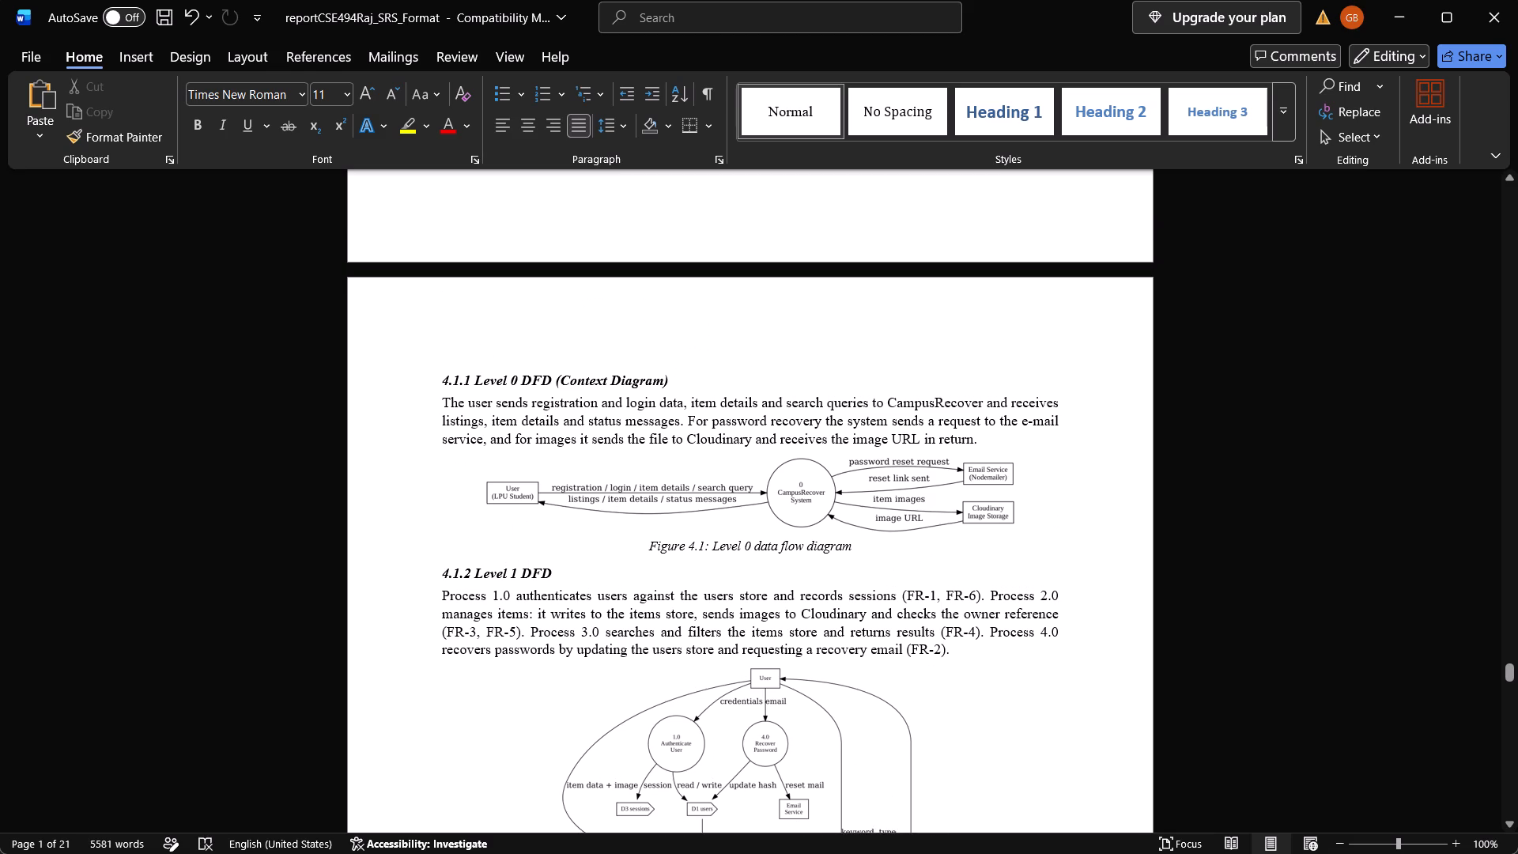
{"action": "scroll", "coordinate": [1111, 543], "scroll_direction": "up", "scroll_amount": 2}
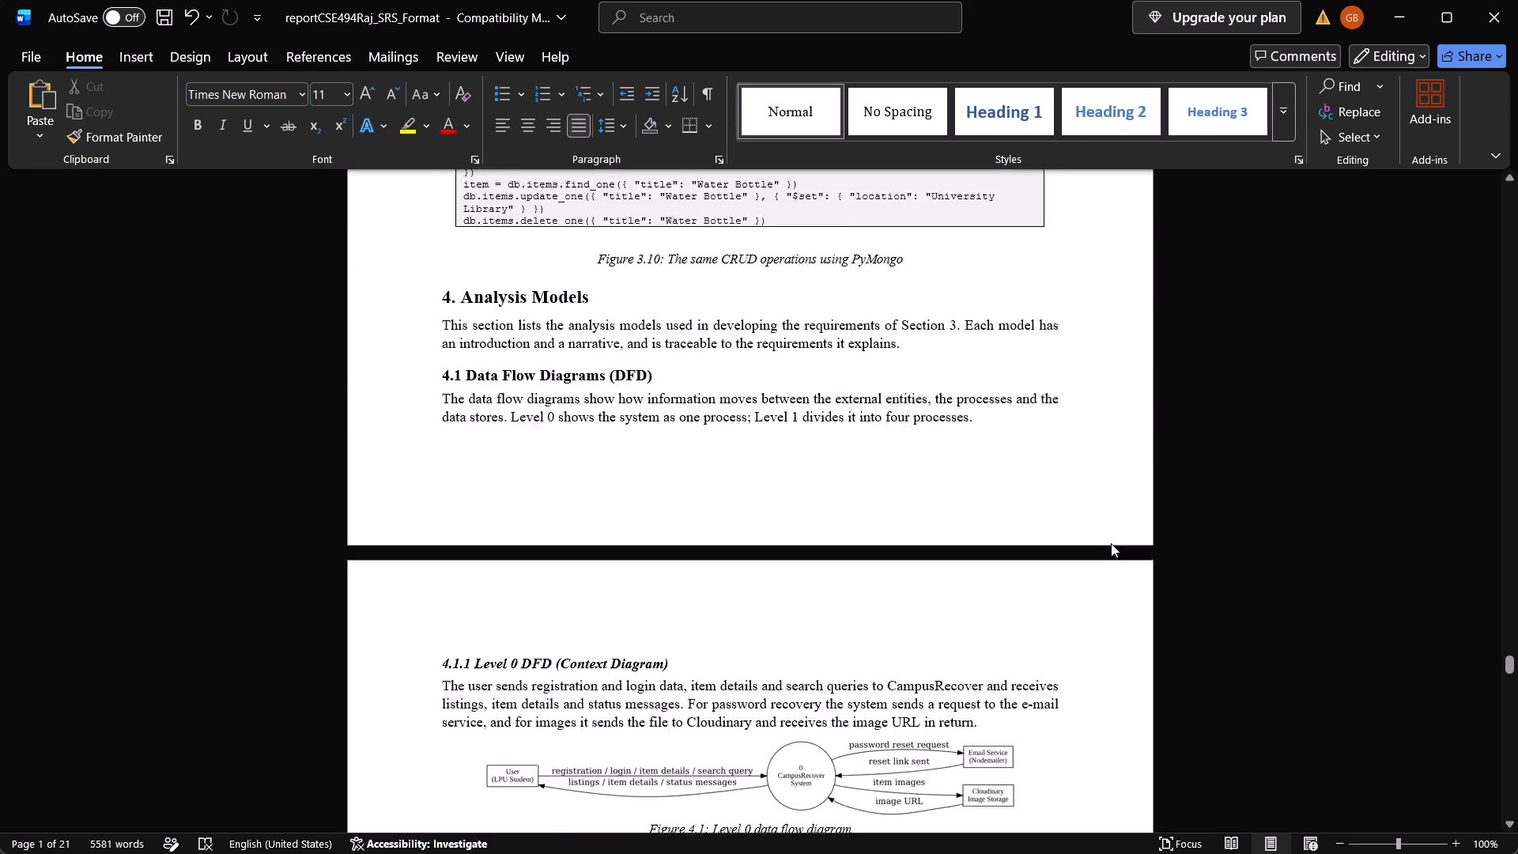
{"action": "scroll", "coordinate": [1111, 543], "scroll_direction": "up", "scroll_amount": 8}
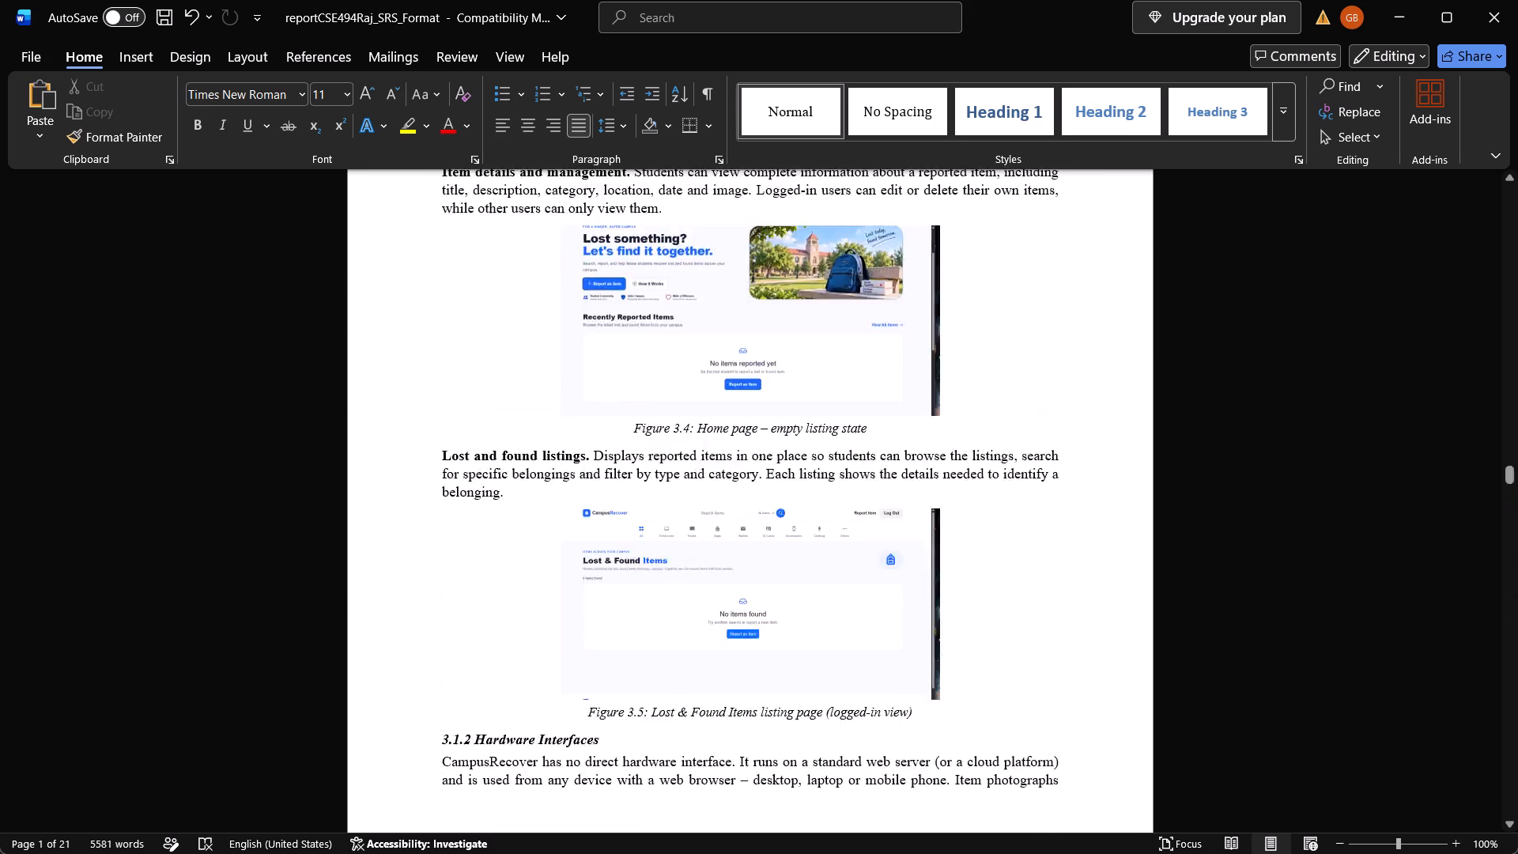
{"action": "scroll", "coordinate": [1111, 543], "scroll_direction": "up", "scroll_amount": 3}
{"action": "scroll", "coordinate": [1111, 543], "scroll_direction": "down", "scroll_amount": 4}
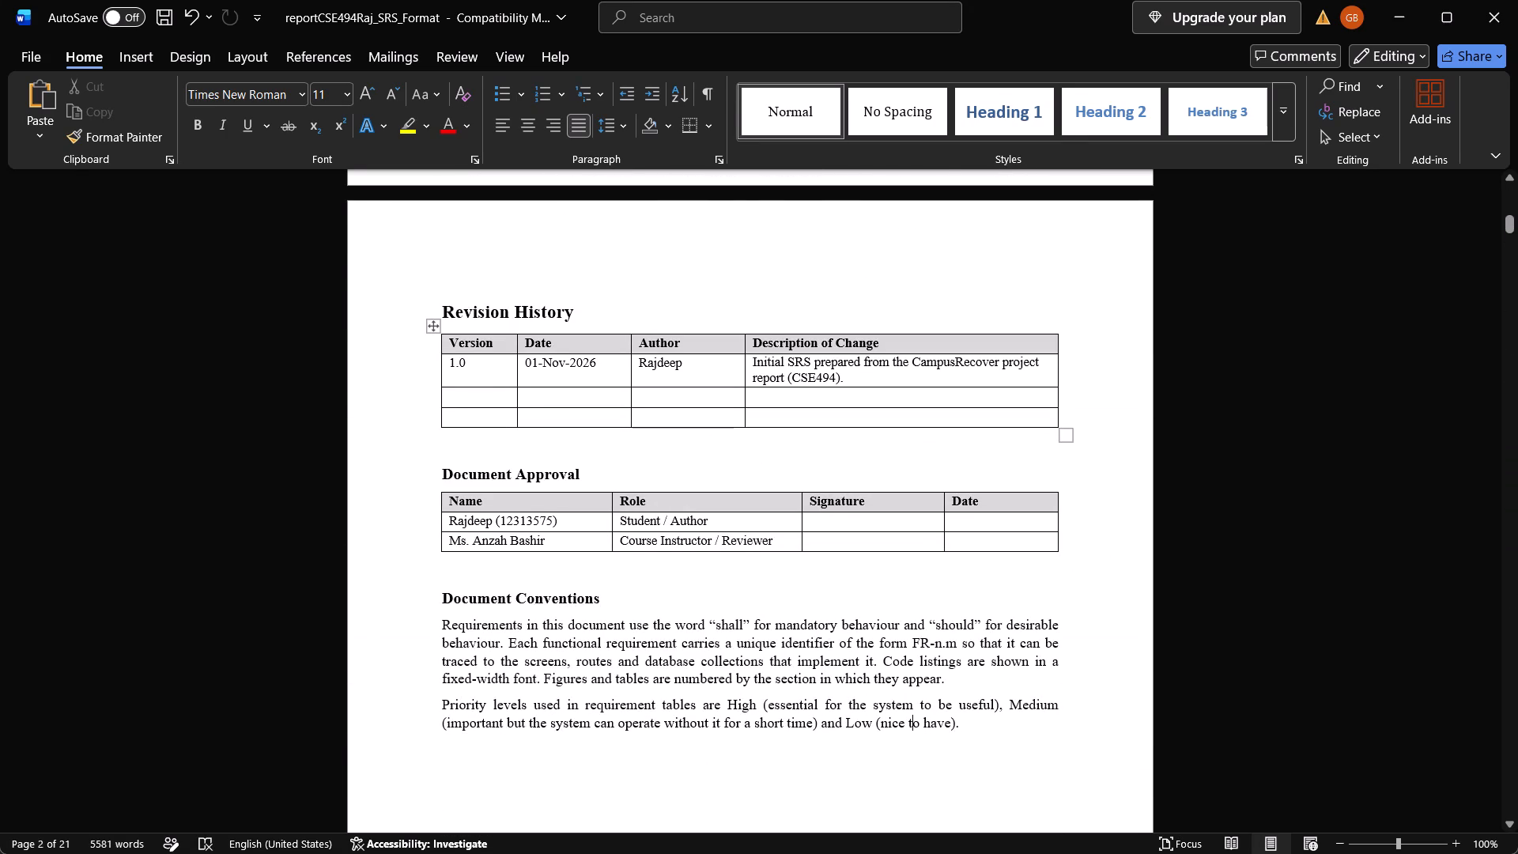
Fill in the Student / Author row of the Document Approval table with the author's first name as signature and the date 29-10-26.
{"action": "left_click", "coordinate": [885, 522]}
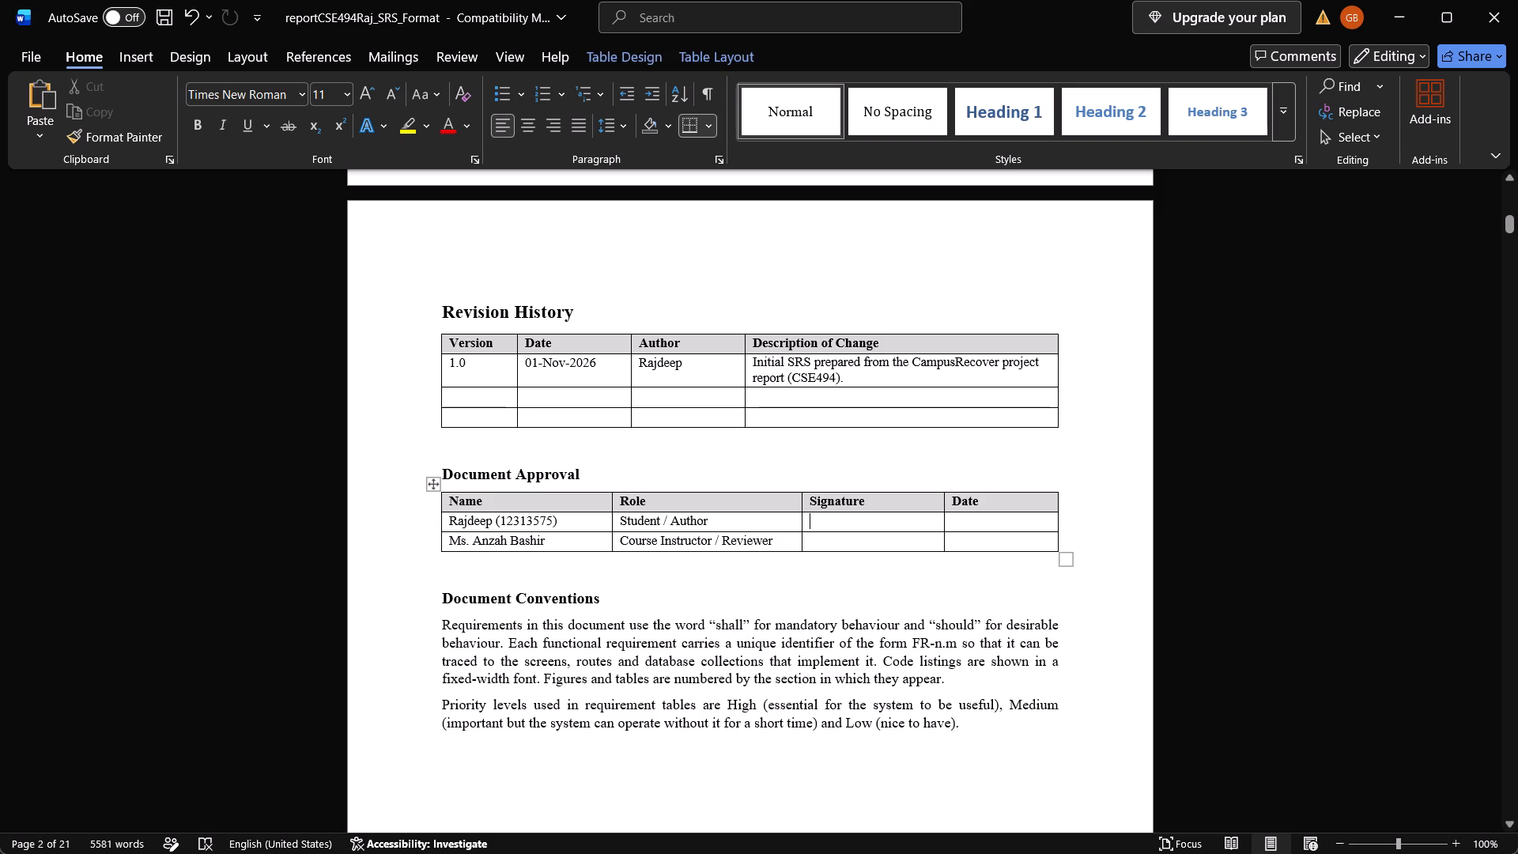
{"action": "type", "text": "ajdeep"}
{"action": "left_click", "coordinate": [988, 520]}
{"action": "type", "text": "29"}
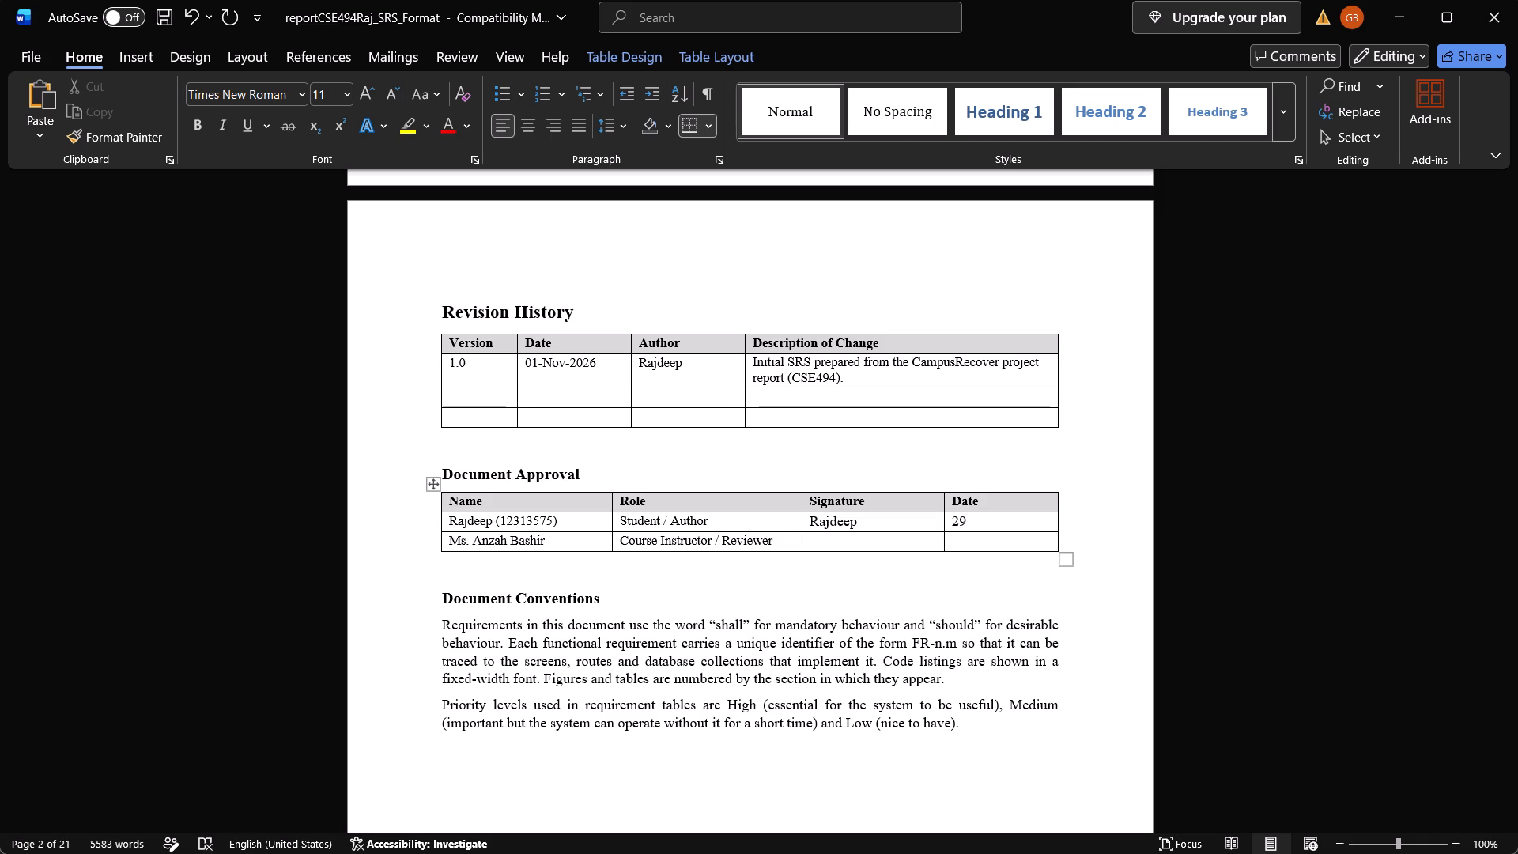
{"action": "type", "text": "-10"}
{"action": "type", "text": "-26"}
Save the report document.
{"action": "scroll", "coordinate": [1086, 607], "scroll_direction": "down", "scroll_amount": 3}
{"action": "scroll", "coordinate": [1086, 607], "scroll_direction": "up", "scroll_amount": 1}
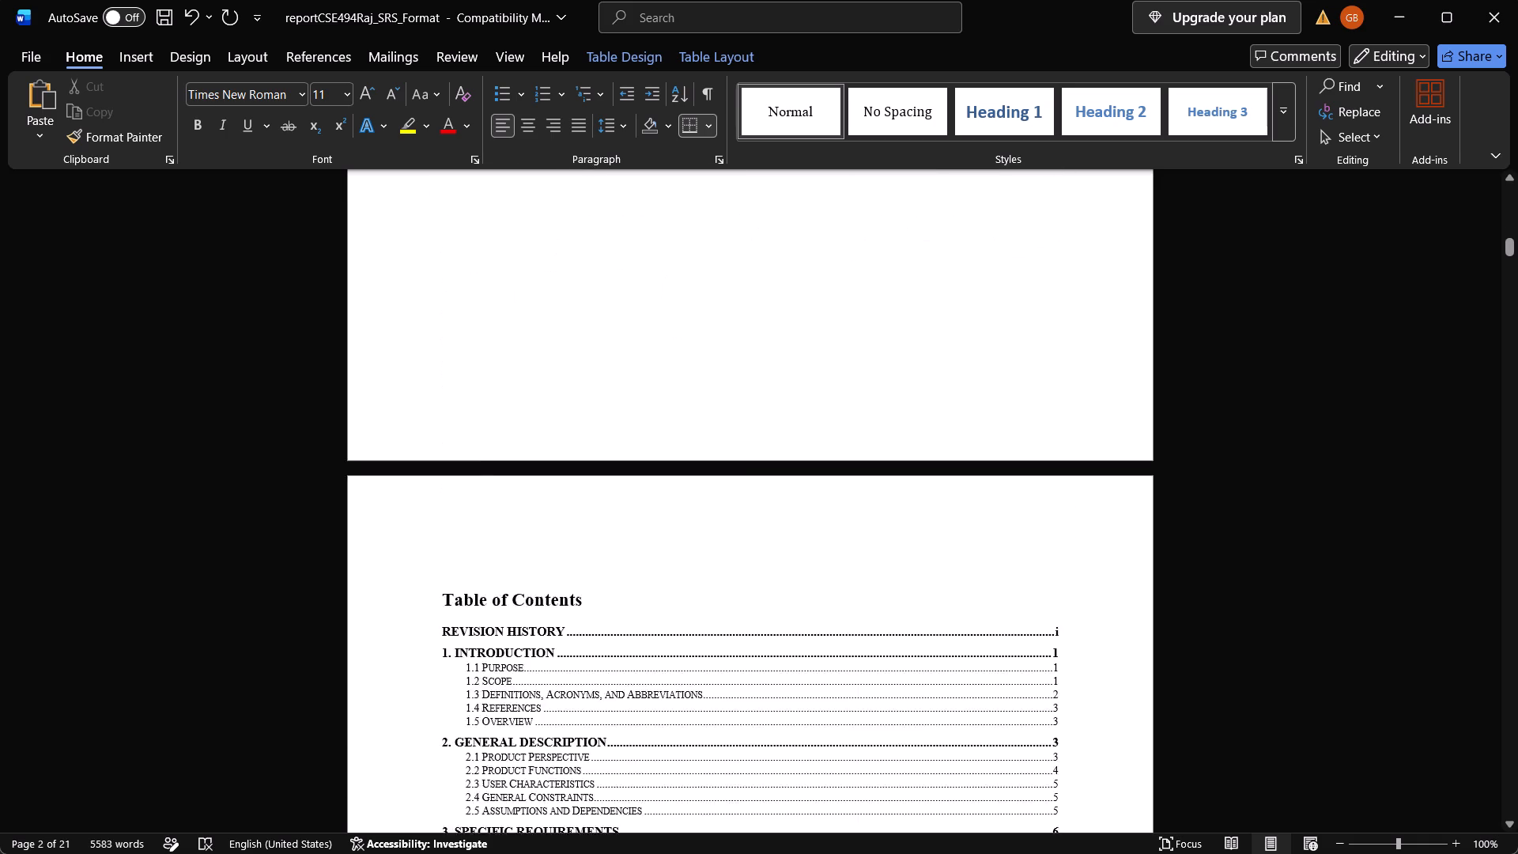
{"action": "scroll", "coordinate": [1086, 607], "scroll_direction": "up", "scroll_amount": 1}
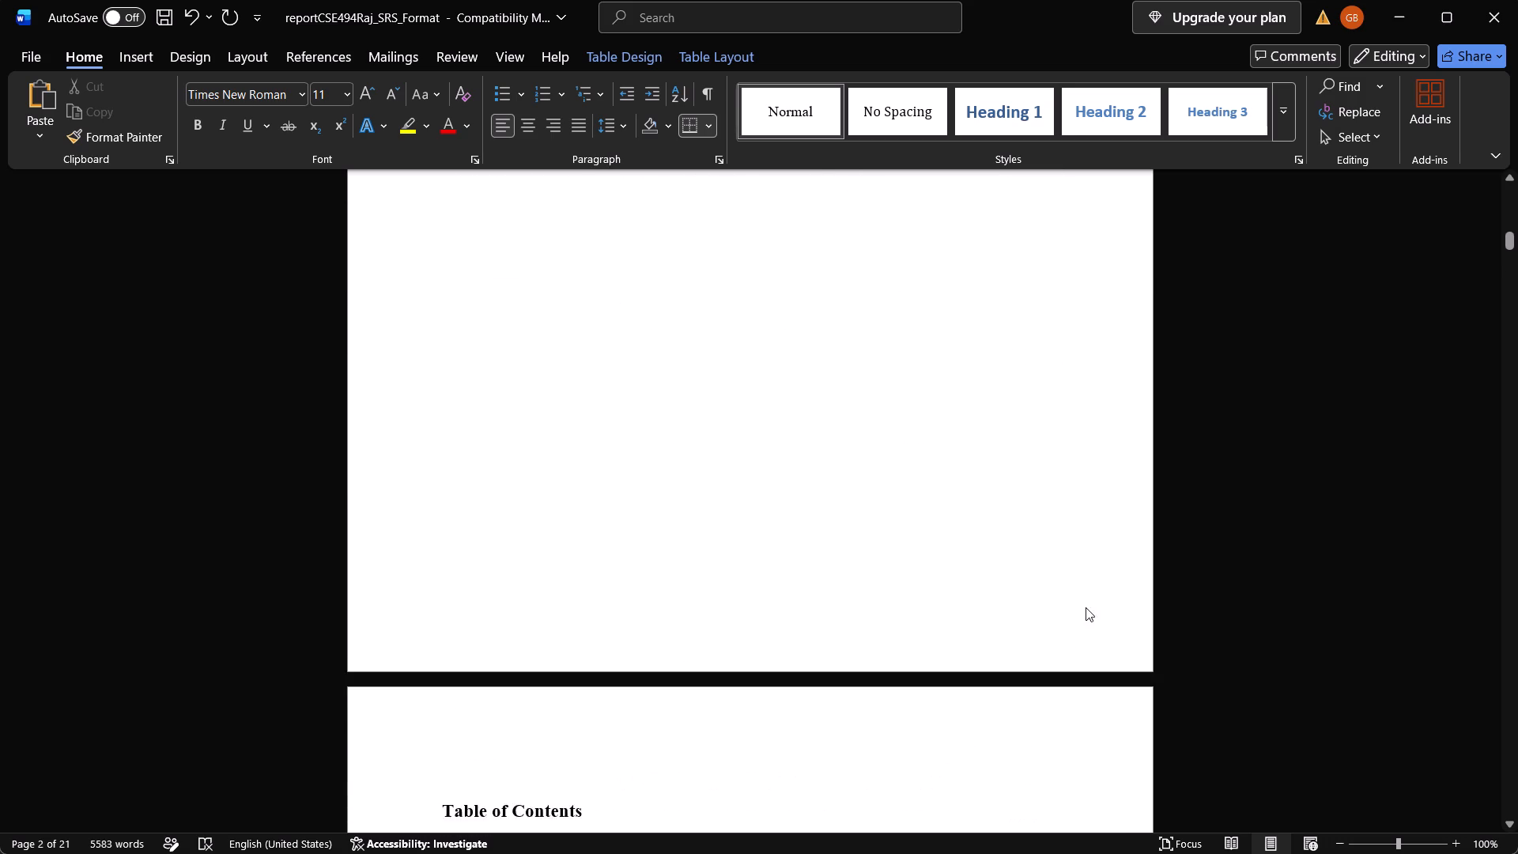
{"action": "scroll", "coordinate": [1086, 607], "scroll_direction": "up", "scroll_amount": 1}
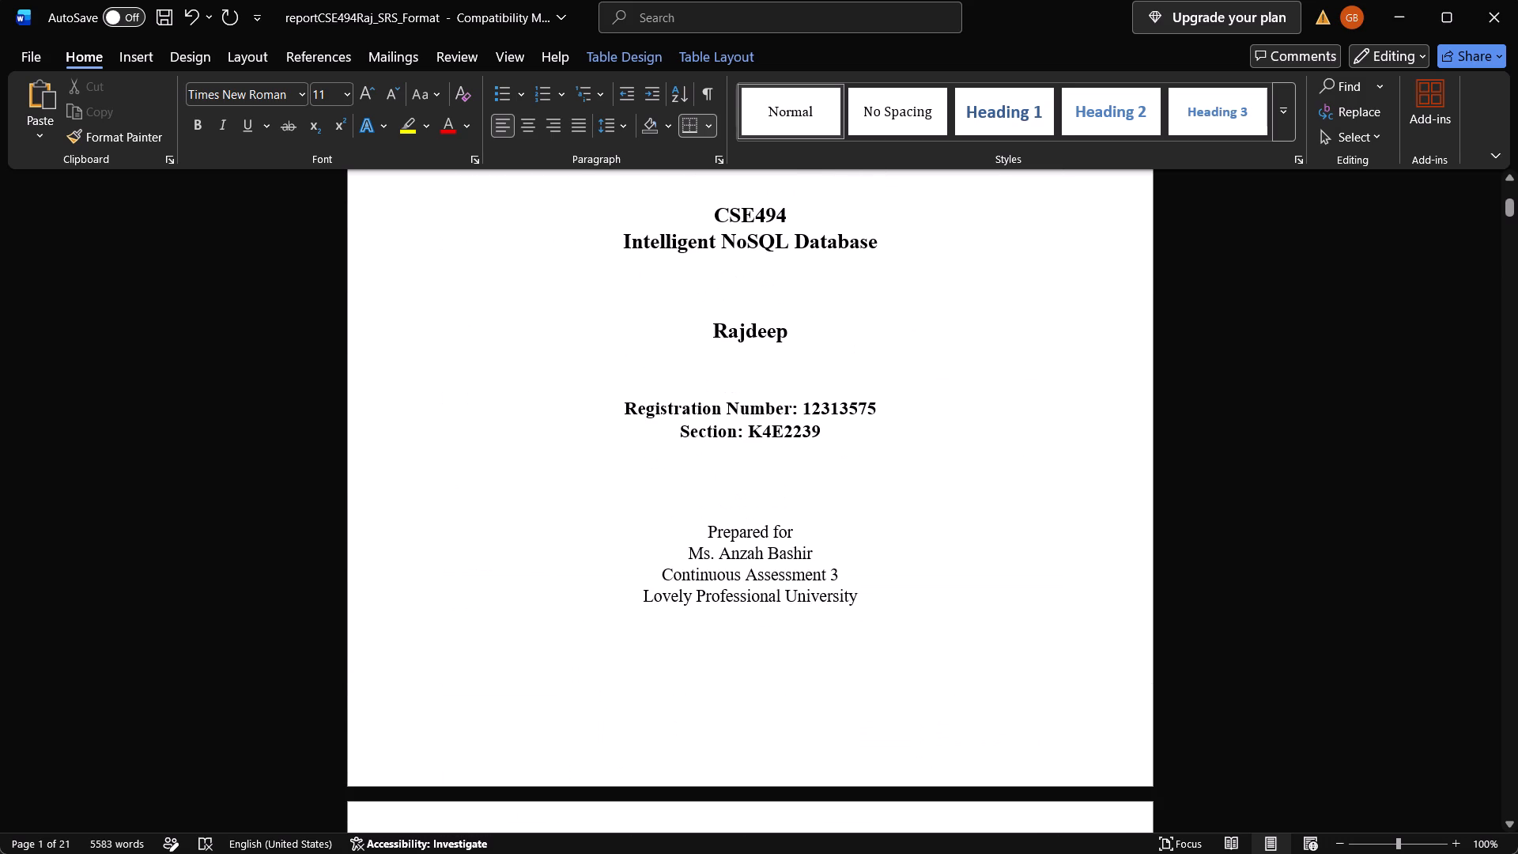
{"action": "key", "text": "ctrl+s"}
{"action": "key", "text": "ctrl+s"}
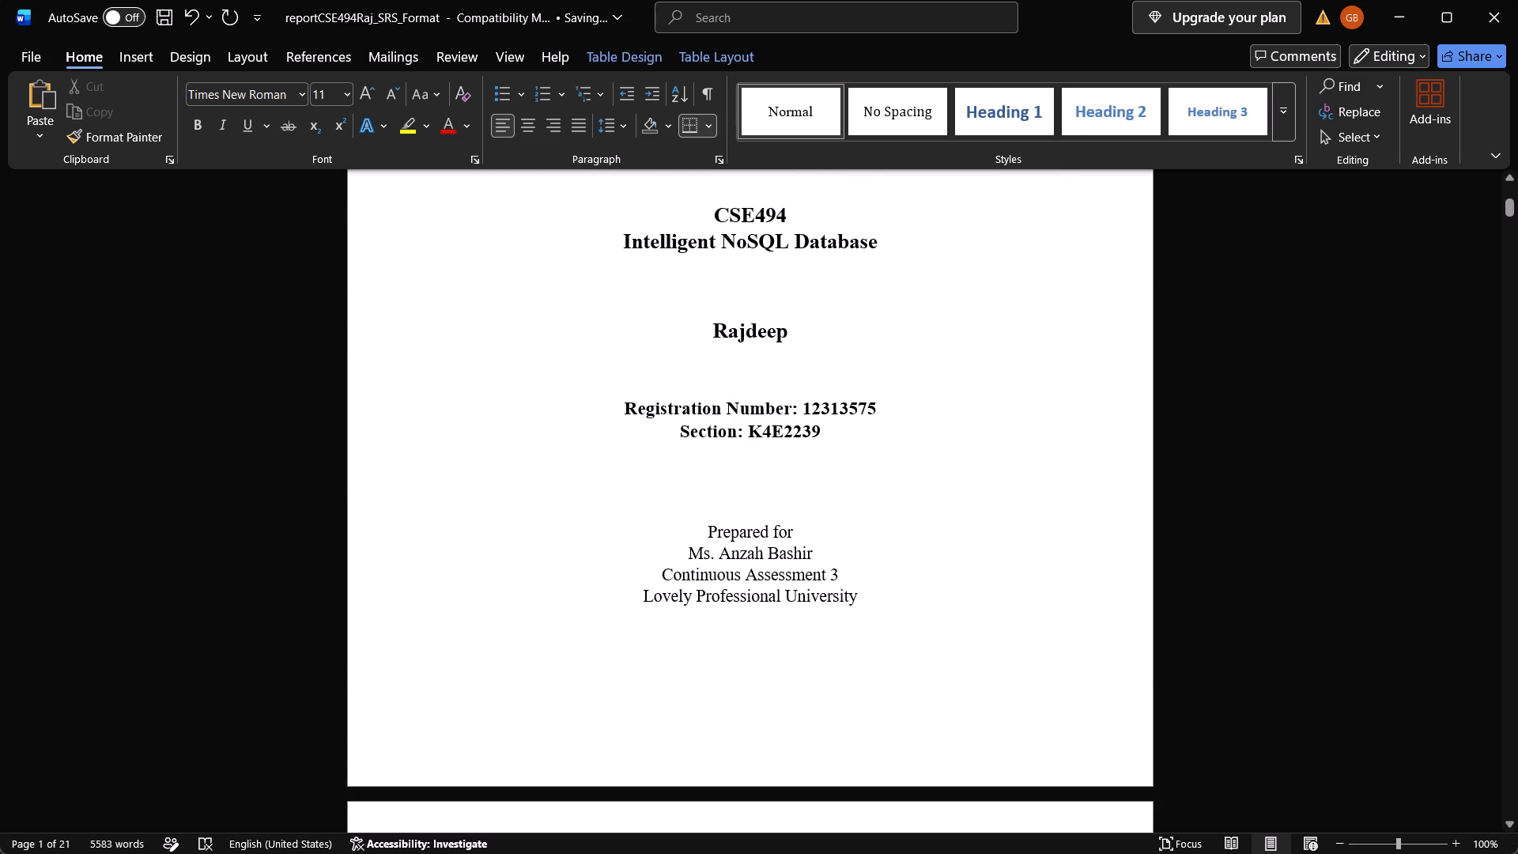
{"action": "key", "text": "ctrl+s"}
{"action": "key", "text": "ctrl+s"}
{"action": "key", "text": "ctrl+s"}
{"action": "key", "text": "ctrl+s"}
{"action": "key", "text": "ctrl+s"}
{"action": "key", "text": "ctrl+s"}
{"action": "key", "text": "ctrl+s"}
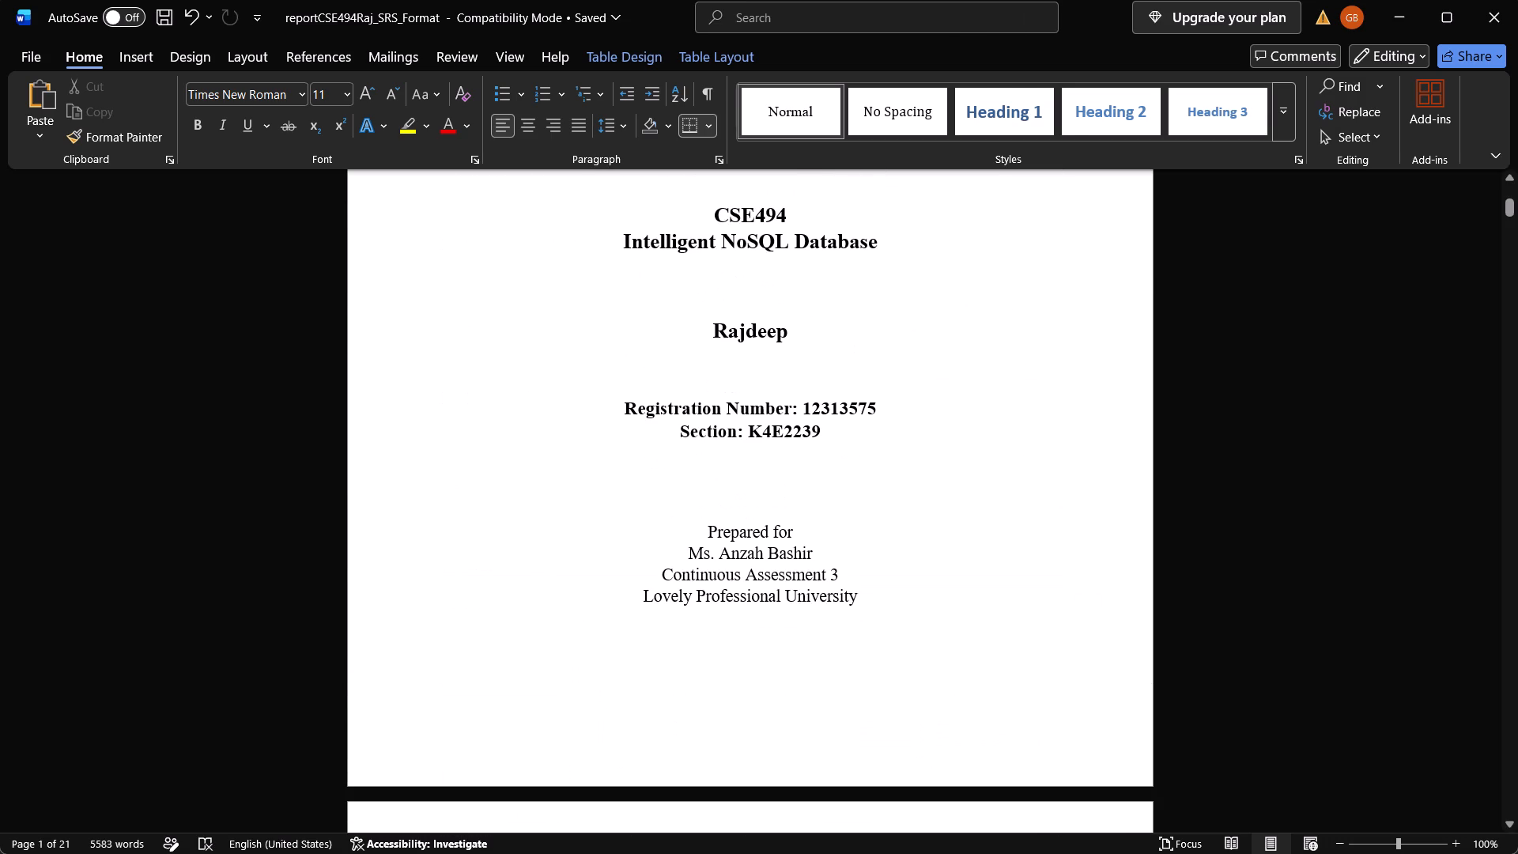
Review the report from the cover page through the Table of Contents and Introduction to section 1.2 Scope.
{"action": "scroll", "coordinate": [1260, 440], "scroll_direction": "down", "scroll_amount": 1}
{"action": "scroll", "coordinate": [972, 550], "scroll_direction": "down", "scroll_amount": 2}
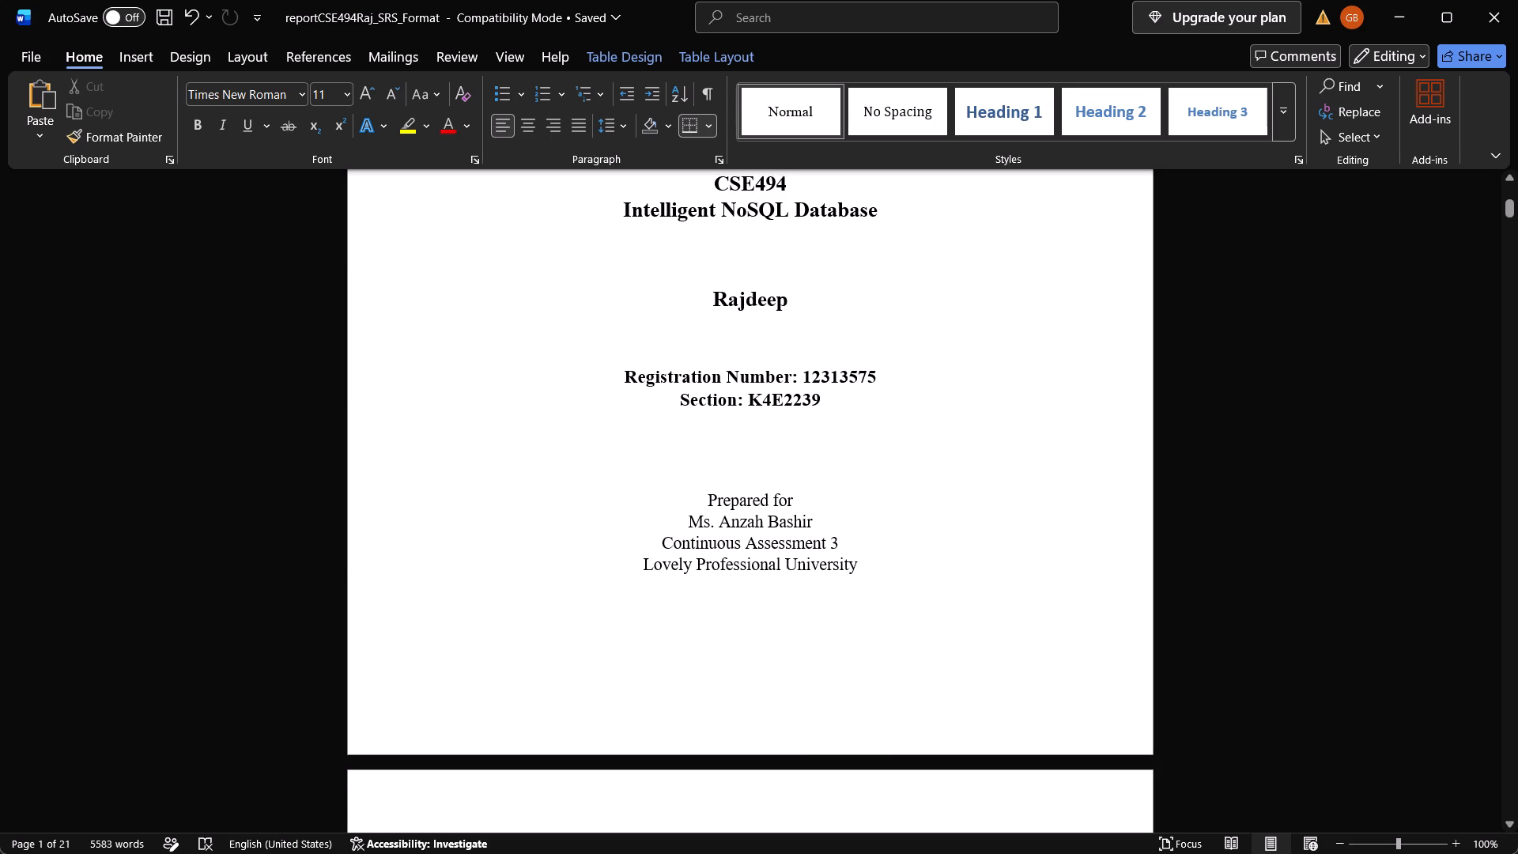
{"action": "scroll", "coordinate": [972, 550], "scroll_direction": "down", "scroll_amount": 4}
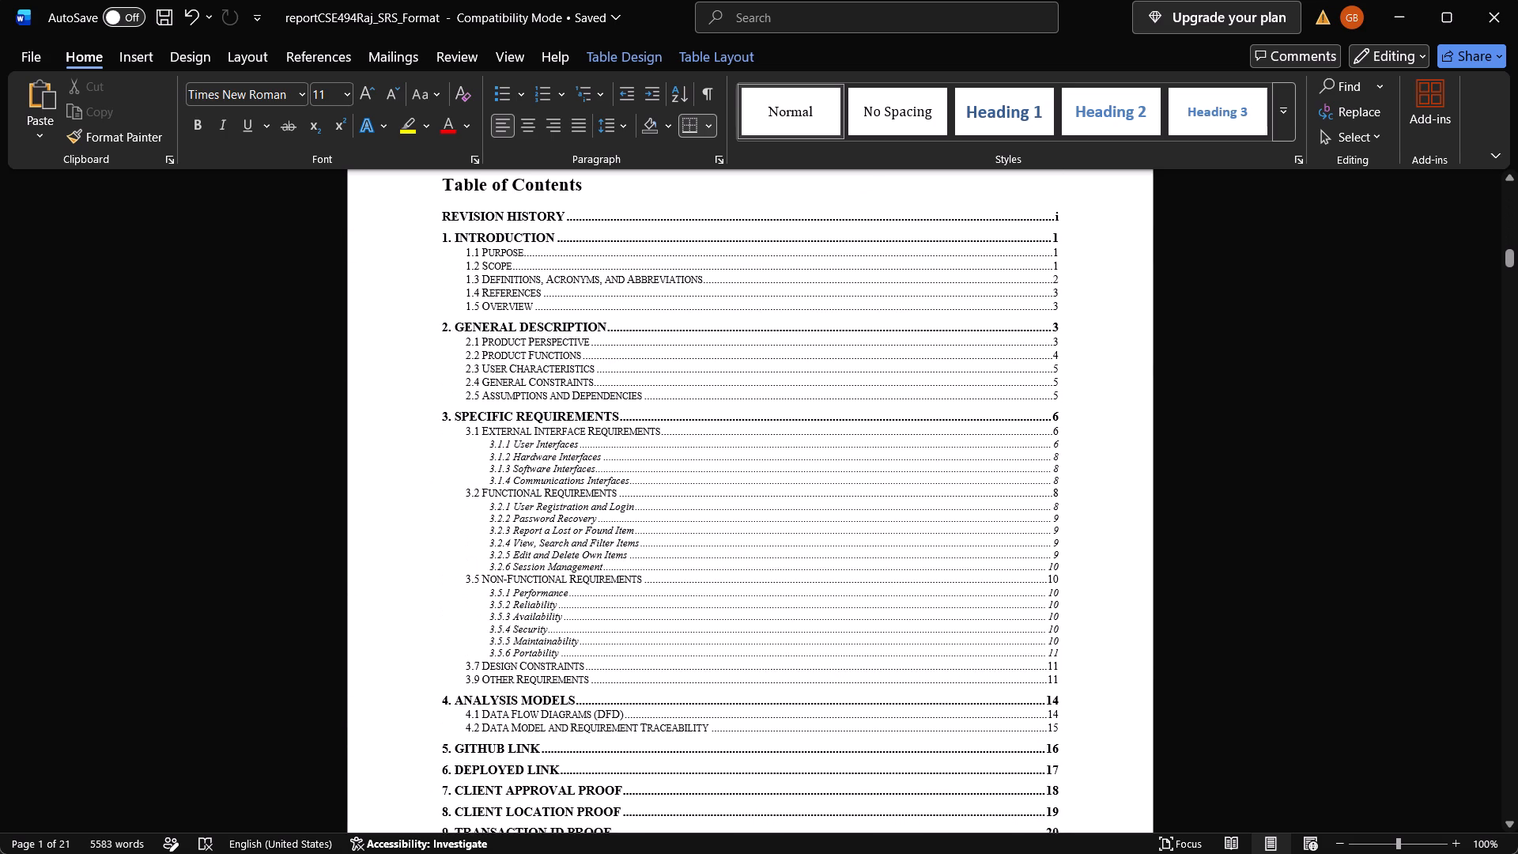
{"action": "scroll", "coordinate": [972, 550], "scroll_direction": "down", "scroll_amount": 2}
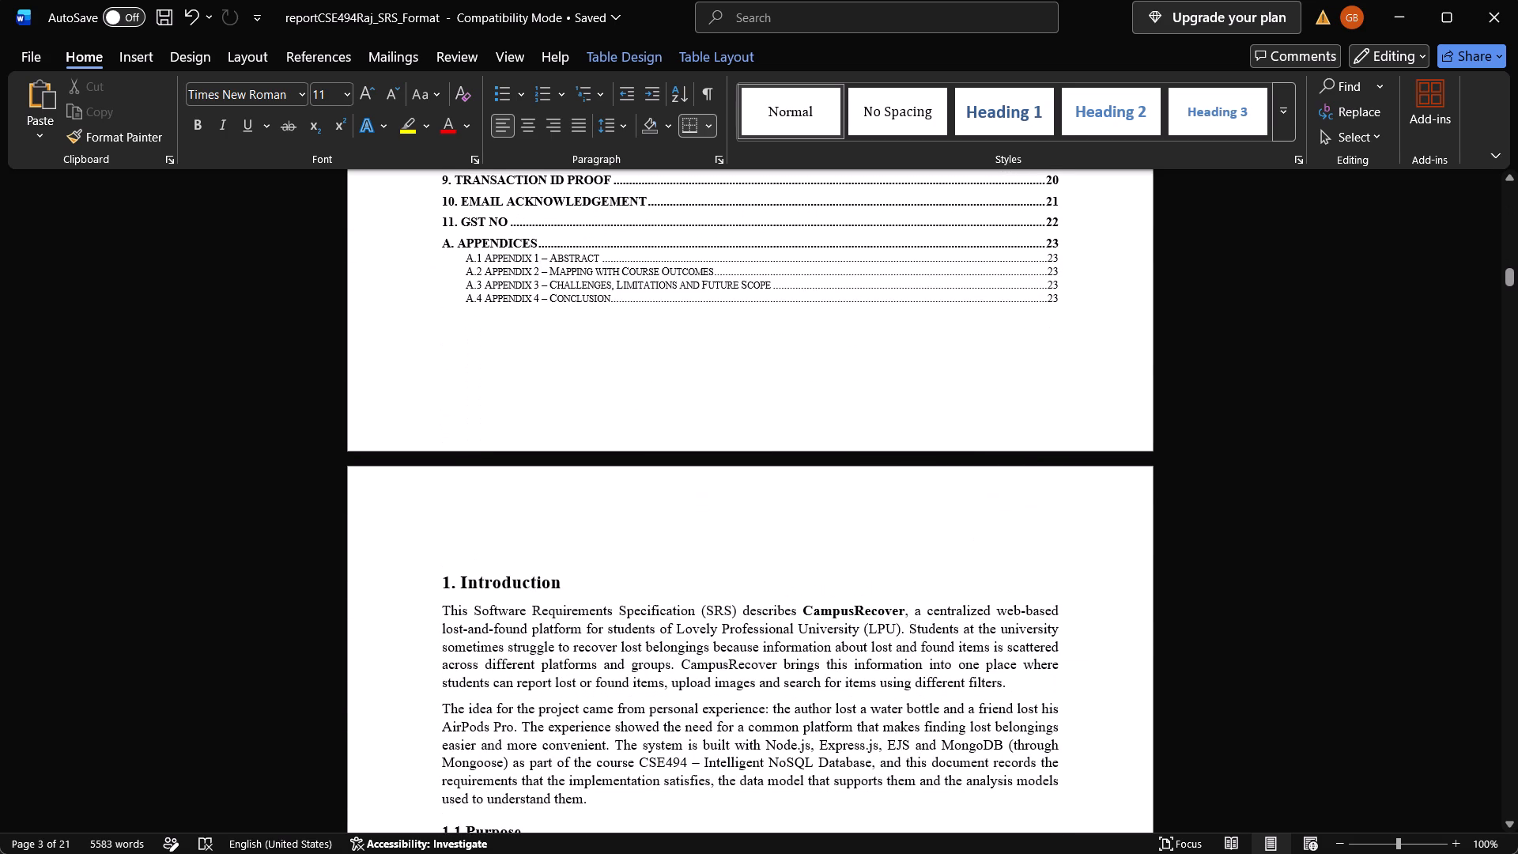
{"action": "scroll", "coordinate": [972, 550], "scroll_direction": "down", "scroll_amount": 2}
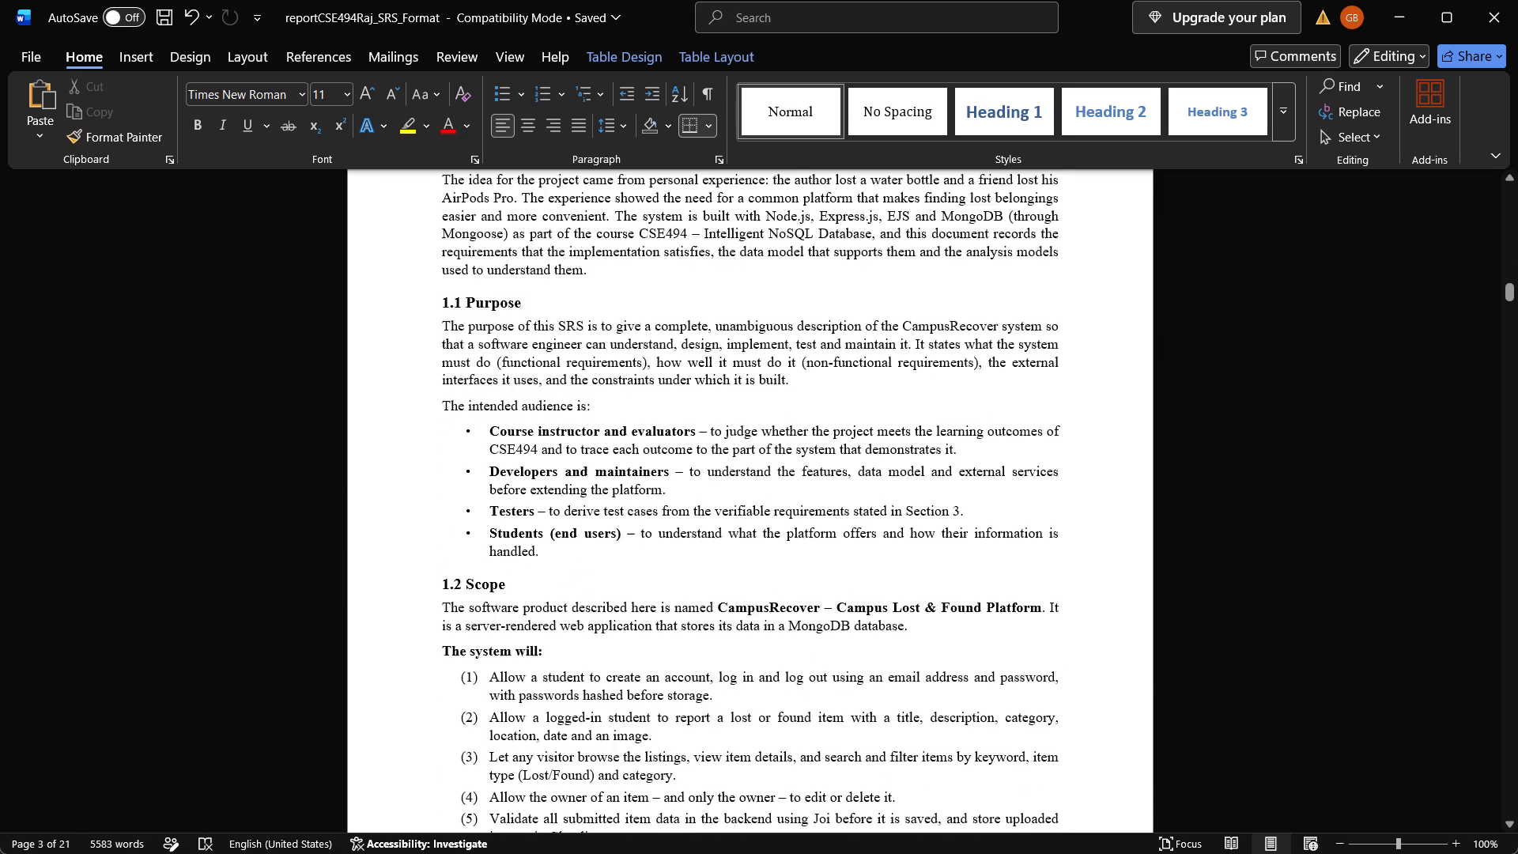
{"action": "scroll", "coordinate": [972, 550], "scroll_direction": "down", "scroll_amount": 2}
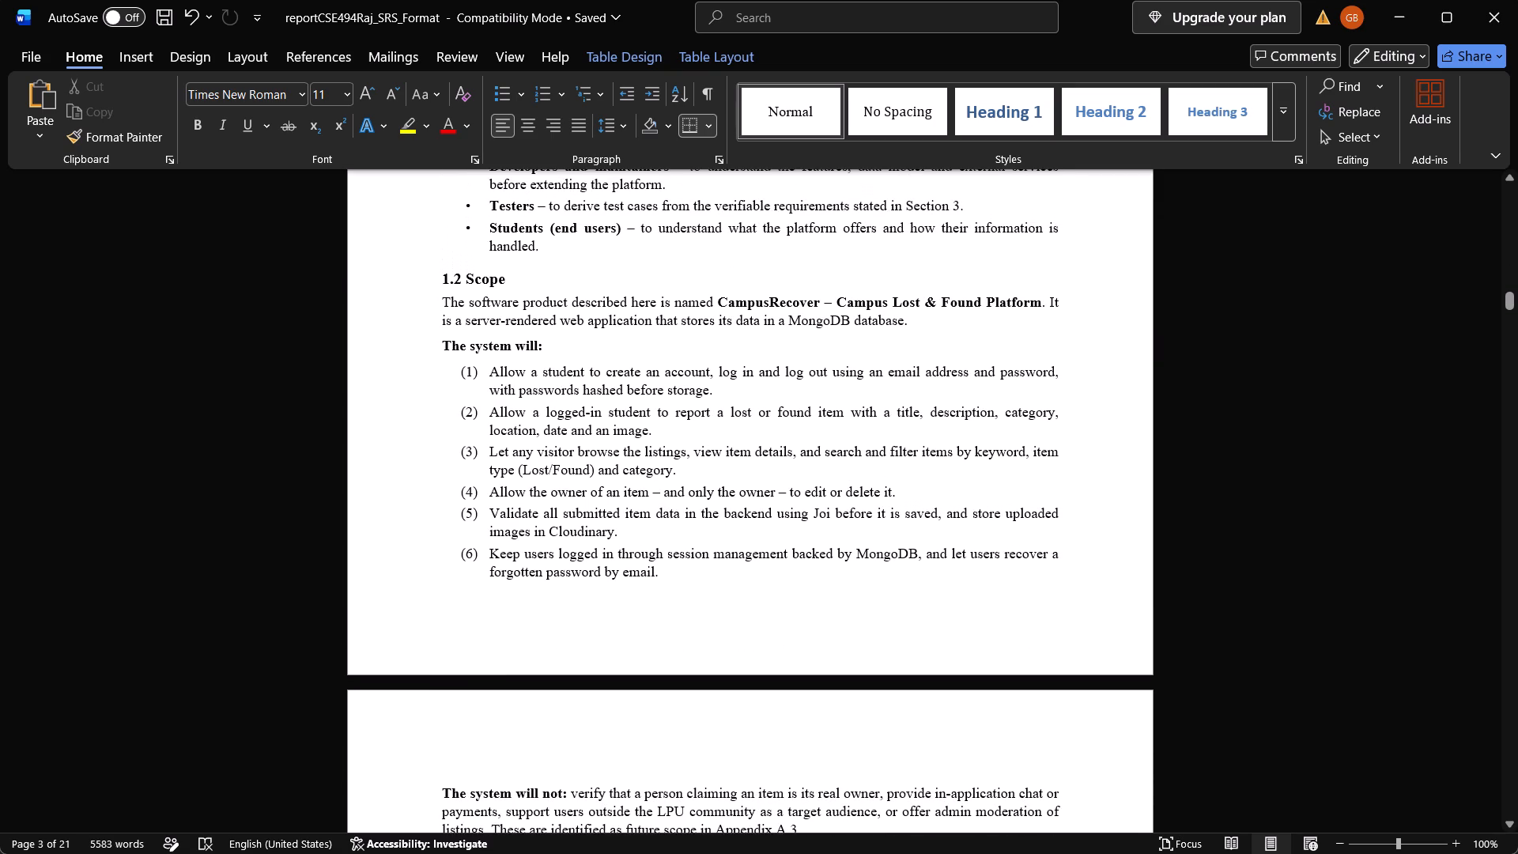
{"action": "scroll", "coordinate": [972, 550], "scroll_direction": "down", "scroll_amount": 10}
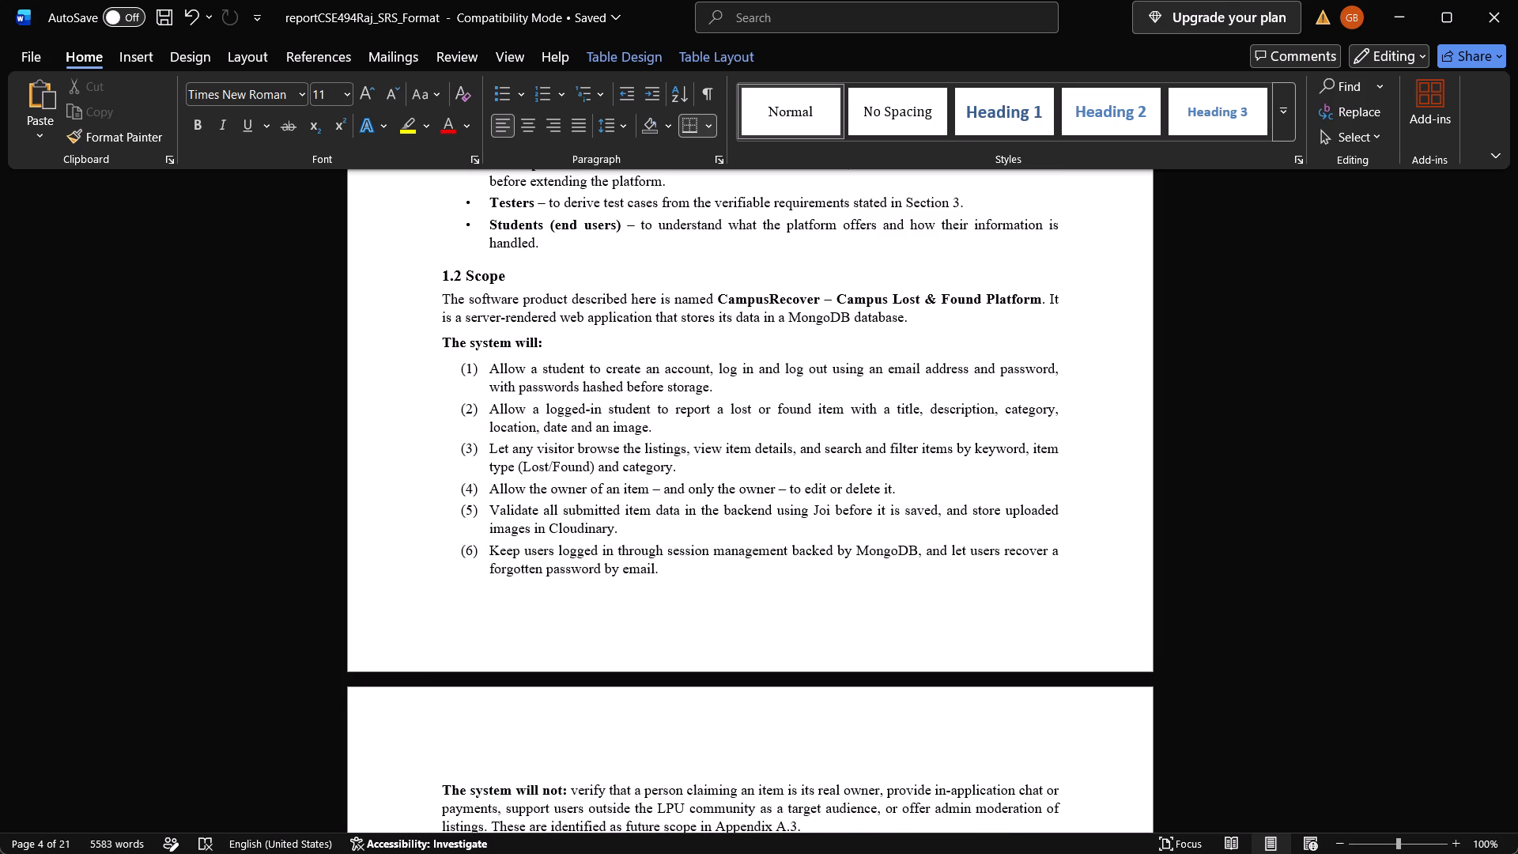
{"action": "scroll", "coordinate": [972, 550], "scroll_direction": "down", "scroll_amount": 4}
Review the report from section 1.2 Scope through the General Description to the start of section 3 Specific Requirements.
{"action": "scroll", "coordinate": [972, 550], "scroll_direction": "down", "scroll_amount": 7}
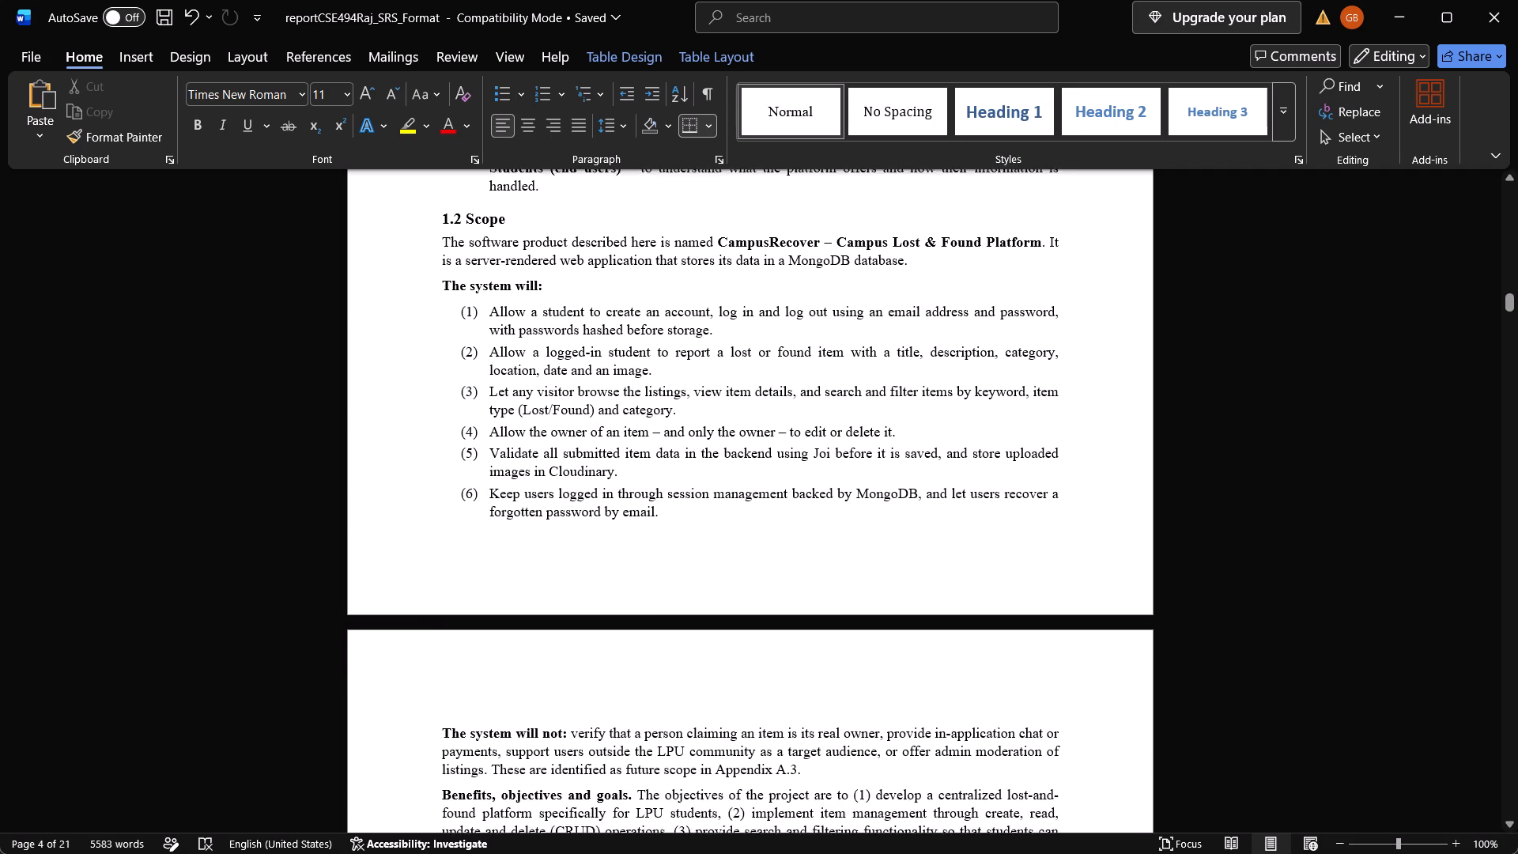
{"action": "scroll", "coordinate": [972, 550], "scroll_direction": "down", "scroll_amount": 5}
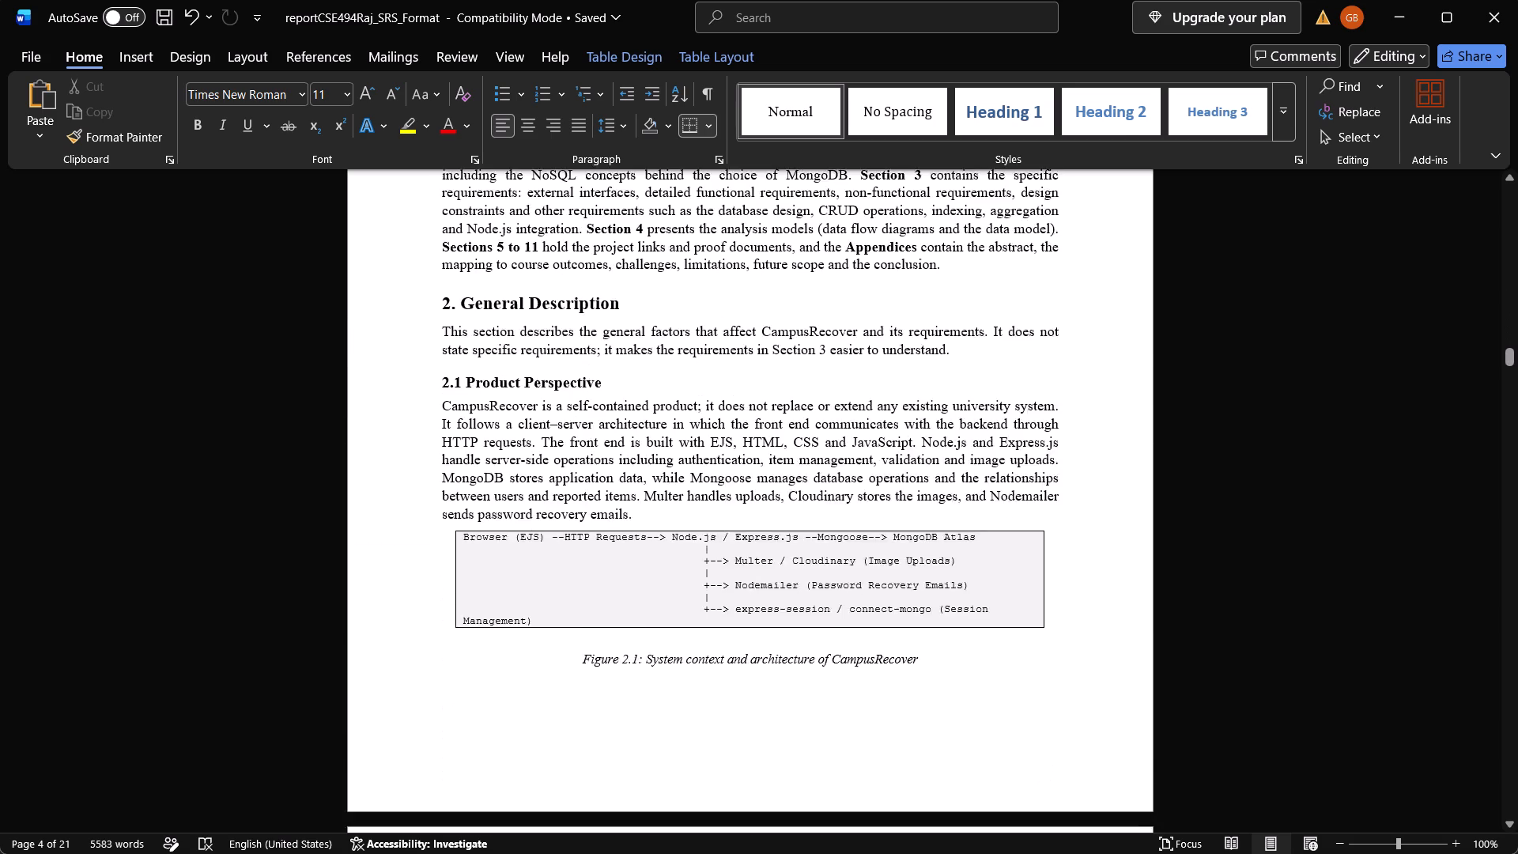
{"action": "scroll", "coordinate": [972, 550], "scroll_direction": "down", "scroll_amount": 4}
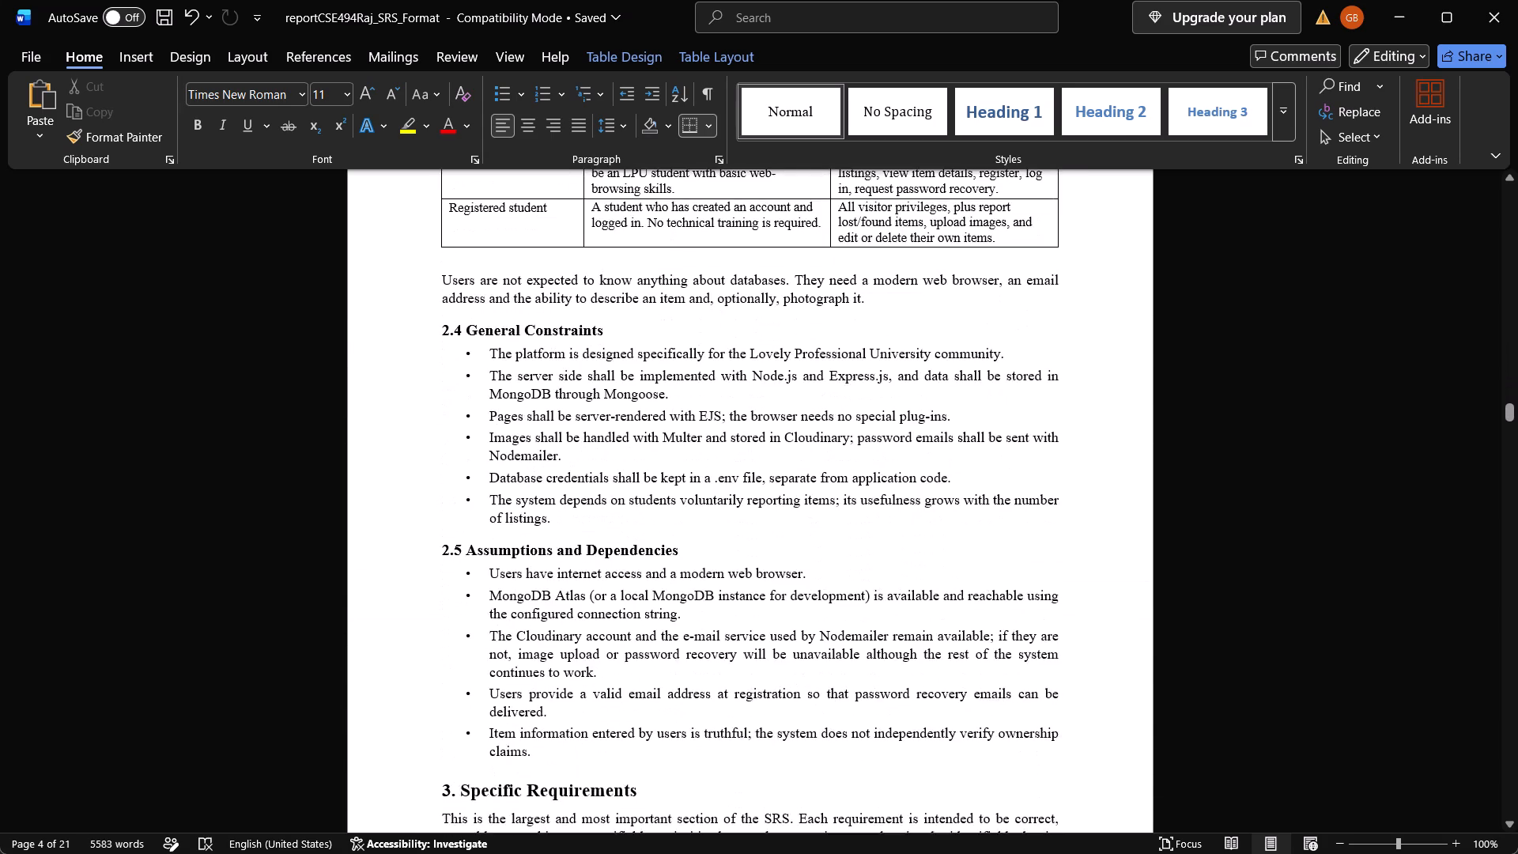
{"action": "scroll", "coordinate": [972, 550], "scroll_direction": "down", "scroll_amount": 1}
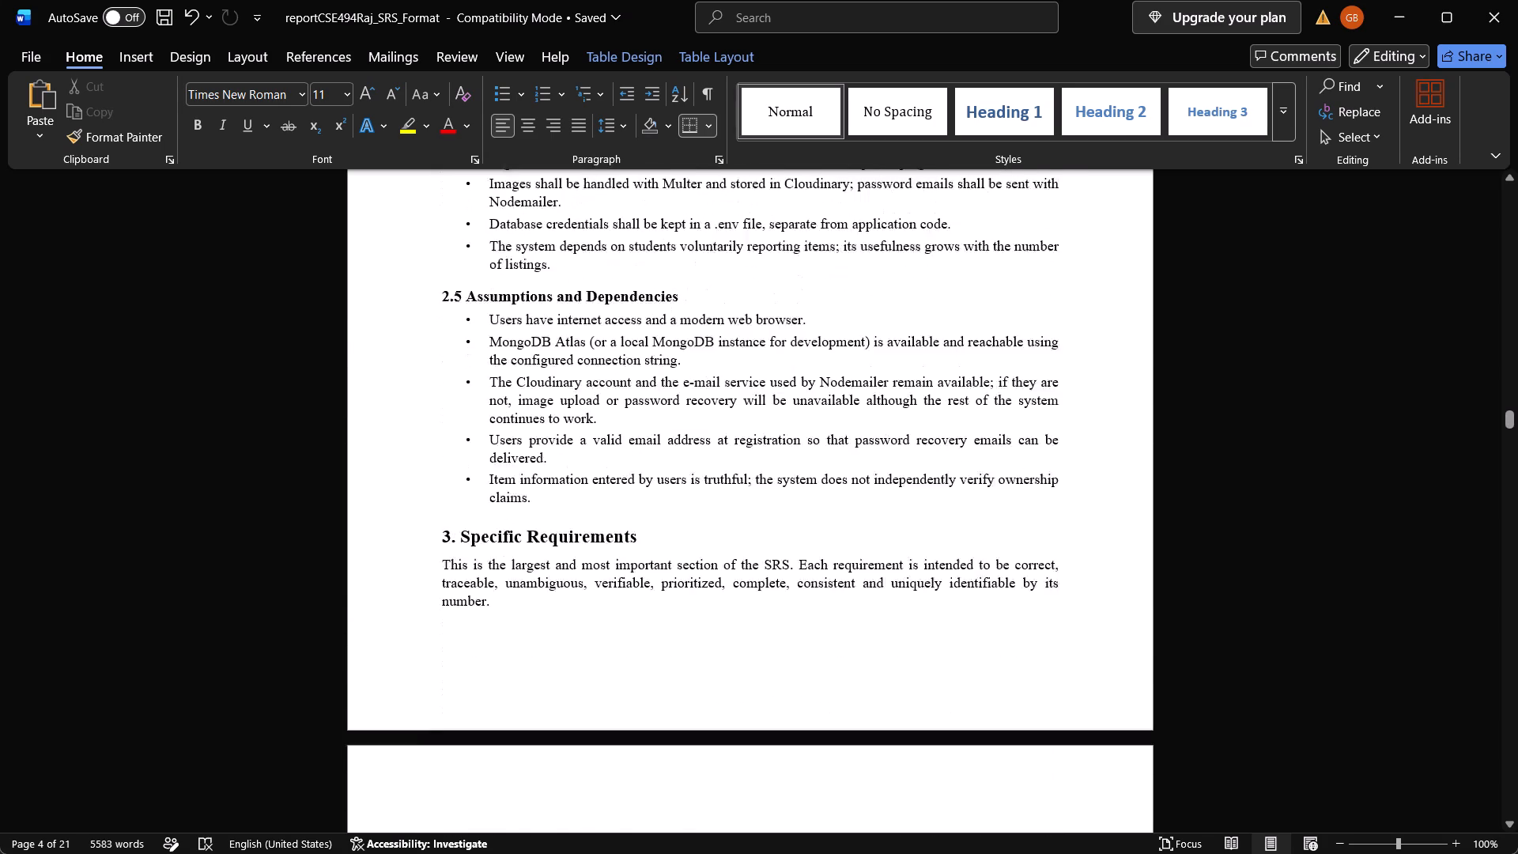
{"action": "scroll", "coordinate": [972, 550], "scroll_direction": "down", "scroll_amount": 2}
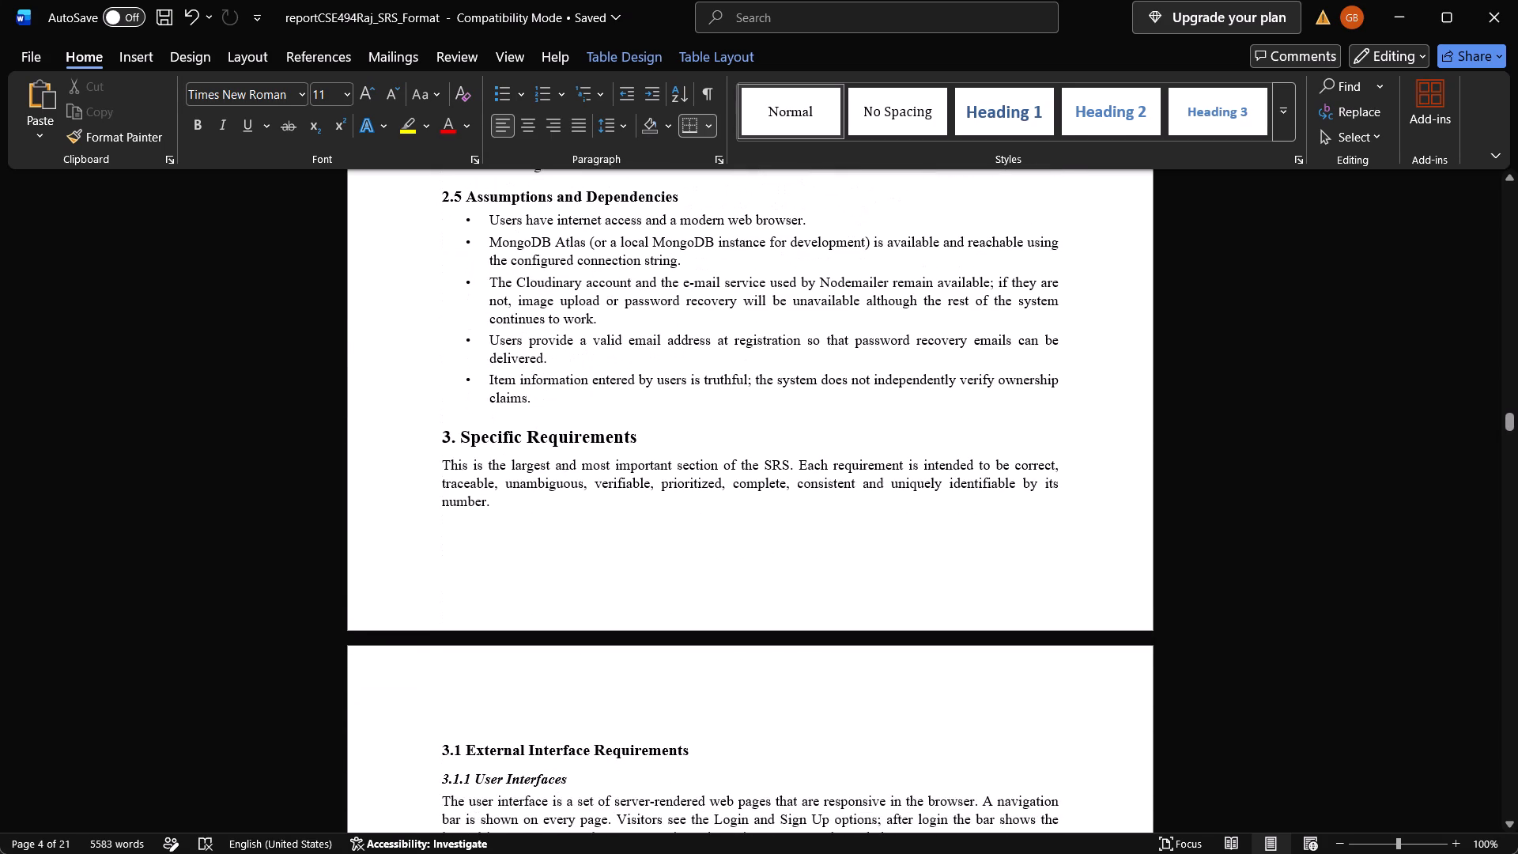
{"action": "scroll", "coordinate": [972, 550], "scroll_direction": "down", "scroll_amount": 1}
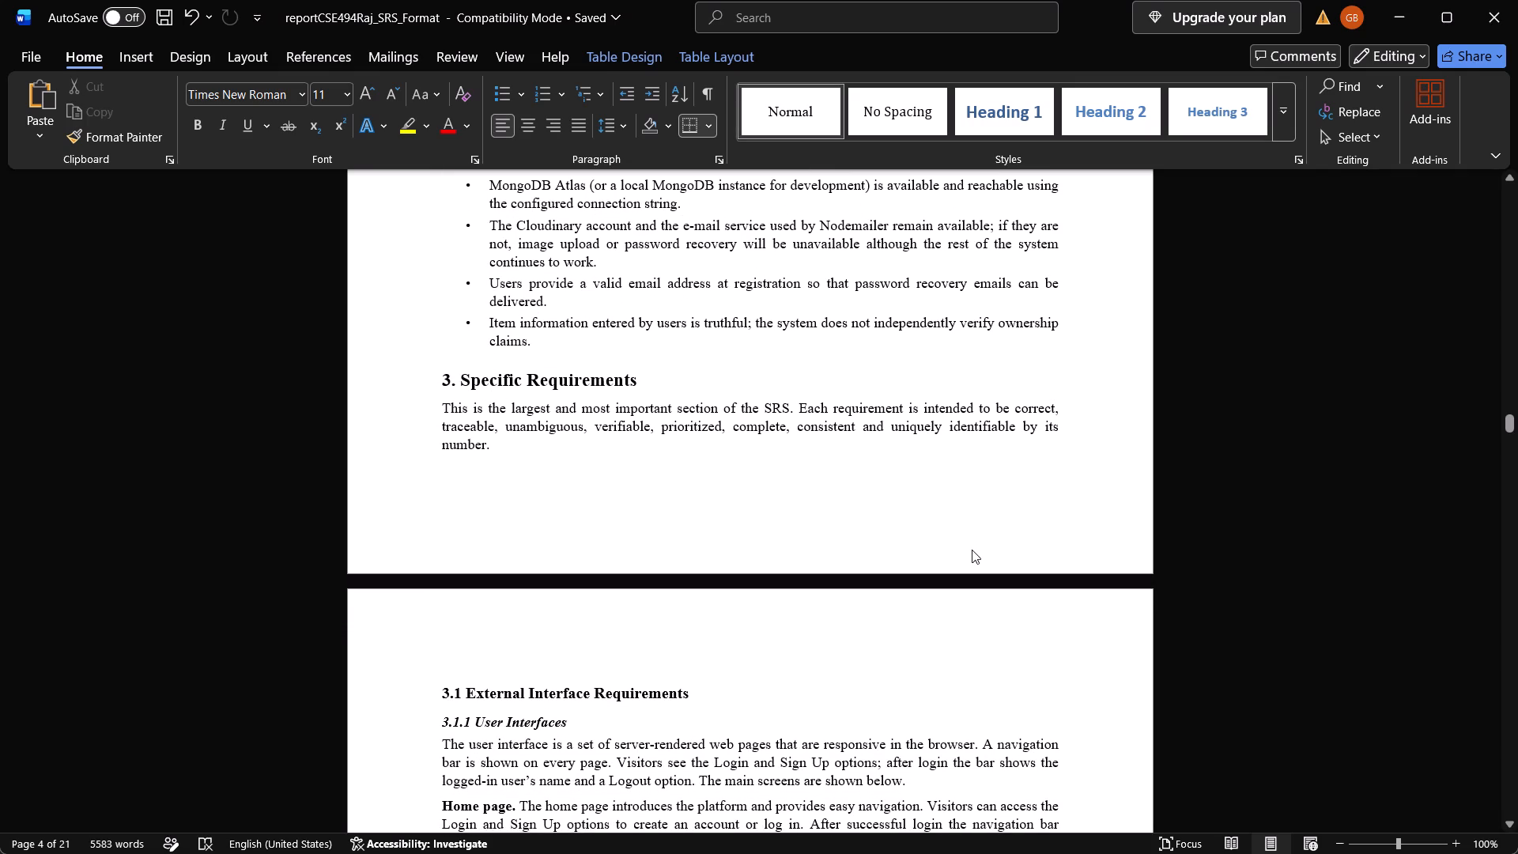
Delete the introductory paragraph under the 3. Specific Requirements heading, keeping the heading directly above 3.1 External Interface Requirements.
{"action": "left_click", "coordinate": [493, 450]}
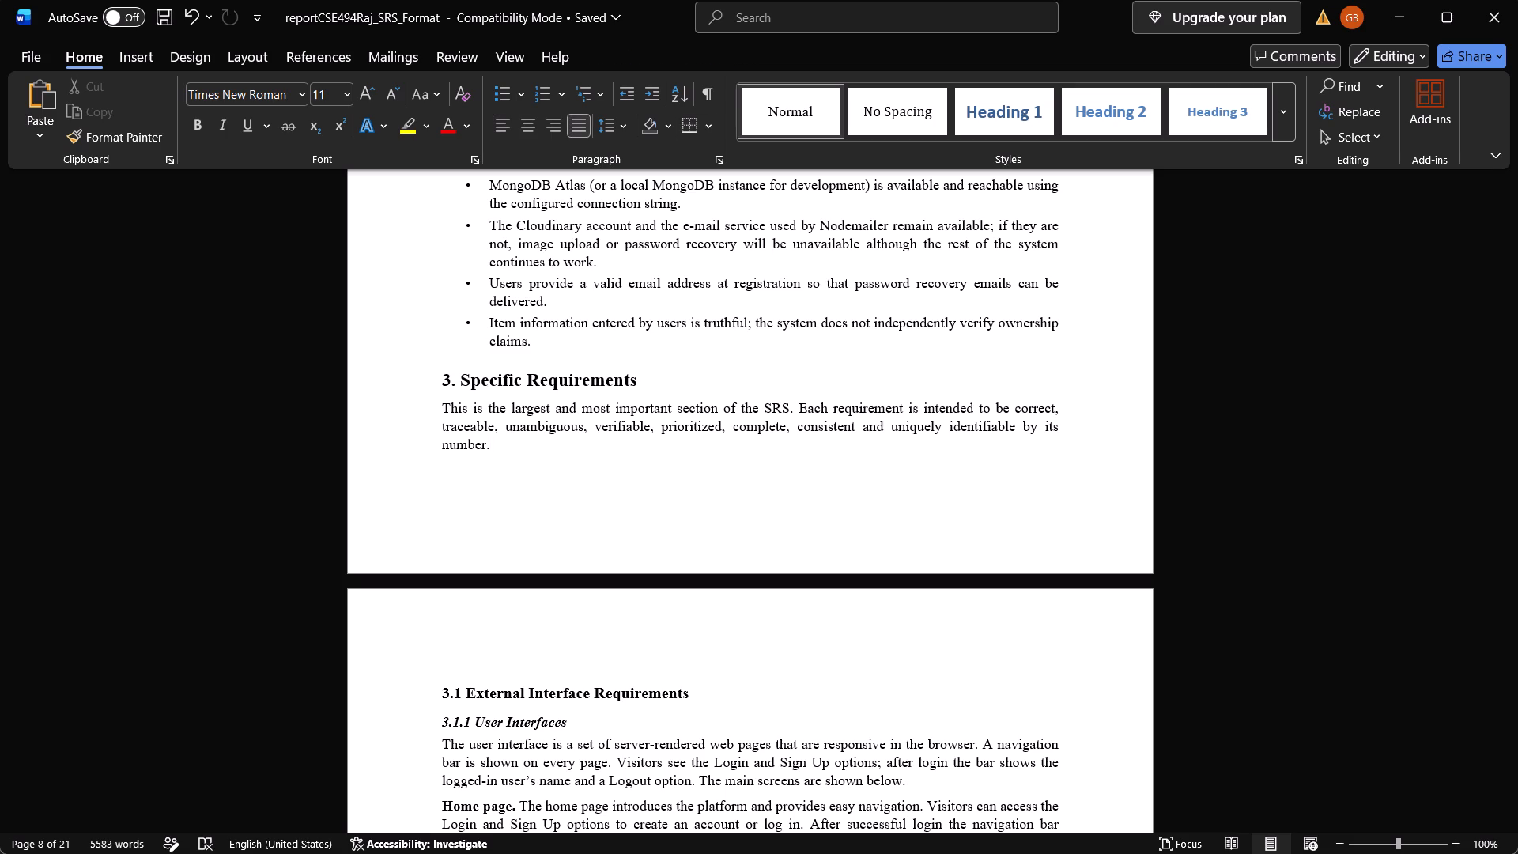
{"action": "key", "text": "BackSpace"}
{"action": "key", "text": "BackSpace"}
{"action": "key", "text": "BackSpace"}
{"action": "key", "text": "BackSpace"}
{"action": "key", "text": "BackSpace"}
{"action": "key", "text": "BackSpace"}
{"action": "key", "text": "BackSpace"}
{"action": "key", "text": "BackSpace"}
{"action": "key", "text": "BackSpace"}
{"action": "key", "text": "BackSpace"}
{"action": "key", "text": "BackSpace"}
{"action": "key", "text": "BackSpace"}
{"action": "key", "text": "BackSpace"}
{"action": "key", "text": "BackSpace"}
{"action": "key", "text": "BackSpace"}
{"action": "key", "text": "BackSpace"}
{"action": "key", "text": "BackSpace"}
{"action": "key", "text": "BackSpace"}
{"action": "key", "text": "BackSpace"}
{"action": "key", "text": "BackSpace"}
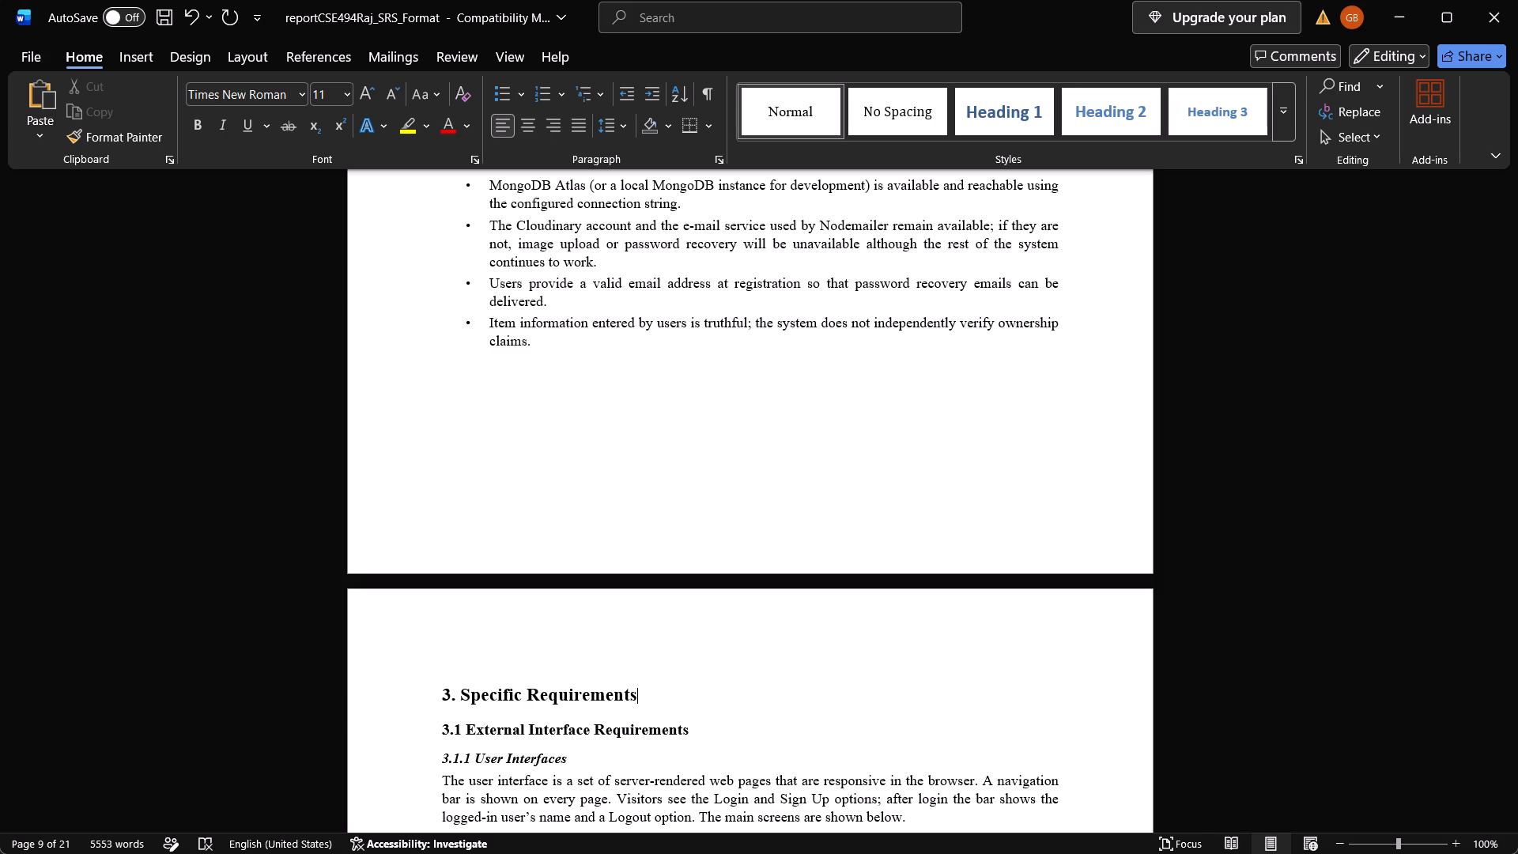
Check the earlier pages back to the Document Approval table and the Document Conventions section.
{"action": "scroll", "coordinate": [508, 448], "scroll_direction": "up", "scroll_amount": 2}
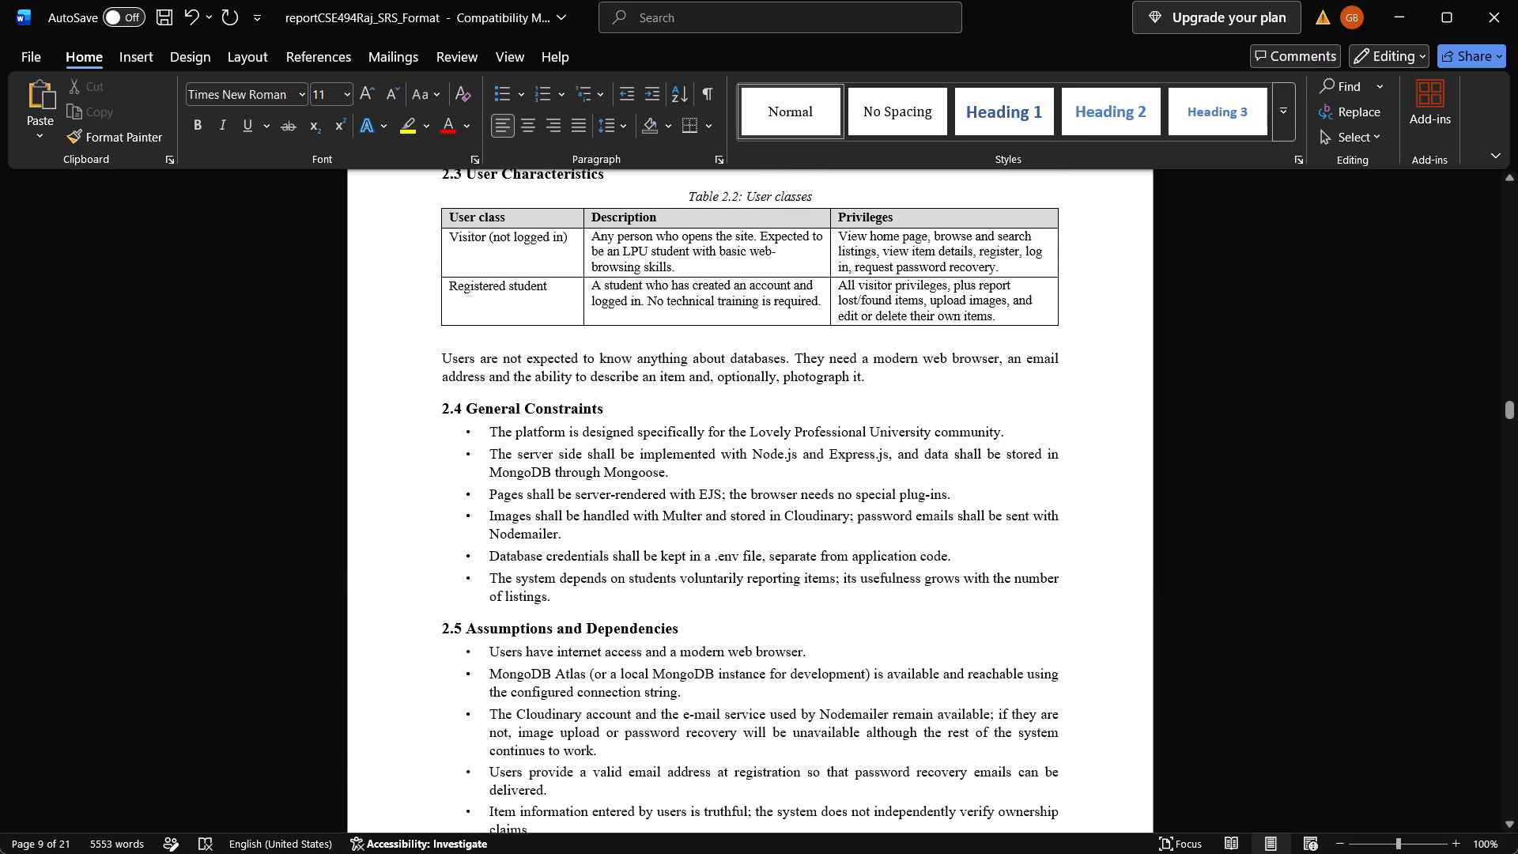
{"action": "scroll", "coordinate": [508, 448], "scroll_direction": "up", "scroll_amount": 8}
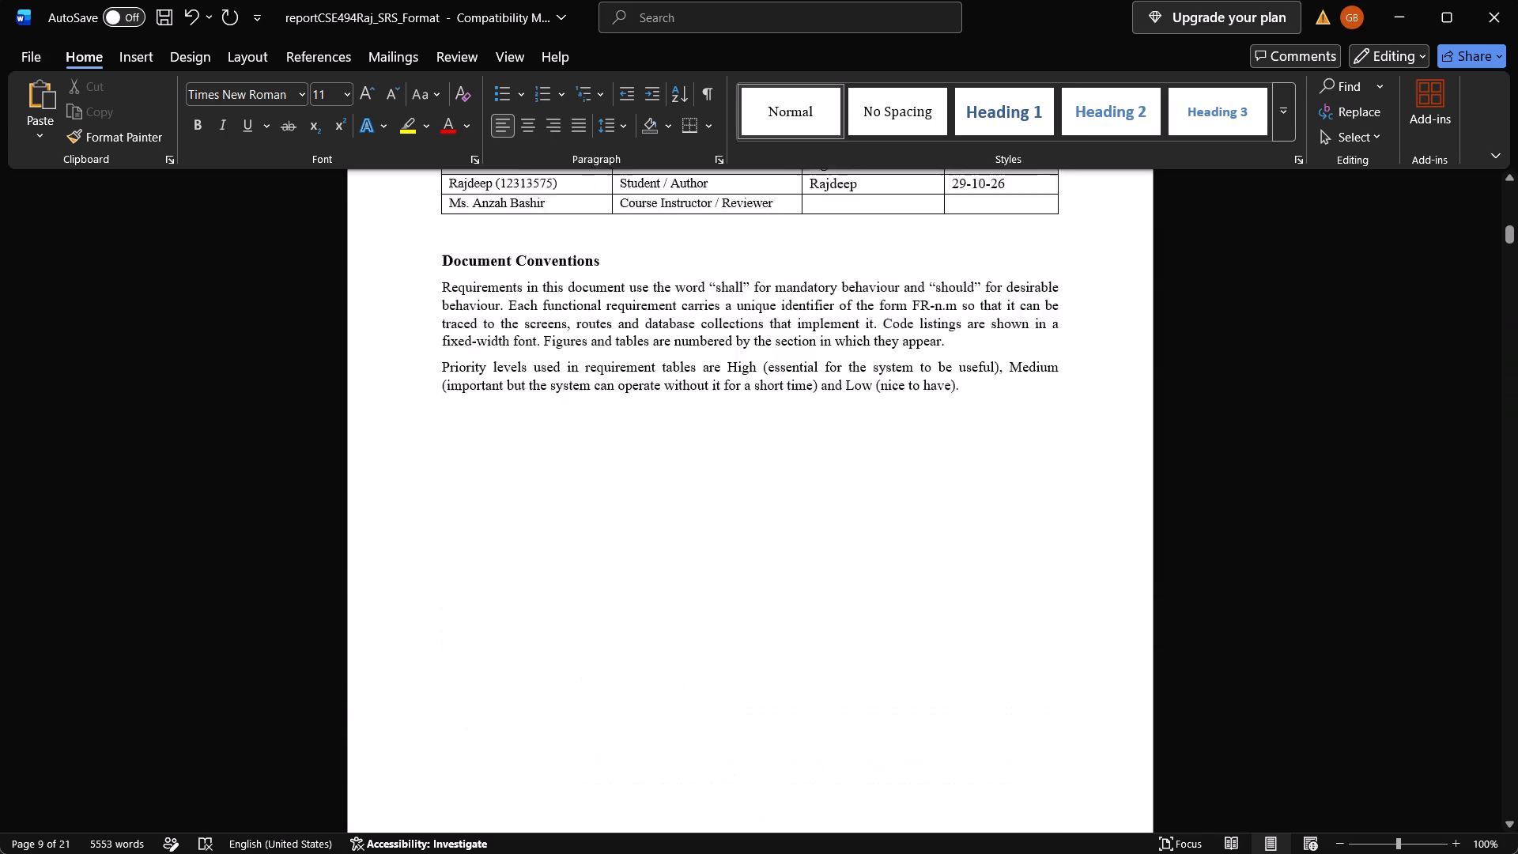
{"action": "scroll", "coordinate": [508, 448], "scroll_direction": "down", "scroll_amount": 1}
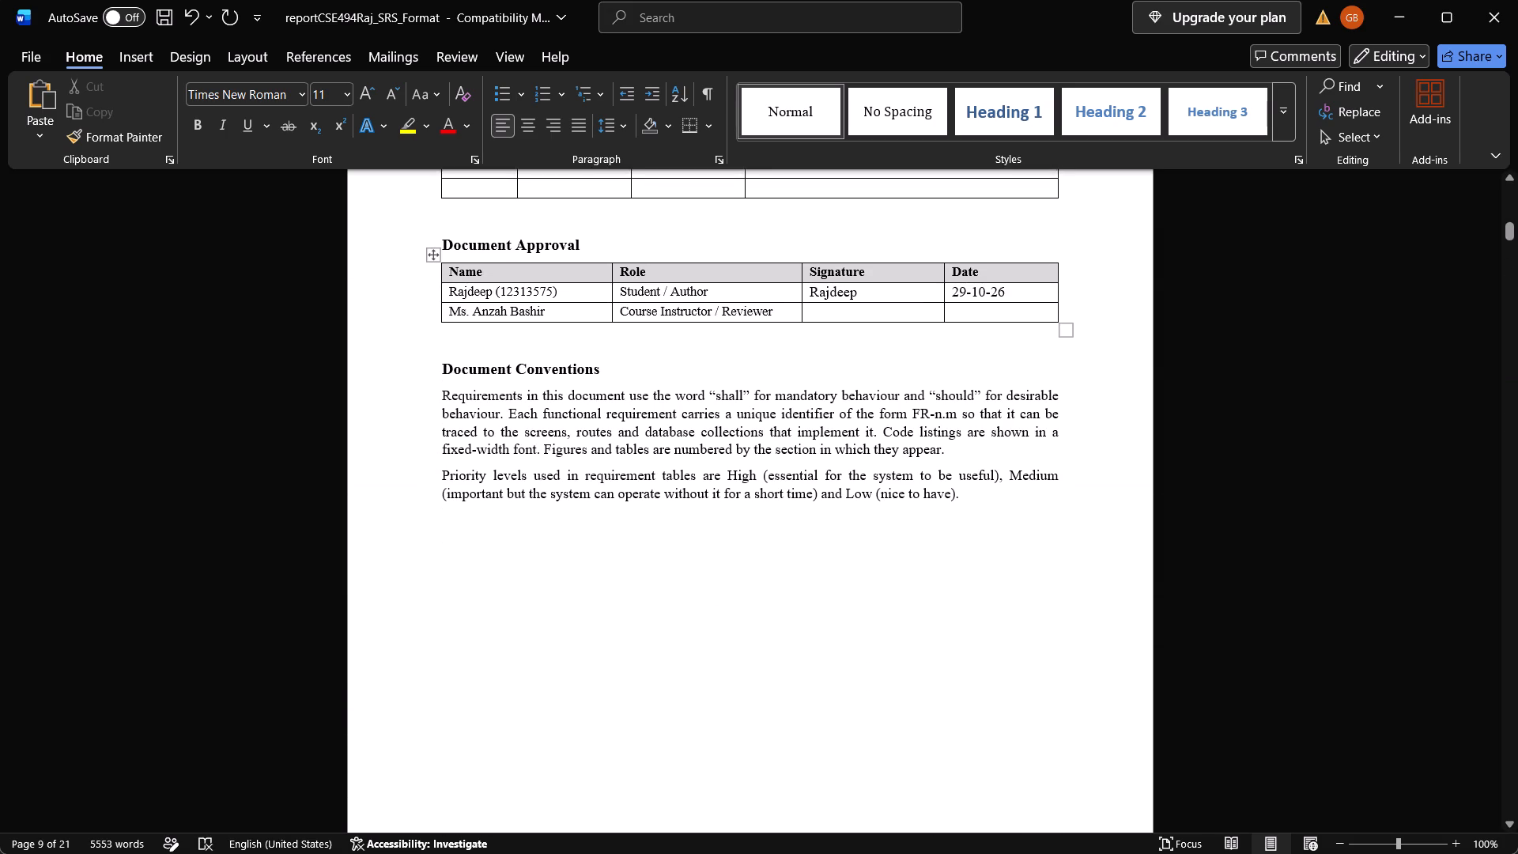
{"action": "scroll", "coordinate": [508, 448], "scroll_direction": "down", "scroll_amount": 1}
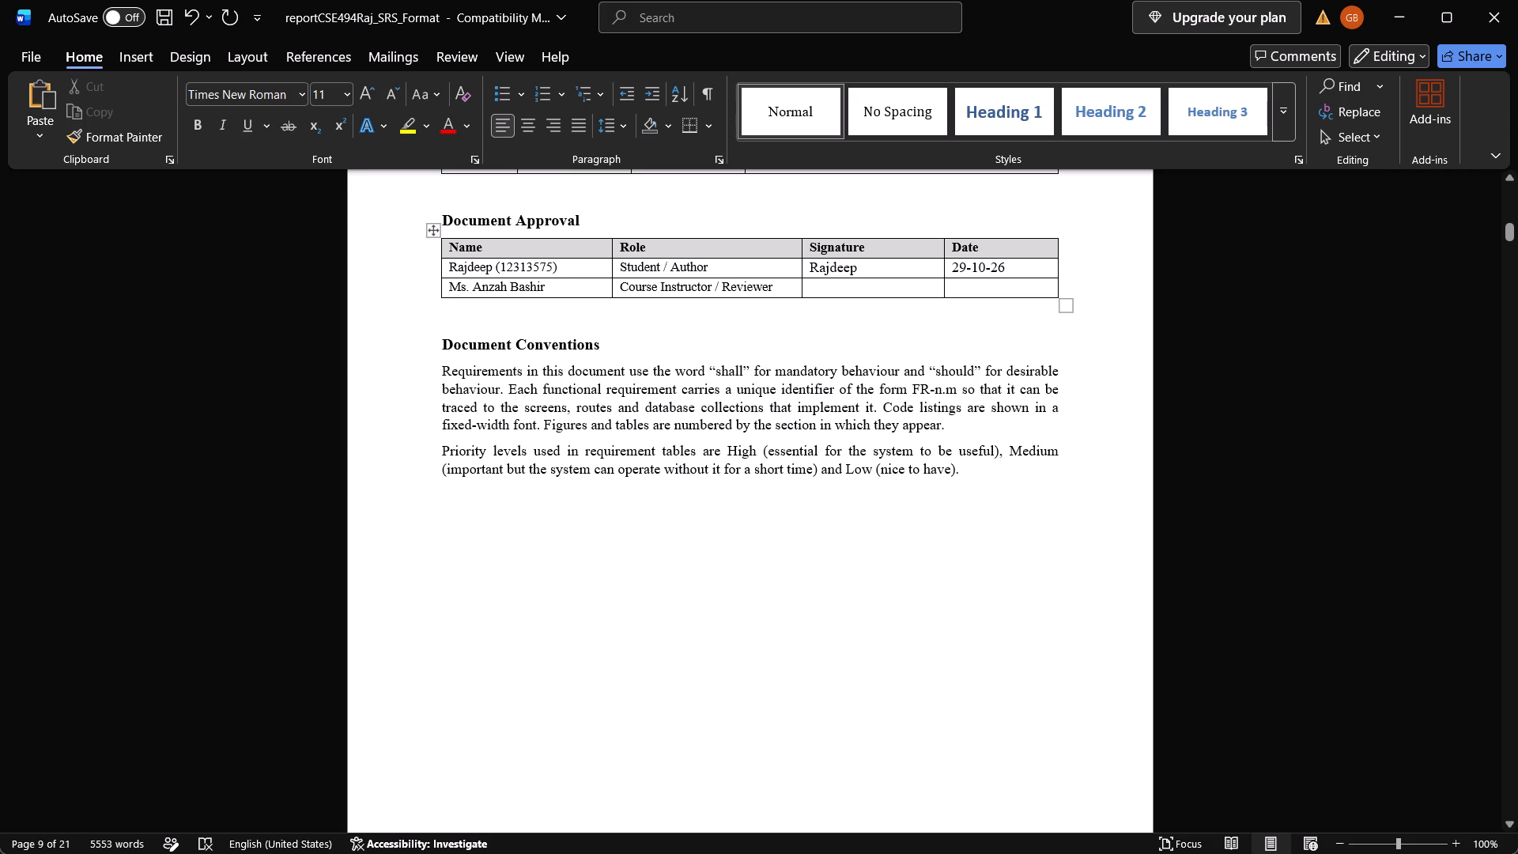
{"action": "scroll", "coordinate": [508, 448], "scroll_direction": "down", "scroll_amount": 3}
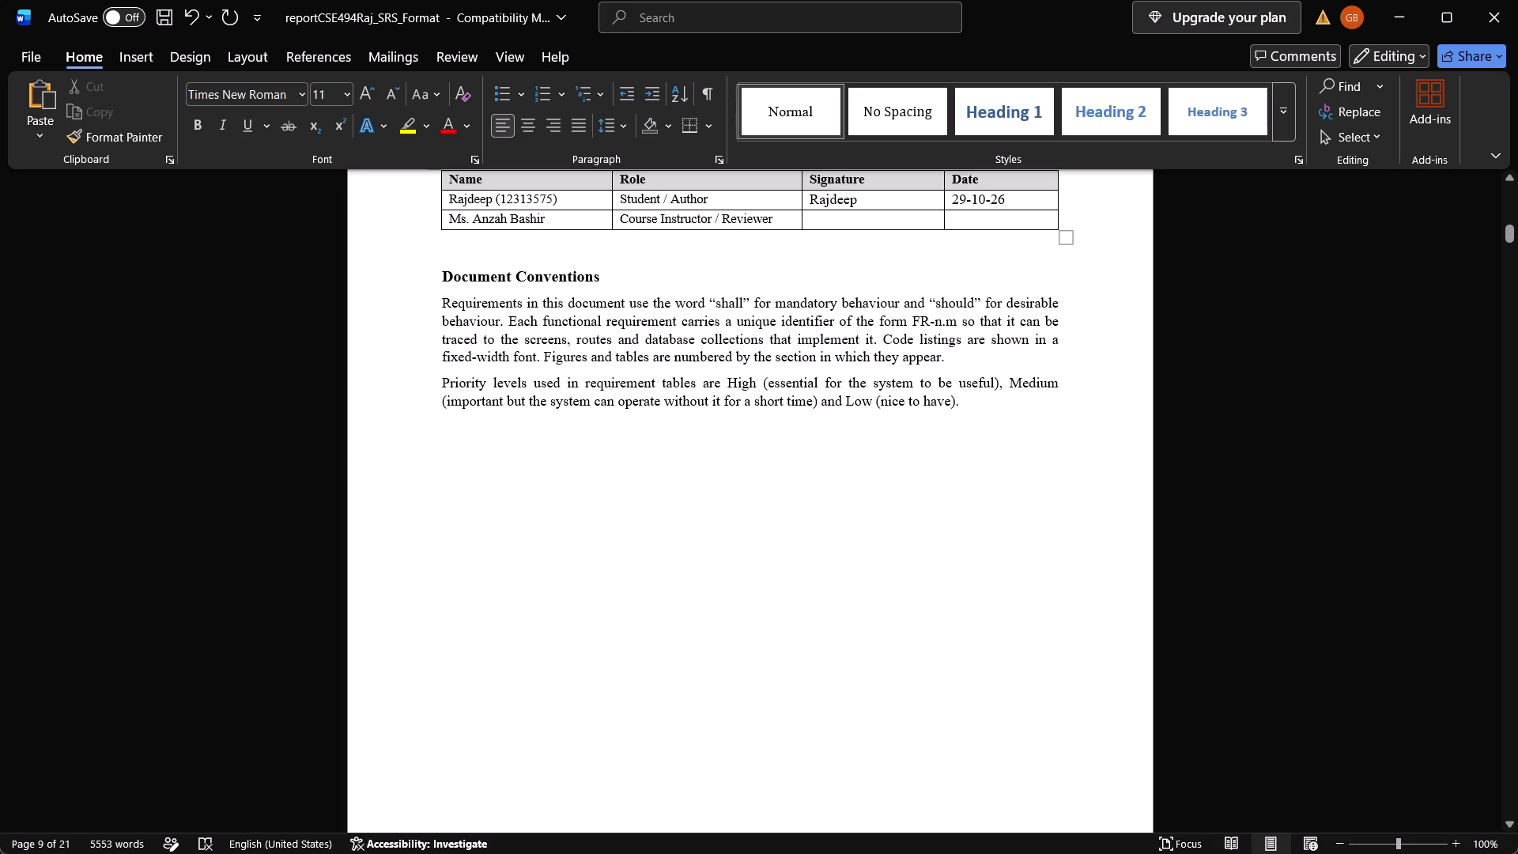
{"action": "scroll", "coordinate": [508, 448], "scroll_direction": "down", "scroll_amount": 3}
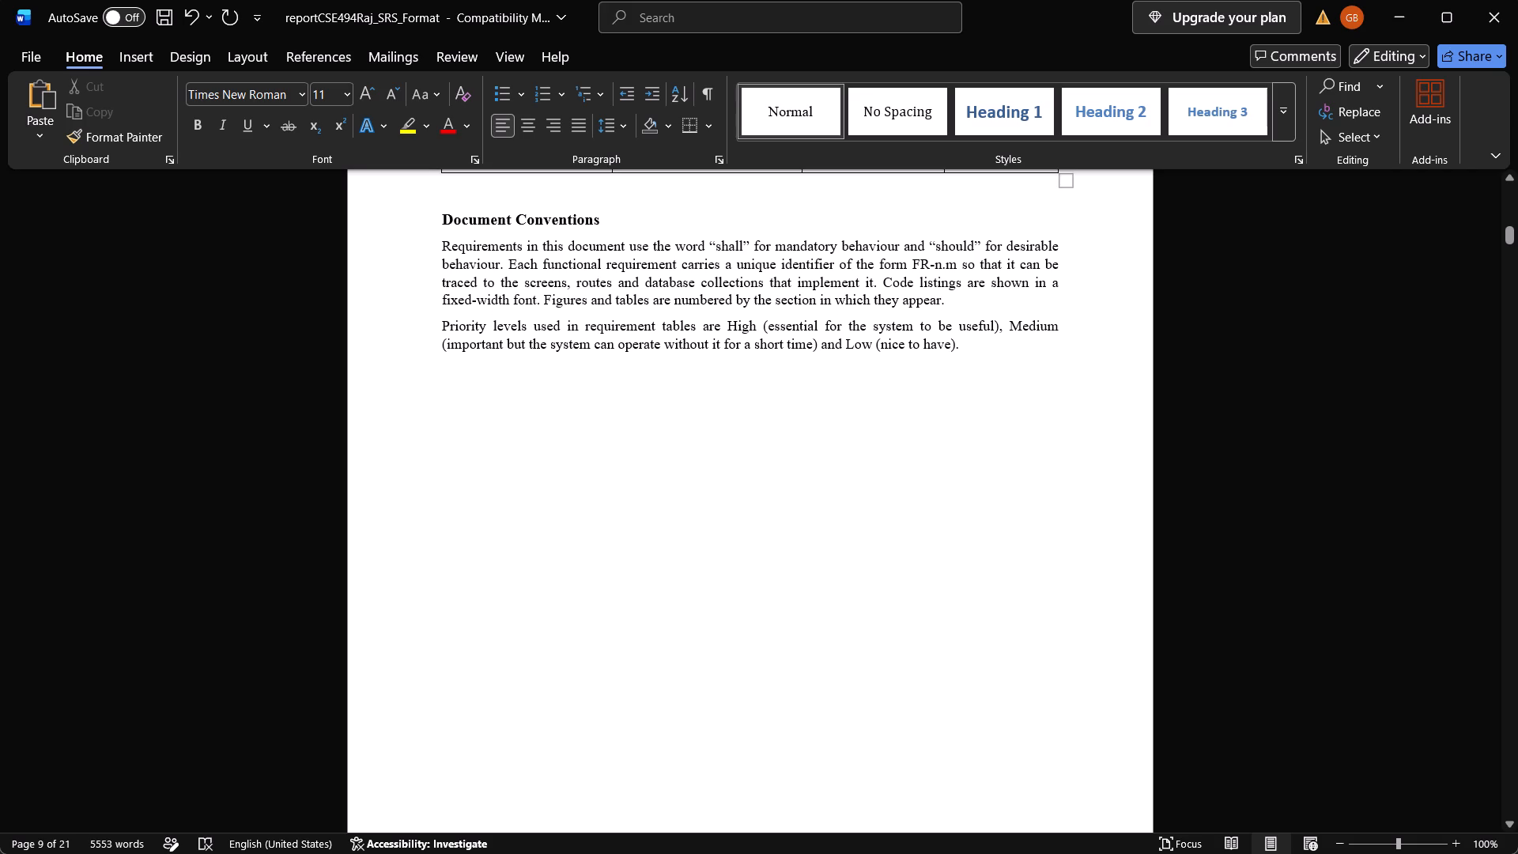
Review the report from section 3 Specific Requirements through the interface figures, data flow diagrams and Deployed Link to the Appendices.
{"action": "scroll", "coordinate": [508, 448], "scroll_direction": "down", "scroll_amount": 6}
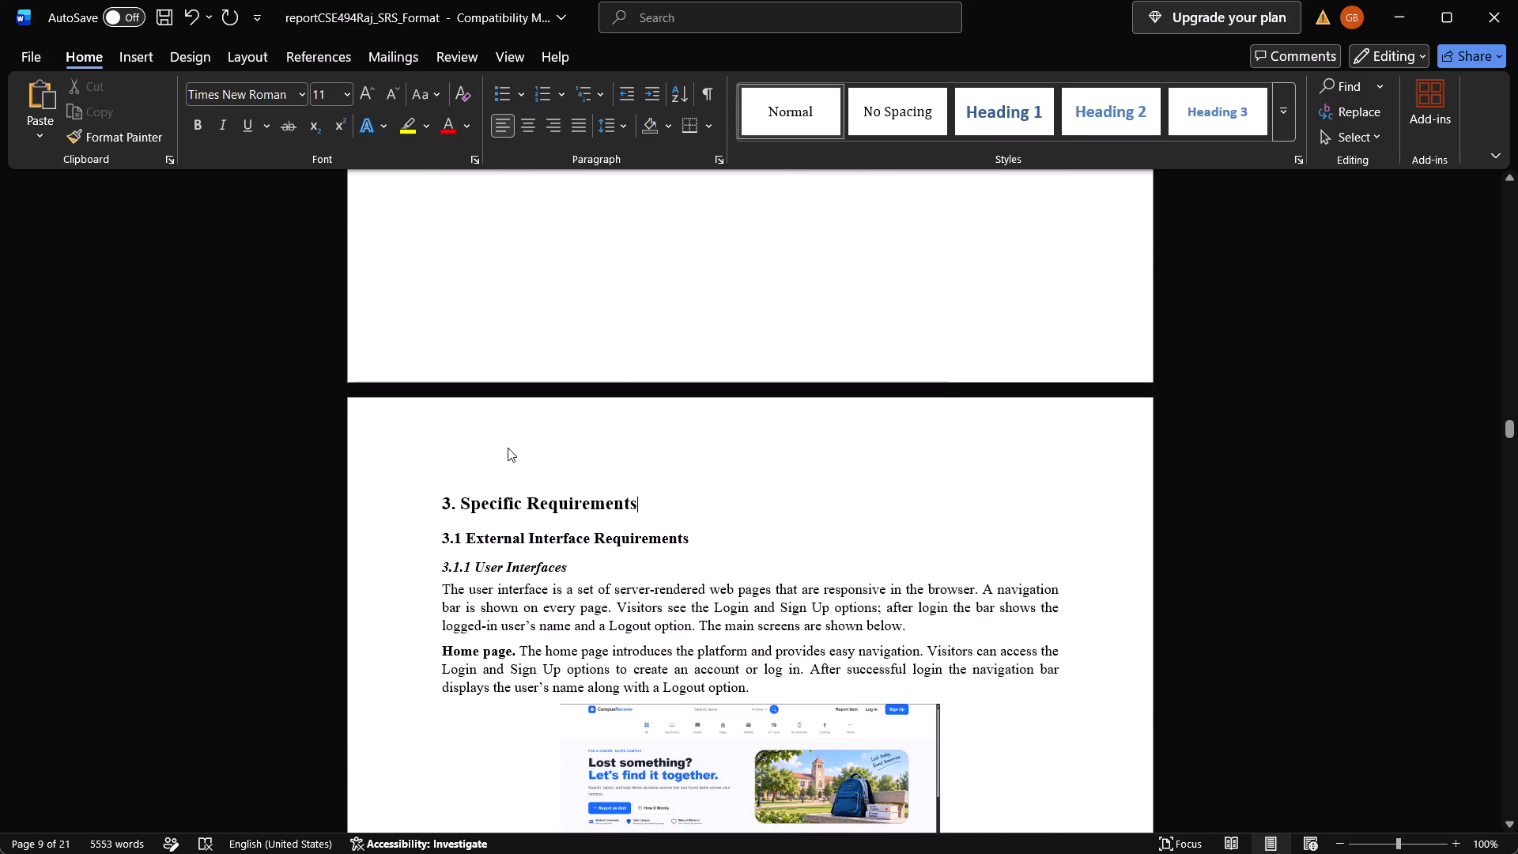
{"action": "scroll", "coordinate": [508, 448], "scroll_direction": "down", "scroll_amount": 2}
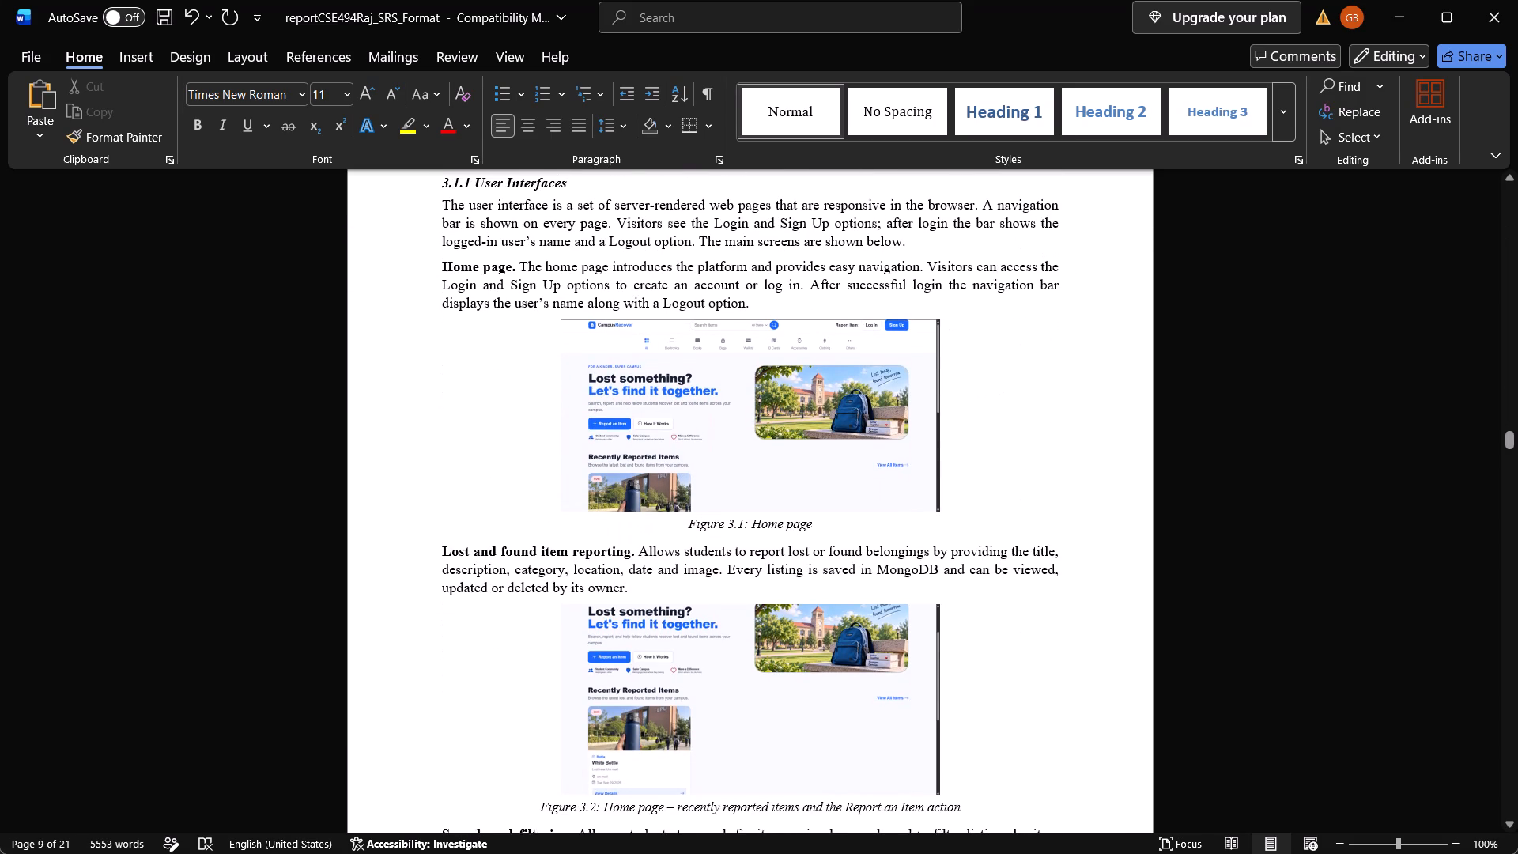
{"action": "scroll", "coordinate": [508, 448], "scroll_direction": "down", "scroll_amount": 3}
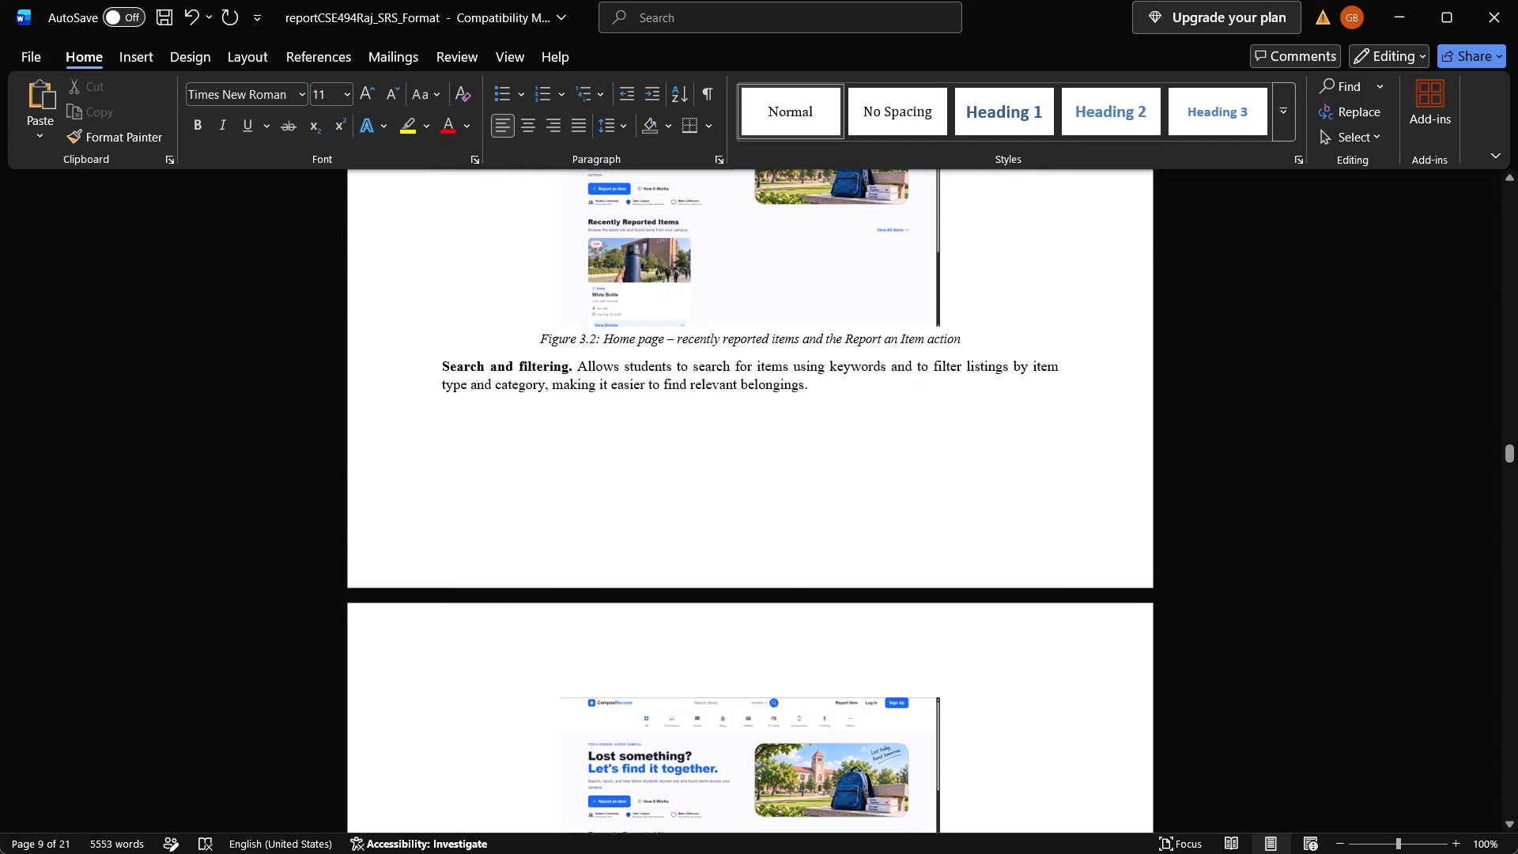
{"action": "scroll", "coordinate": [508, 448], "scroll_direction": "down", "scroll_amount": 4}
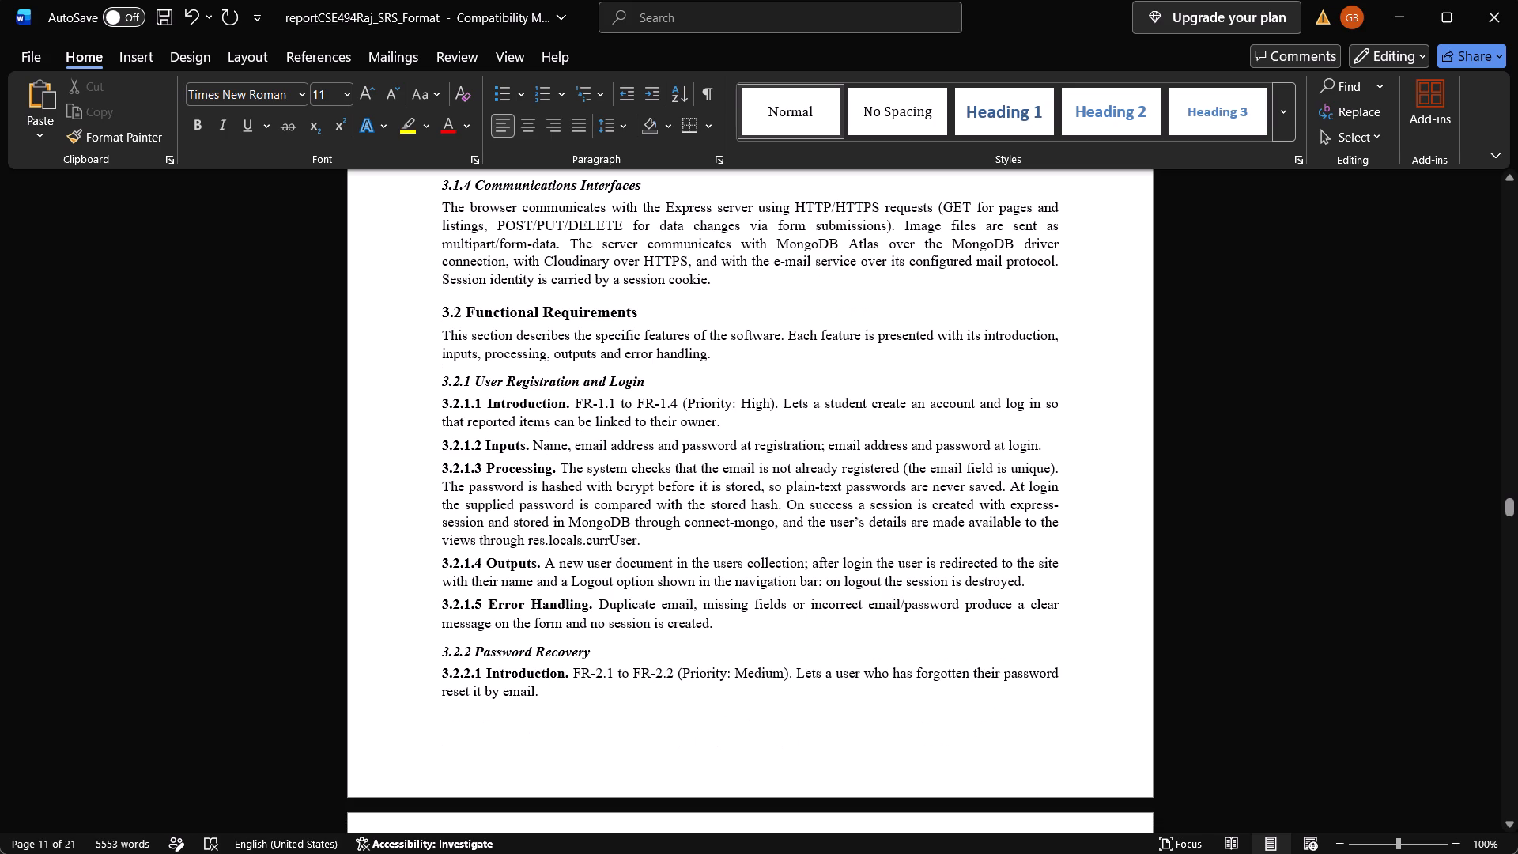
{"action": "scroll", "coordinate": [508, 448], "scroll_direction": "down", "scroll_amount": 1}
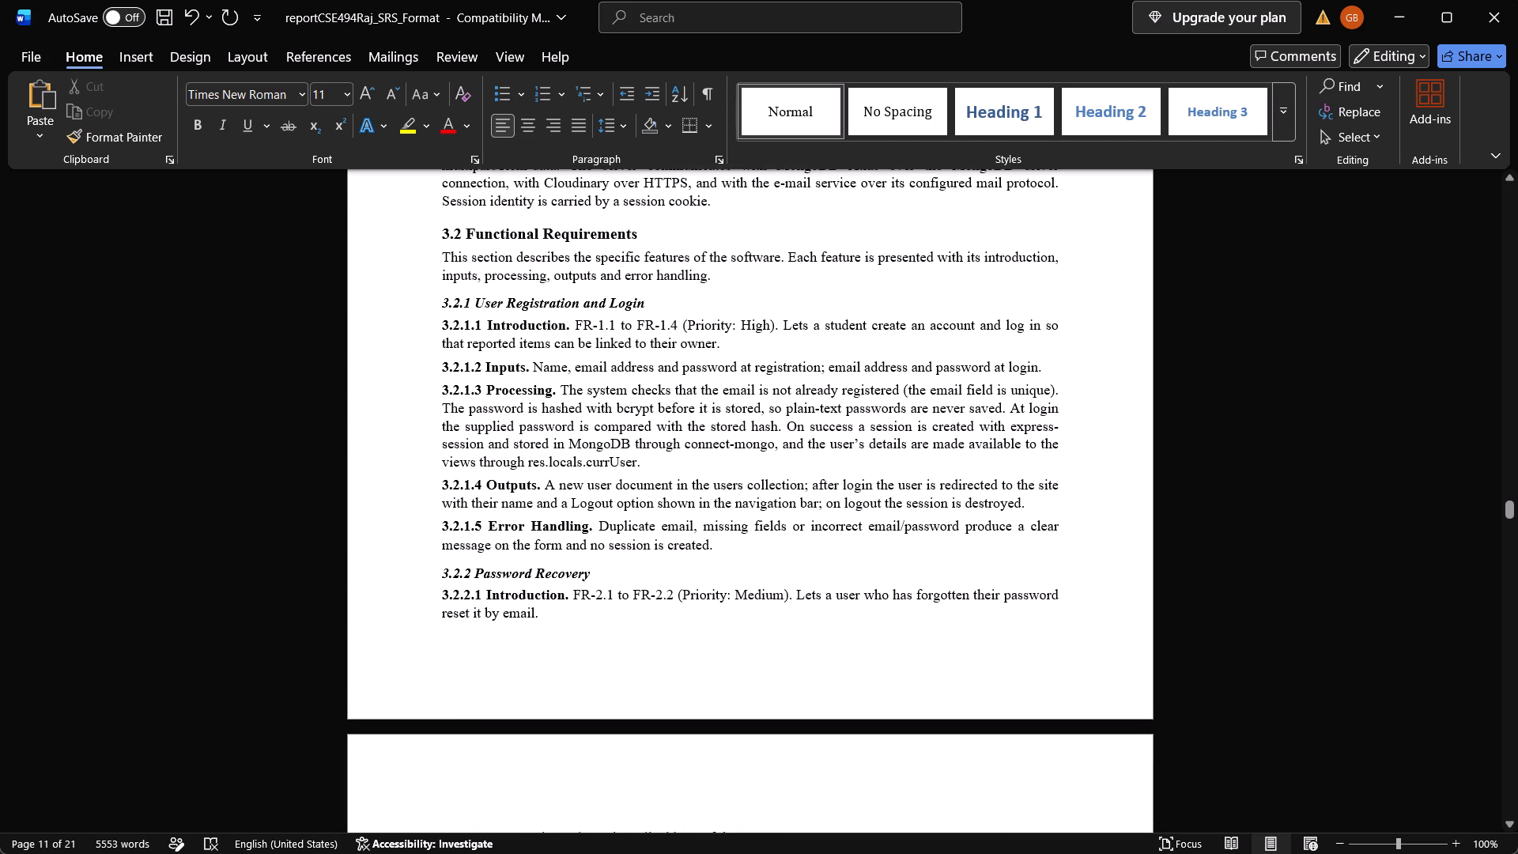
{"action": "scroll", "coordinate": [508, 448], "scroll_direction": "down", "scroll_amount": 2}
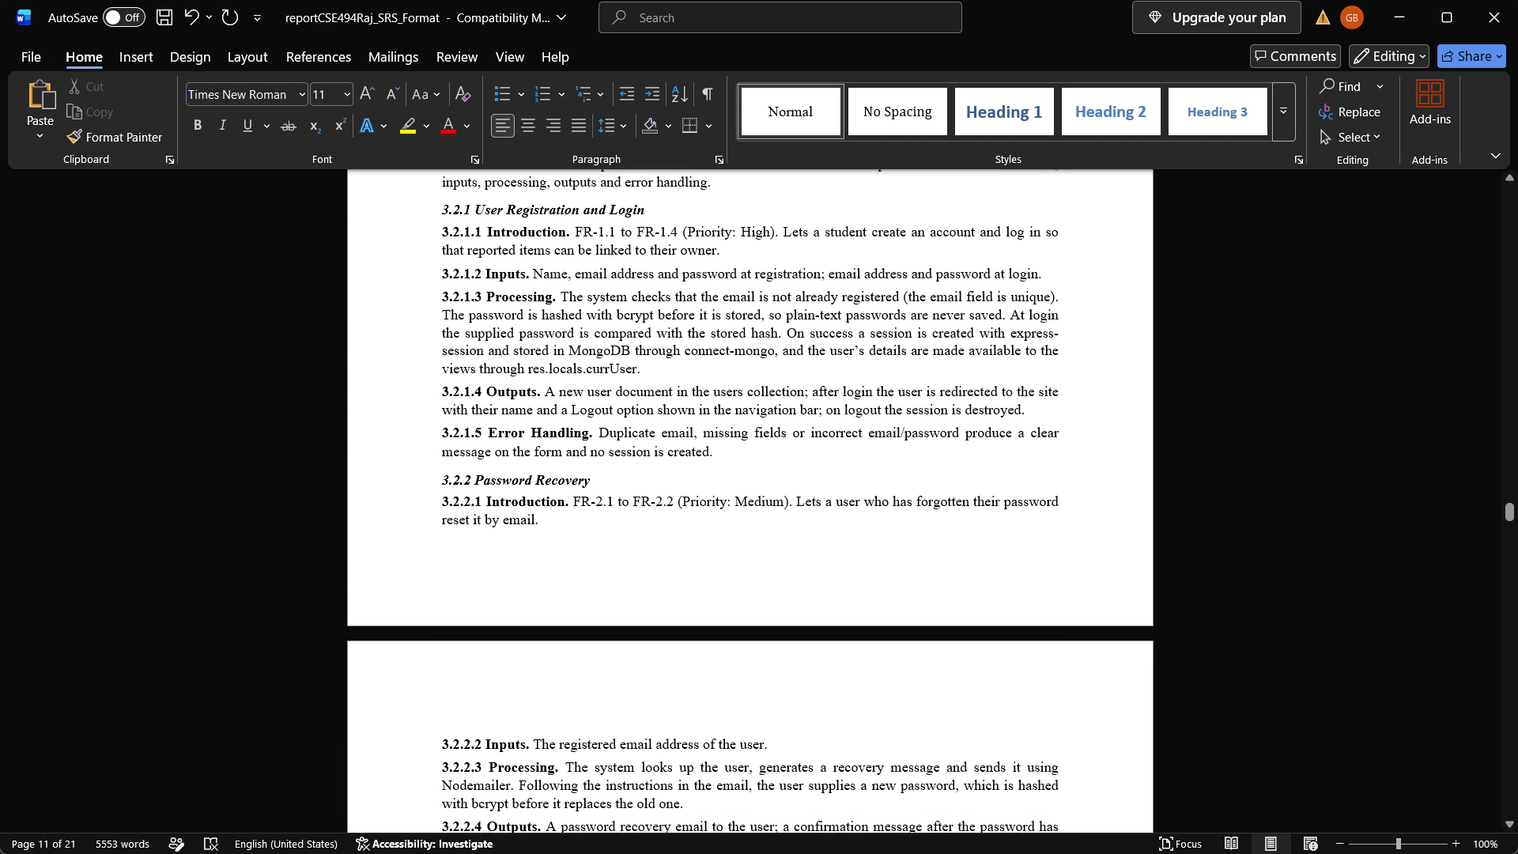
{"action": "scroll", "coordinate": [508, 448], "scroll_direction": "down", "scroll_amount": 4}
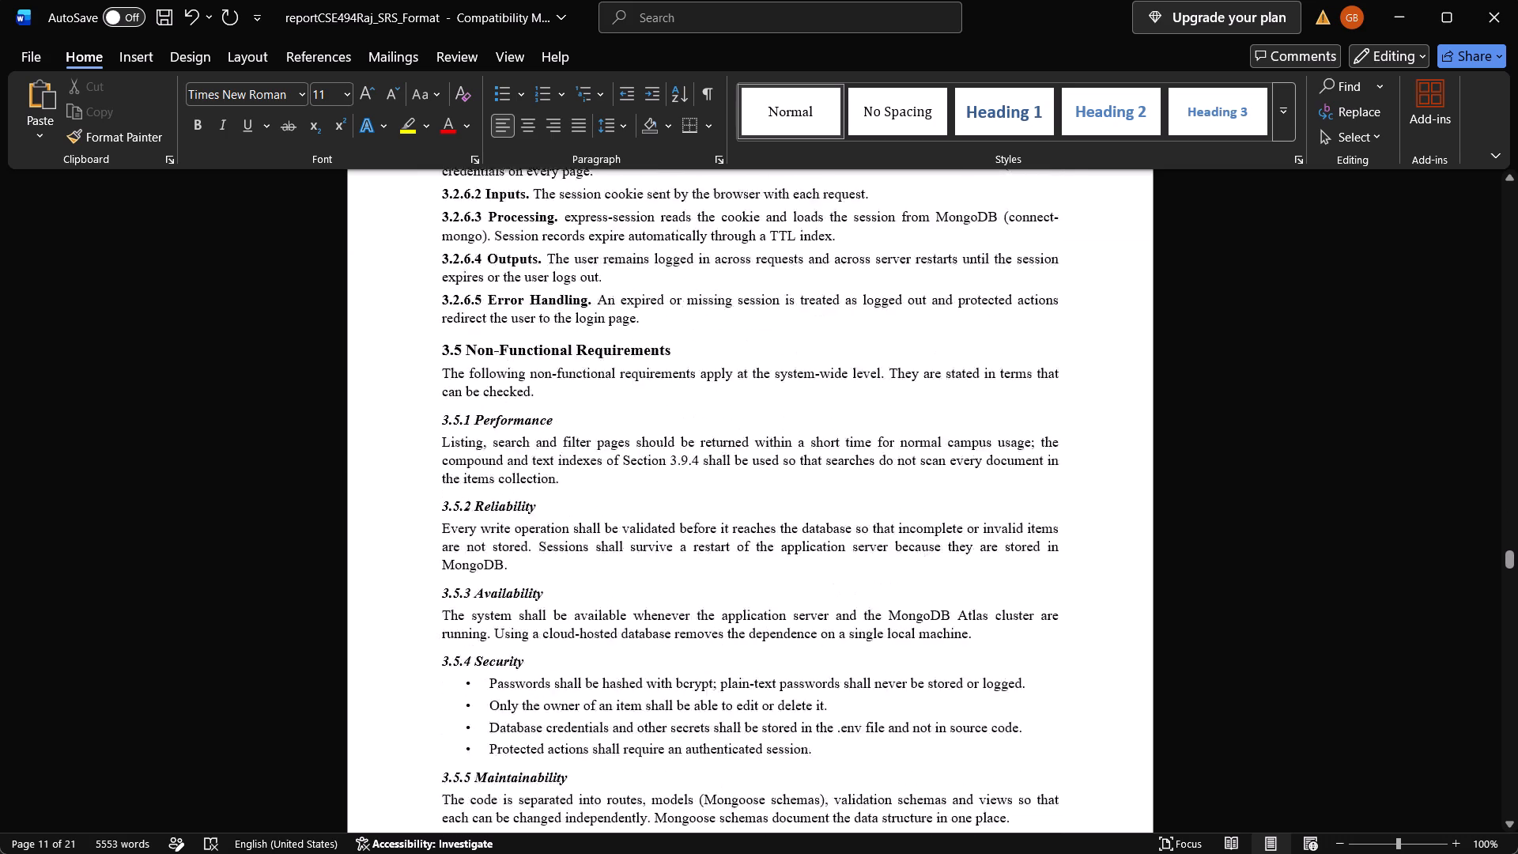
{"action": "scroll", "coordinate": [508, 448], "scroll_direction": "down", "scroll_amount": 5}
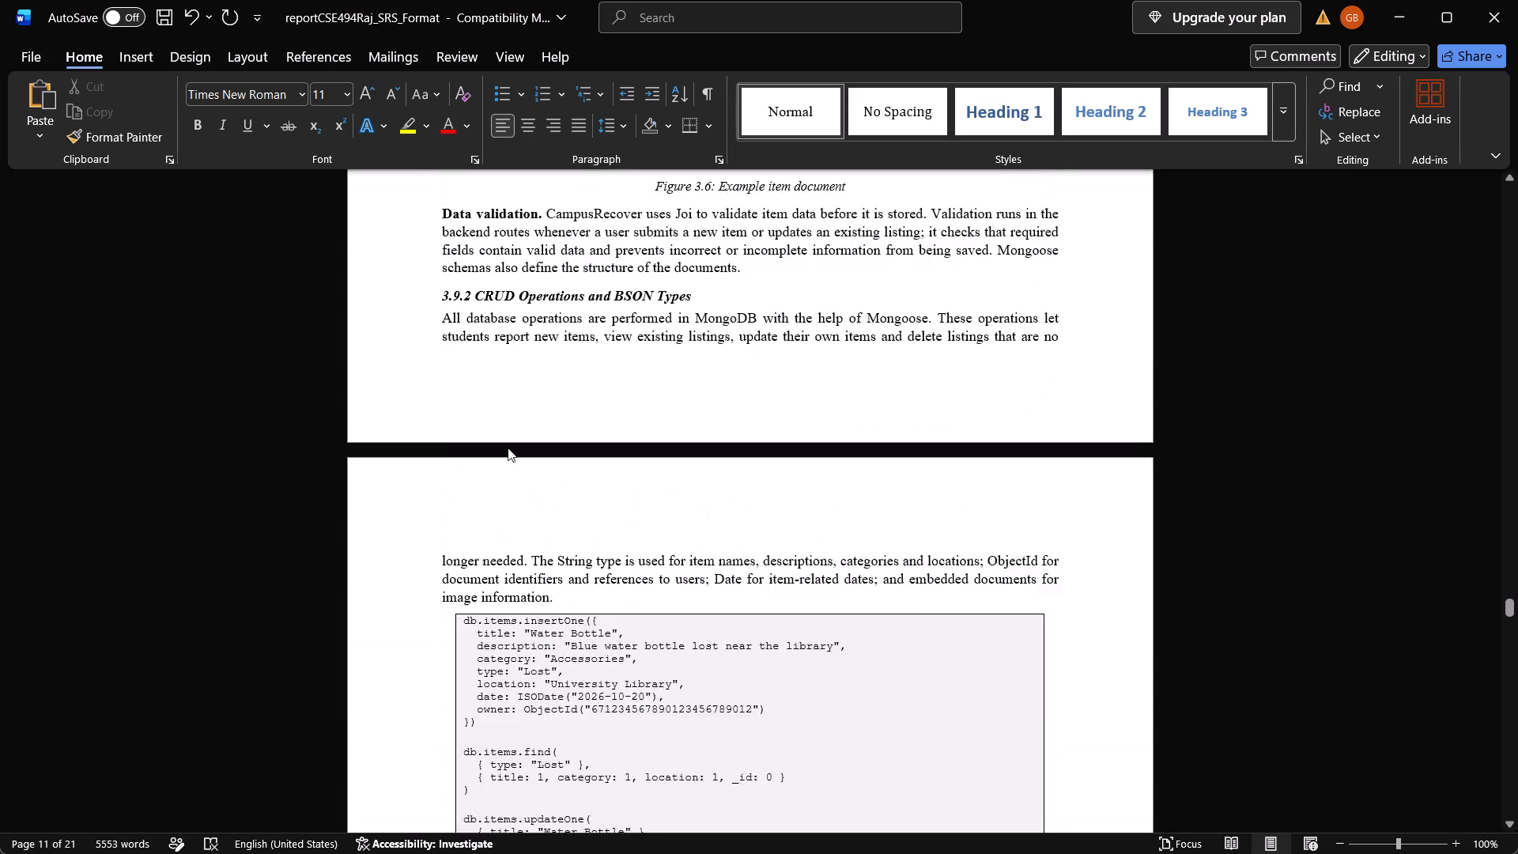
{"action": "scroll", "coordinate": [508, 448], "scroll_direction": "down", "scroll_amount": 4}
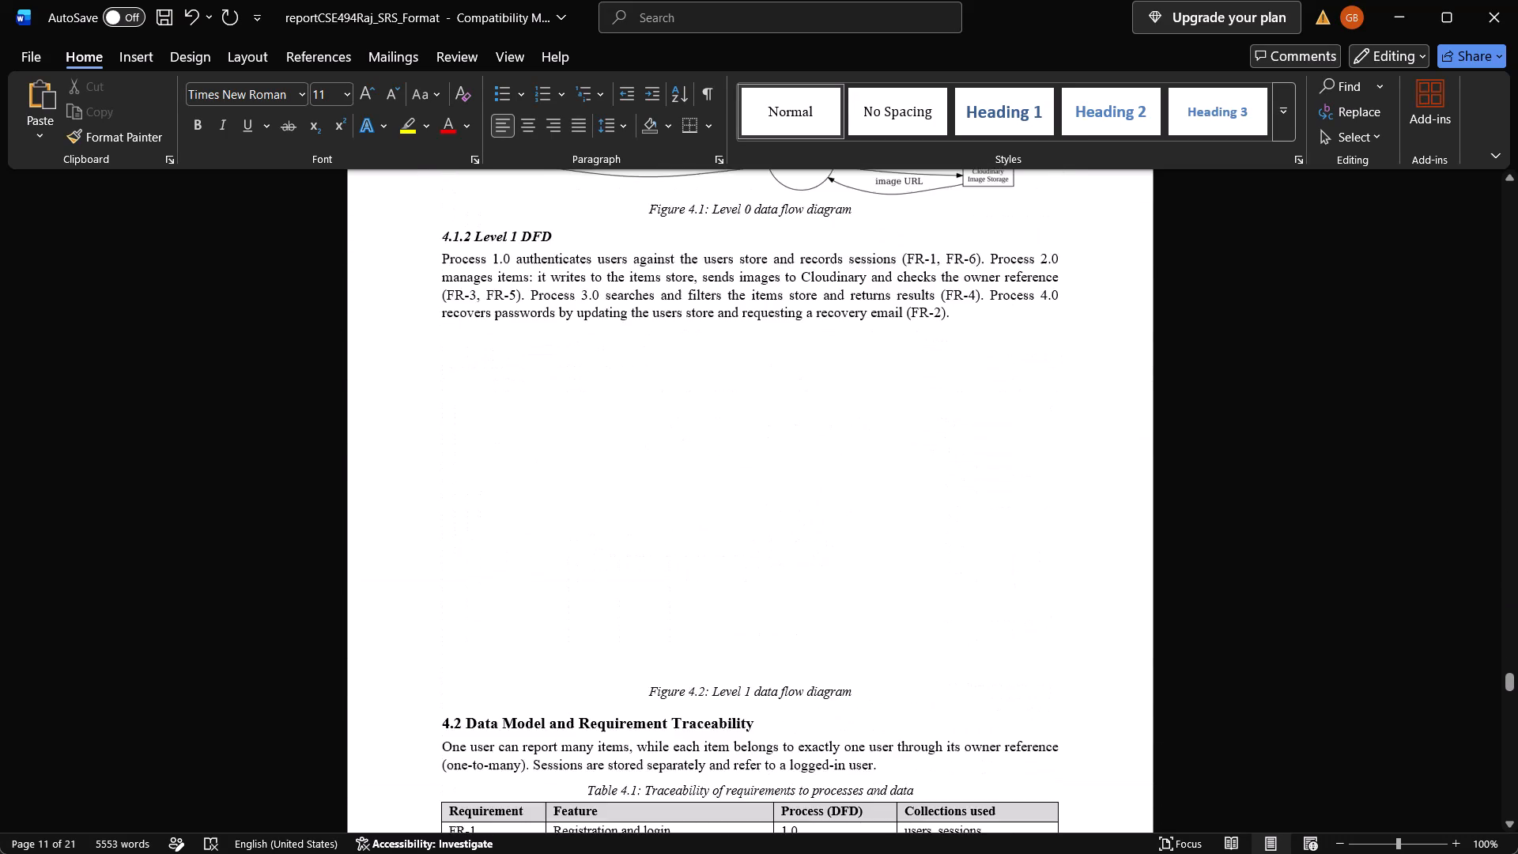
{"action": "scroll", "coordinate": [508, 448], "scroll_direction": "down", "scroll_amount": 6}
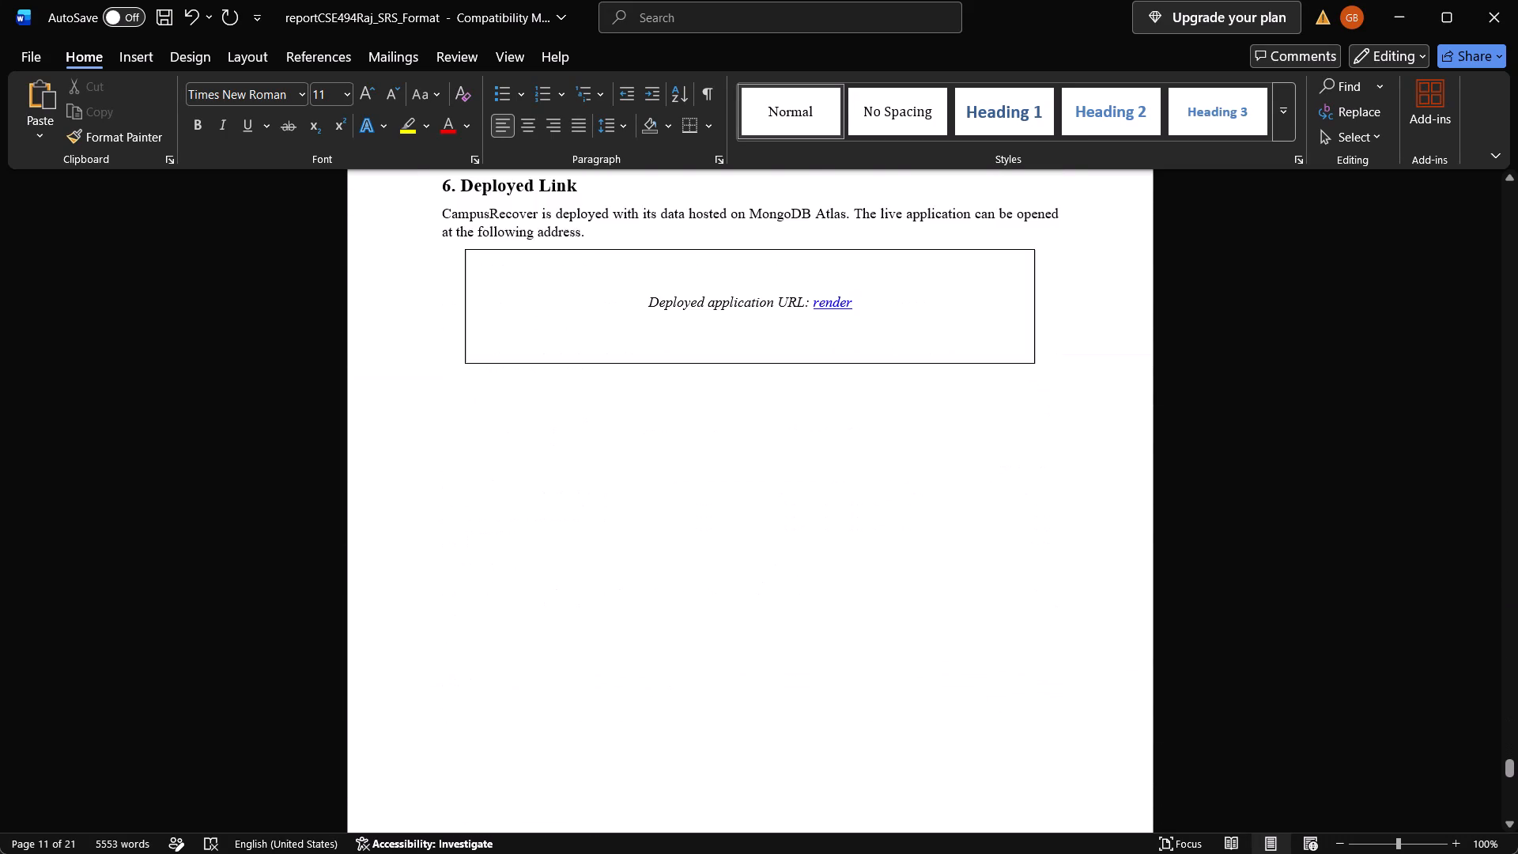
{"action": "scroll", "coordinate": [508, 448], "scroll_direction": "down", "scroll_amount": 6}
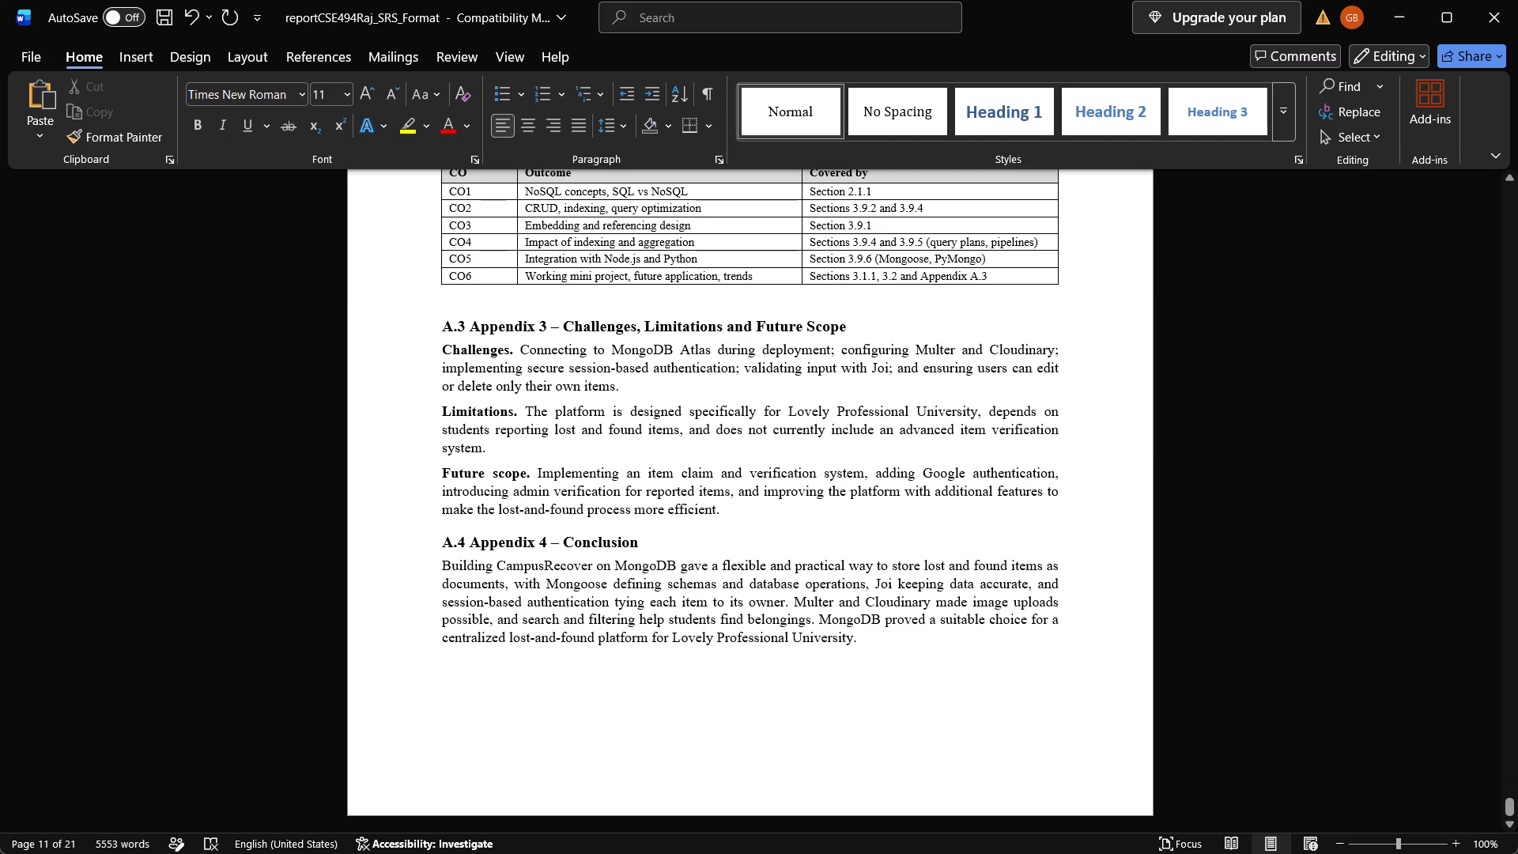
Change the Section value under the registration number on the cover page to K4E2340.
{"action": "scroll", "coordinate": [508, 448], "scroll_direction": "up", "scroll_amount": 1}
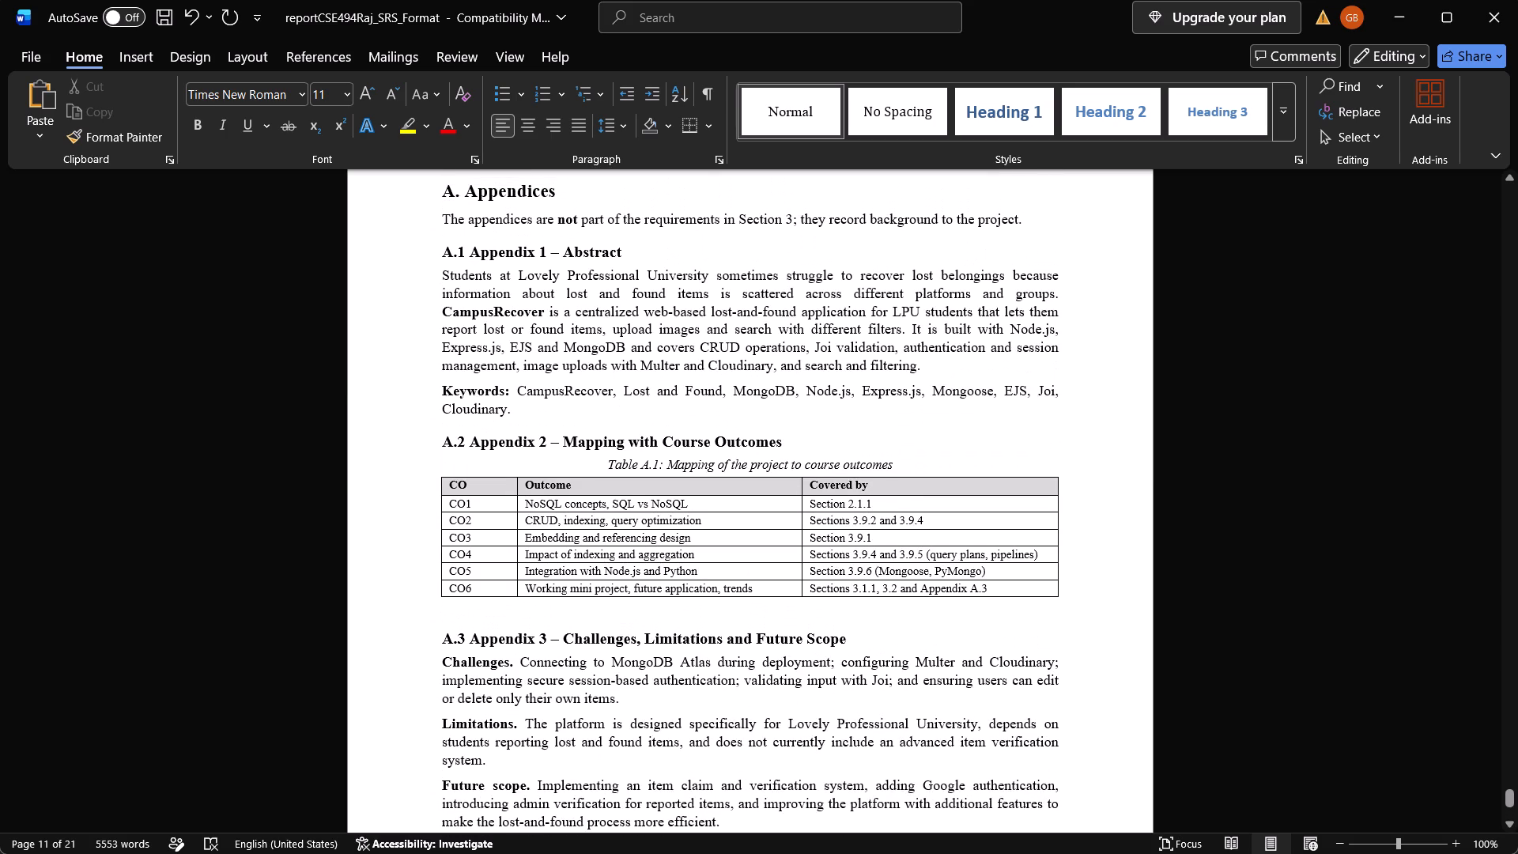
{"action": "scroll", "coordinate": [508, 448], "scroll_direction": "up", "scroll_amount": 5}
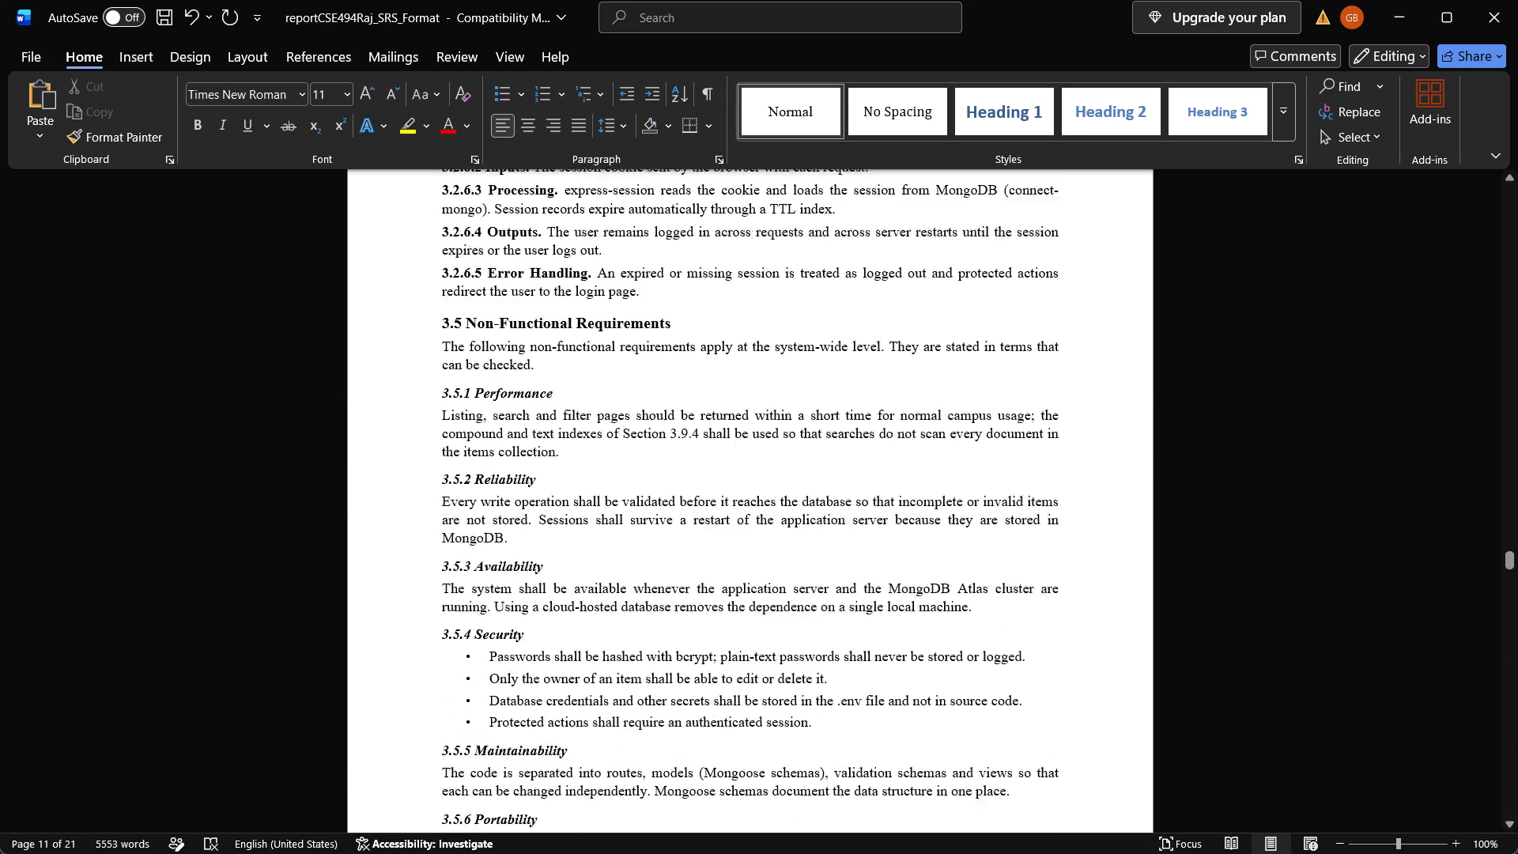
{"action": "scroll", "coordinate": [508, 448], "scroll_direction": "right", "scroll_amount": 3}
{"action": "scroll", "coordinate": [508, 448], "scroll_direction": "up", "scroll_amount": 4}
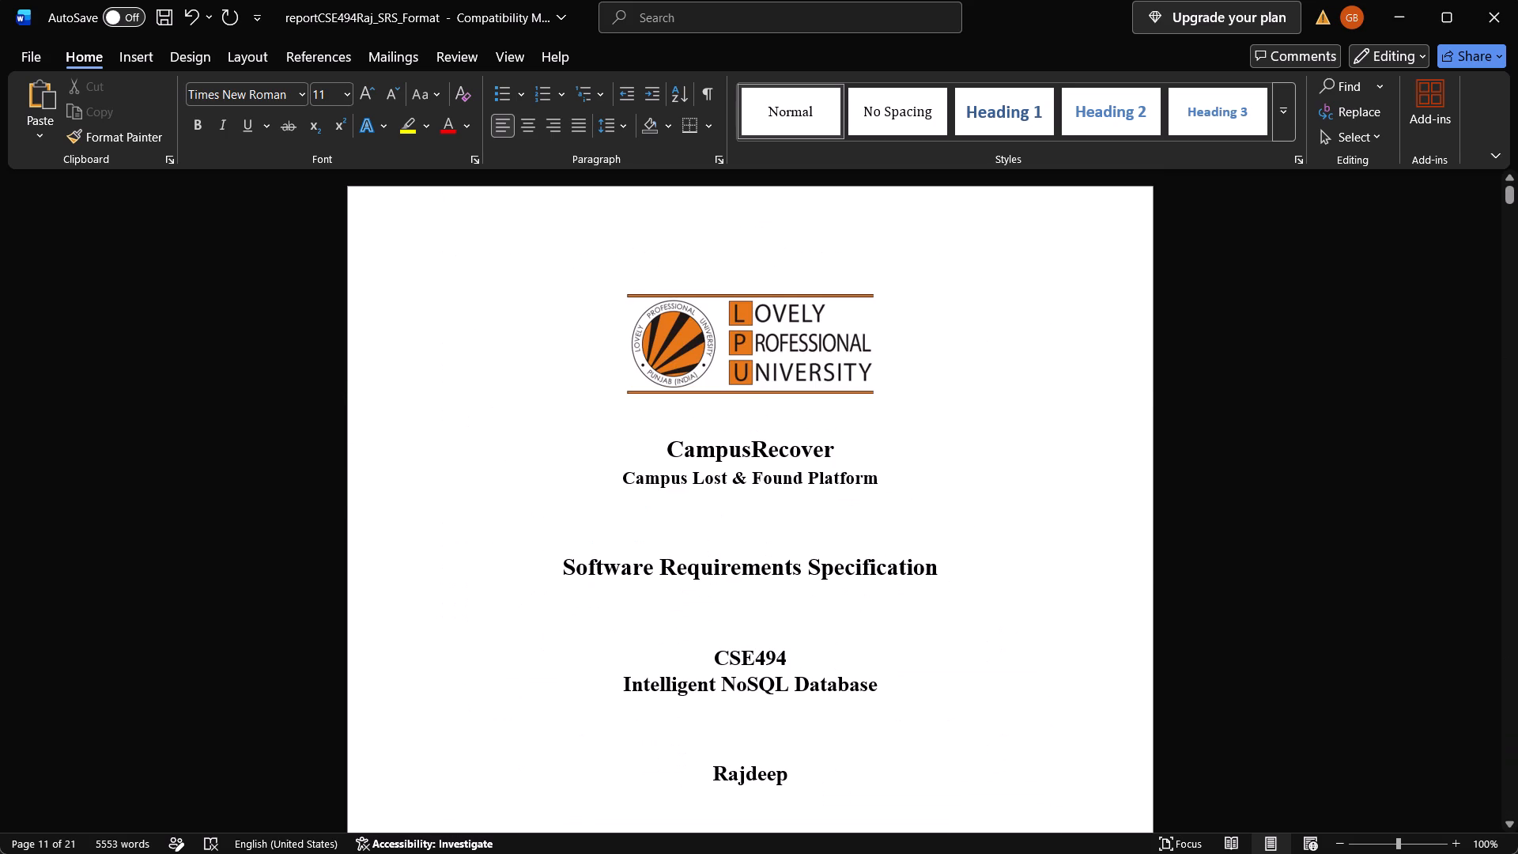
{"action": "scroll", "coordinate": [540, 488], "scroll_direction": "down", "scroll_amount": 1}
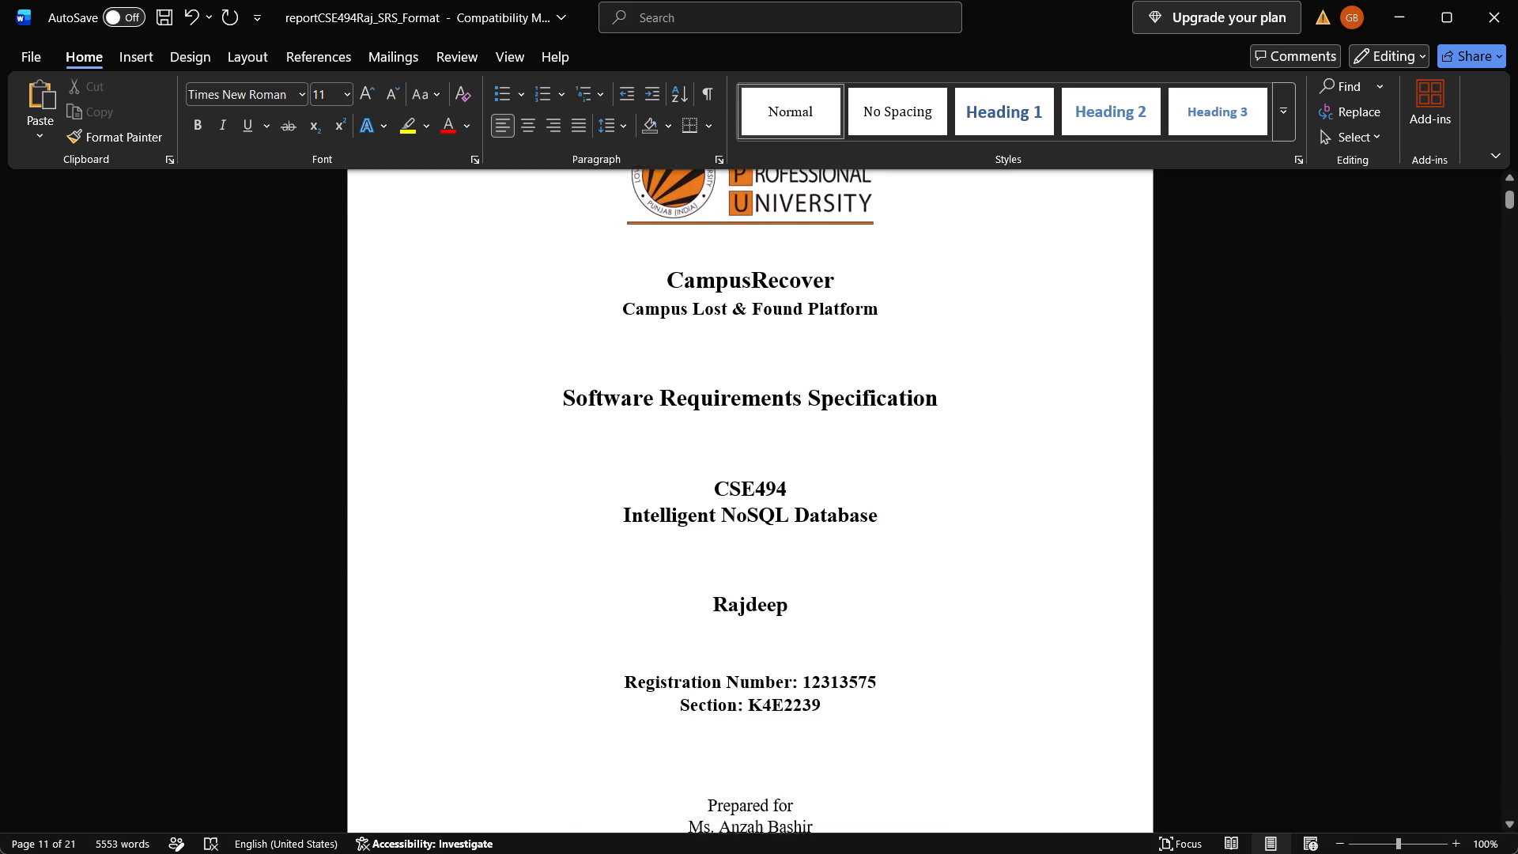
{"action": "scroll", "coordinate": [540, 488], "scroll_direction": "down", "scroll_amount": 1}
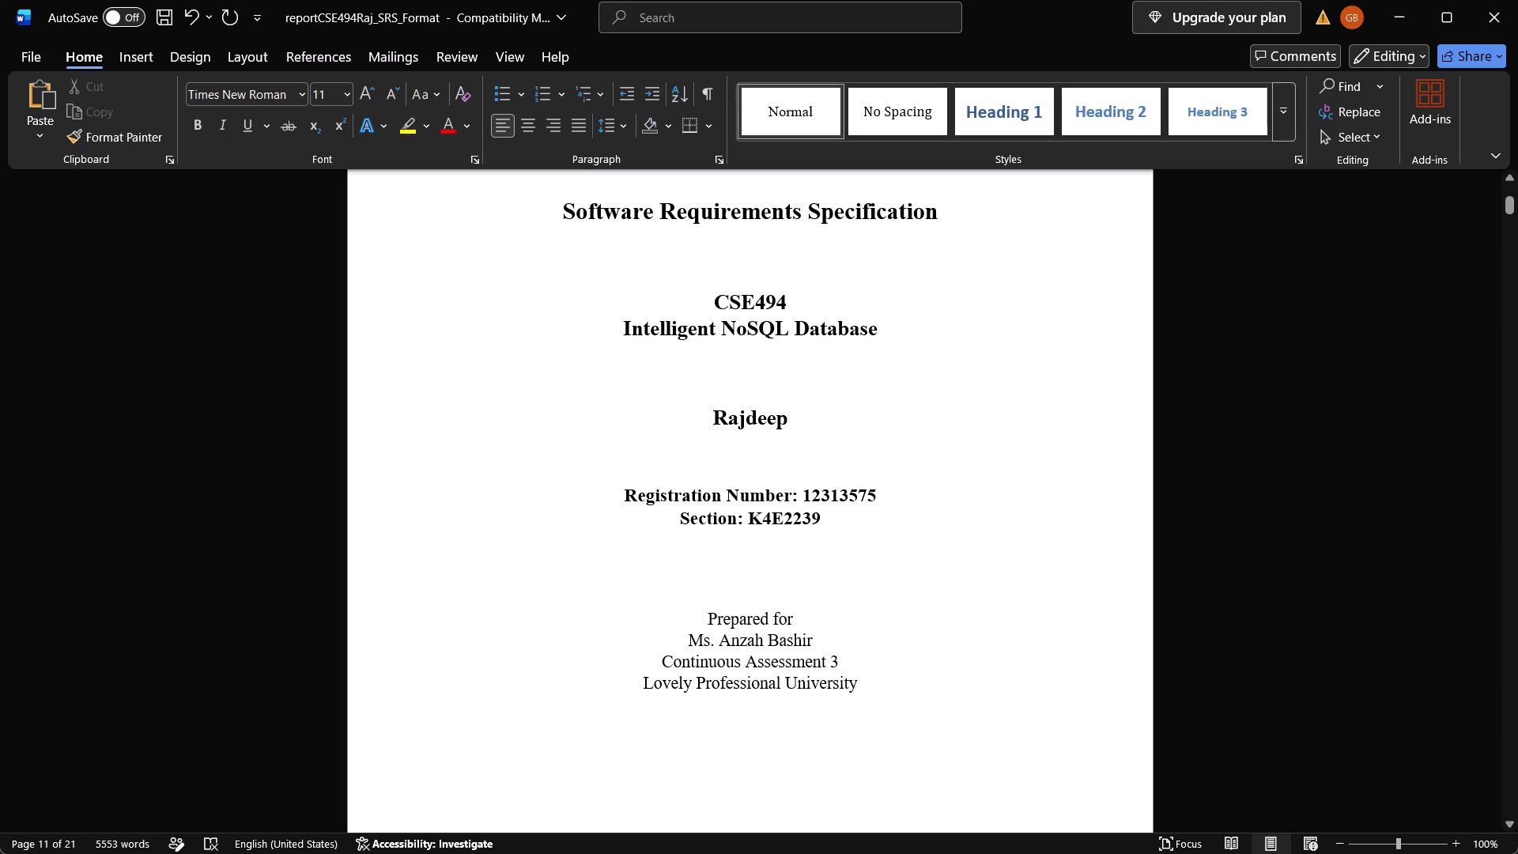
{"action": "left_click", "coordinate": [827, 516]}
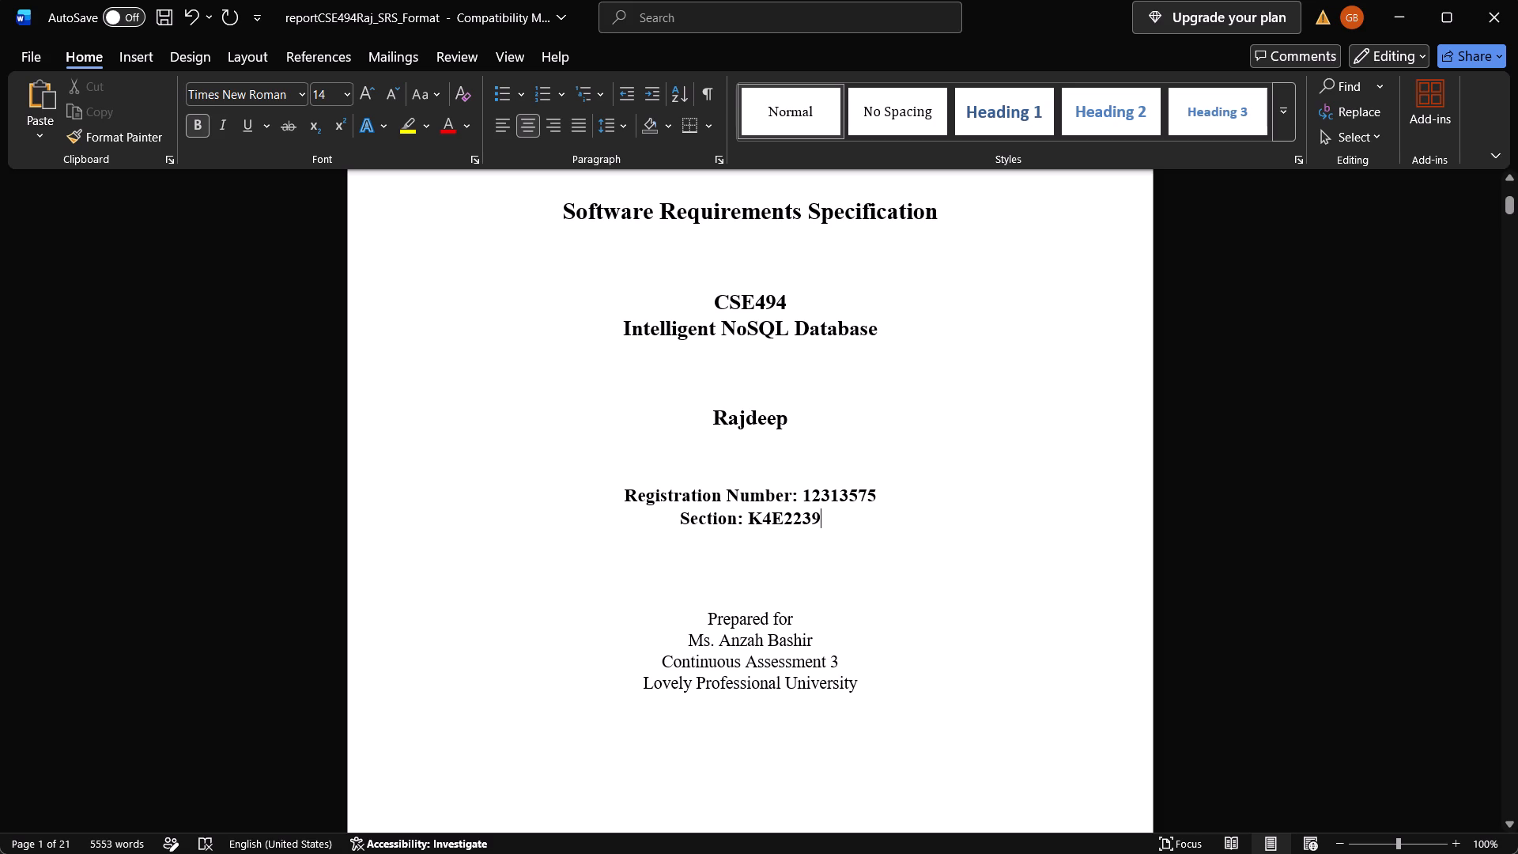
{"action": "key", "text": "BackSpace"}
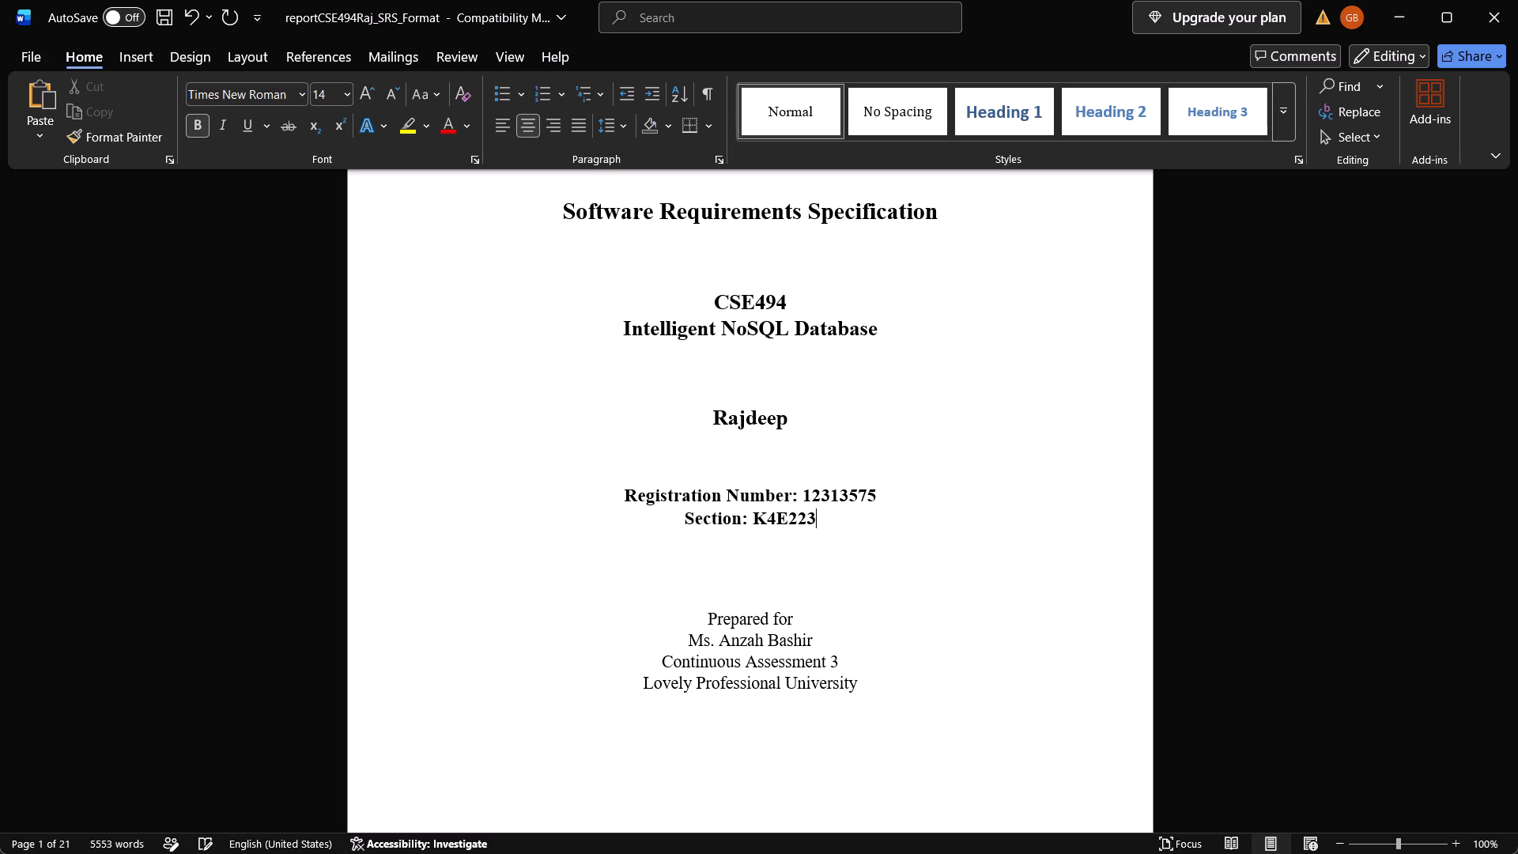
{"action": "key", "text": "BackSpace"}
{"action": "key", "text": "BackSpace"}
{"action": "type", "text": "34"}
{"action": "key", "text": "0"}
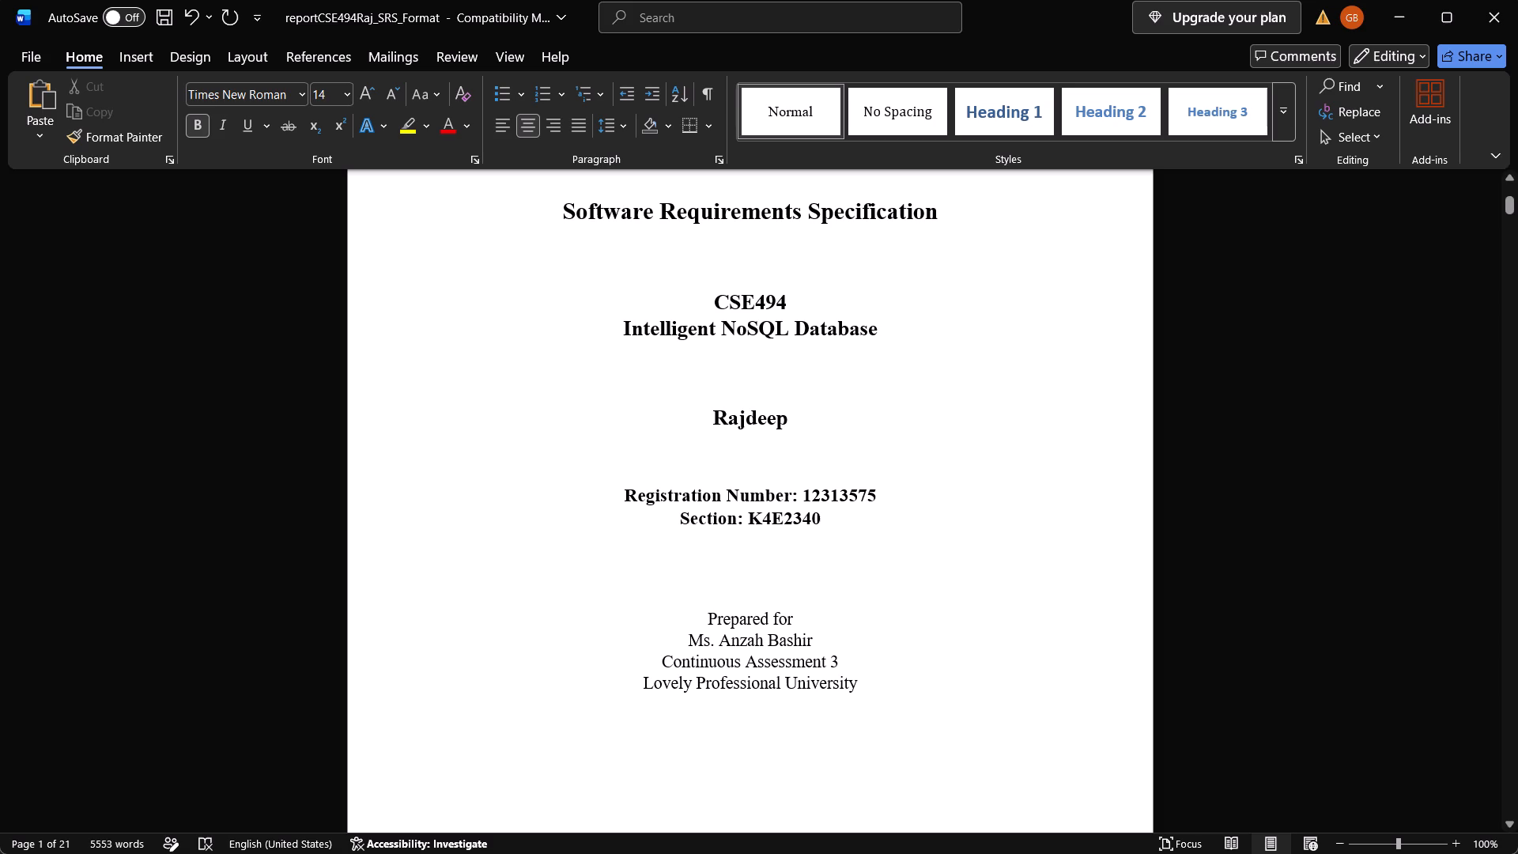
Save the report document.
{"action": "scroll", "coordinate": [882, 584], "scroll_direction": "down", "scroll_amount": 1}
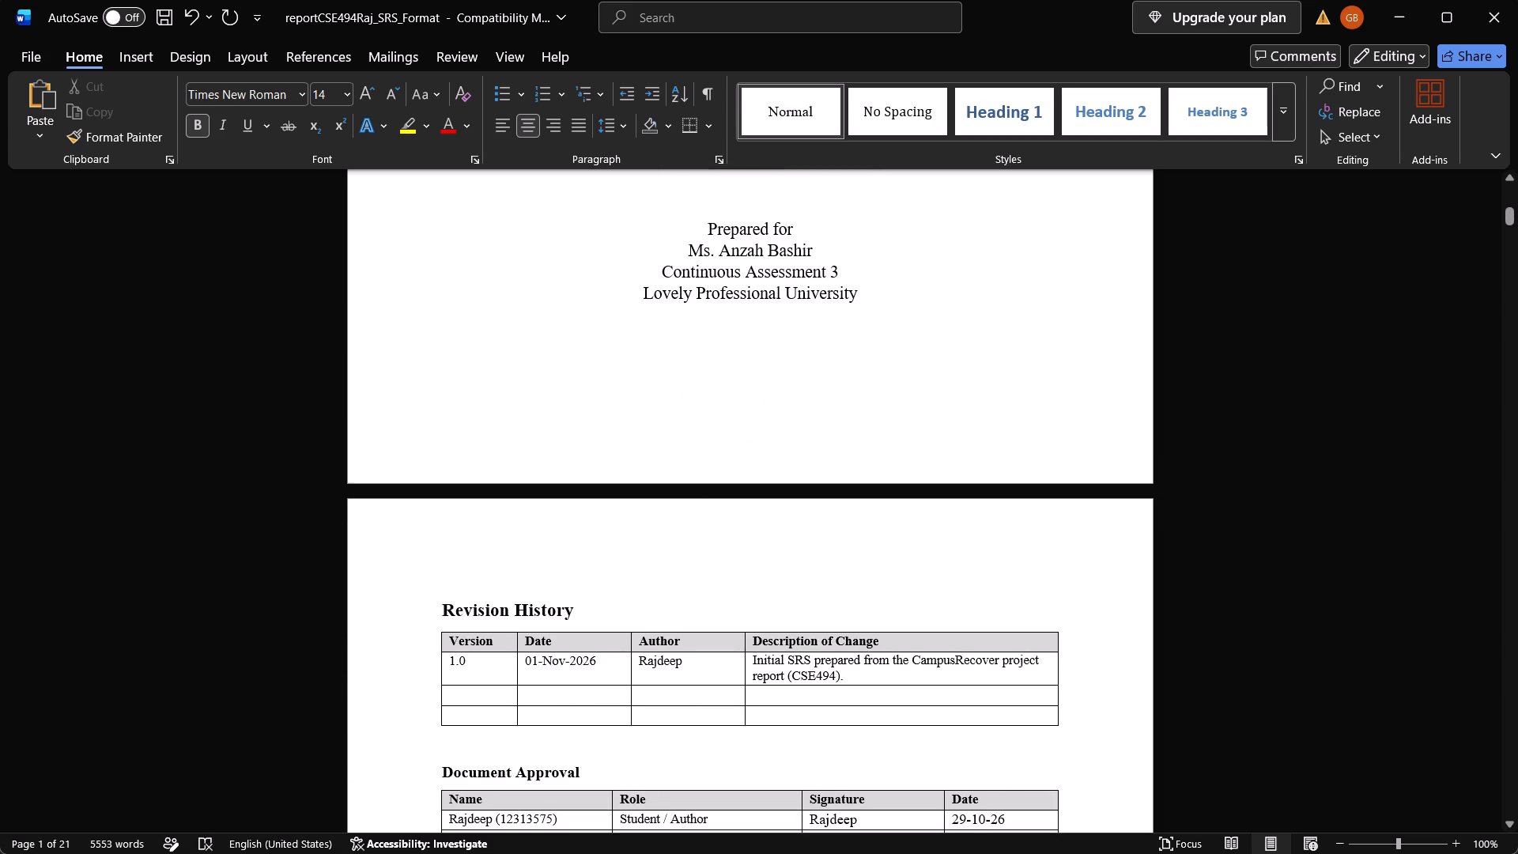
{"action": "key", "text": "ctrl+s"}
{"action": "key", "text": "ctrl+s"}
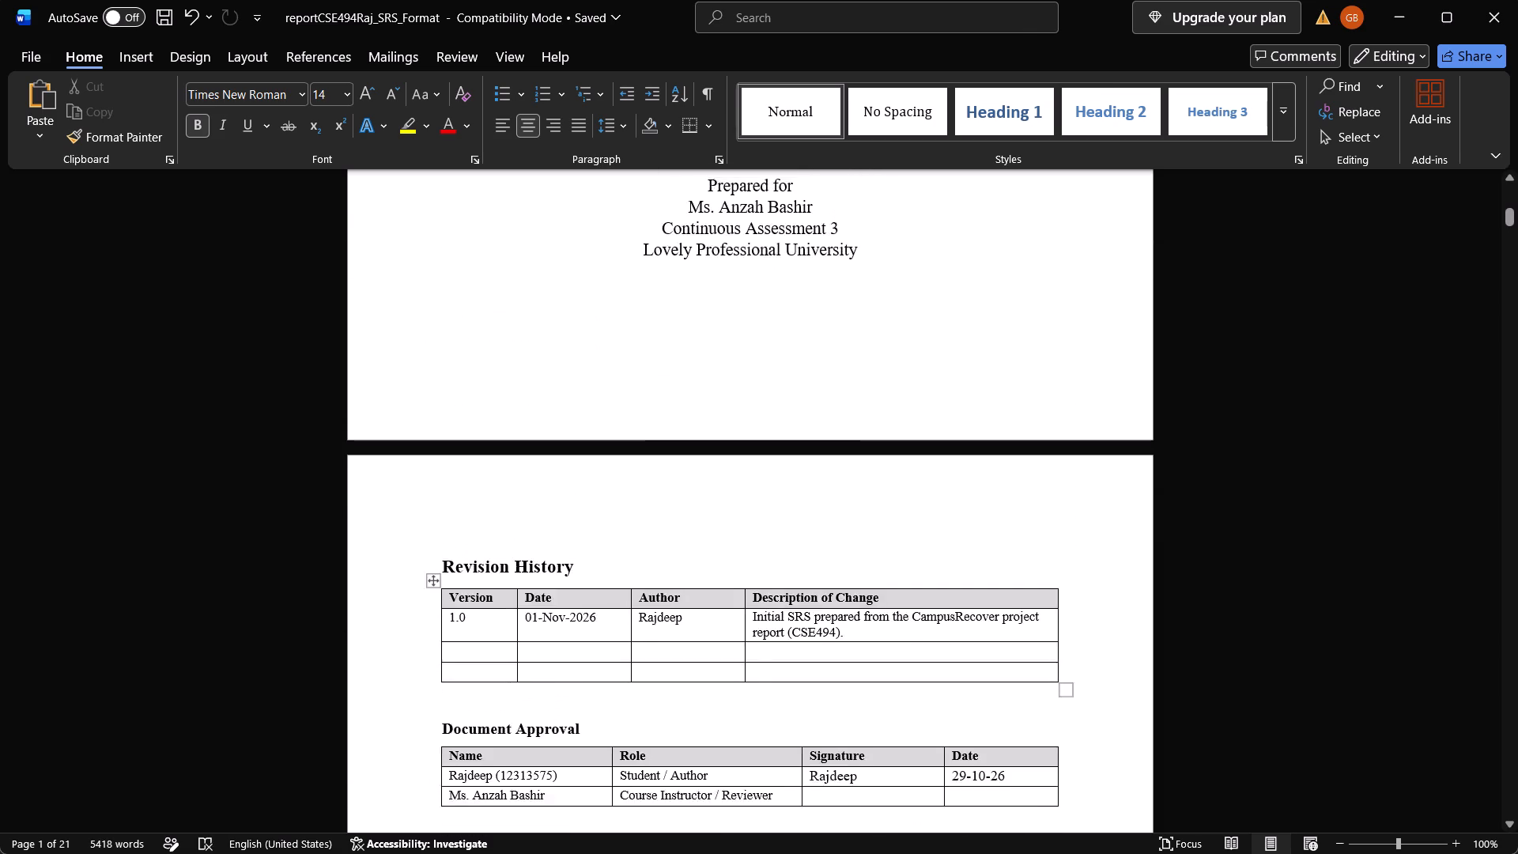
Check the report from the cover page through Document Approval and Document Conventions to the data flow diagrams.
{"action": "scroll", "coordinate": [882, 584], "scroll_direction": "down", "scroll_amount": 1}
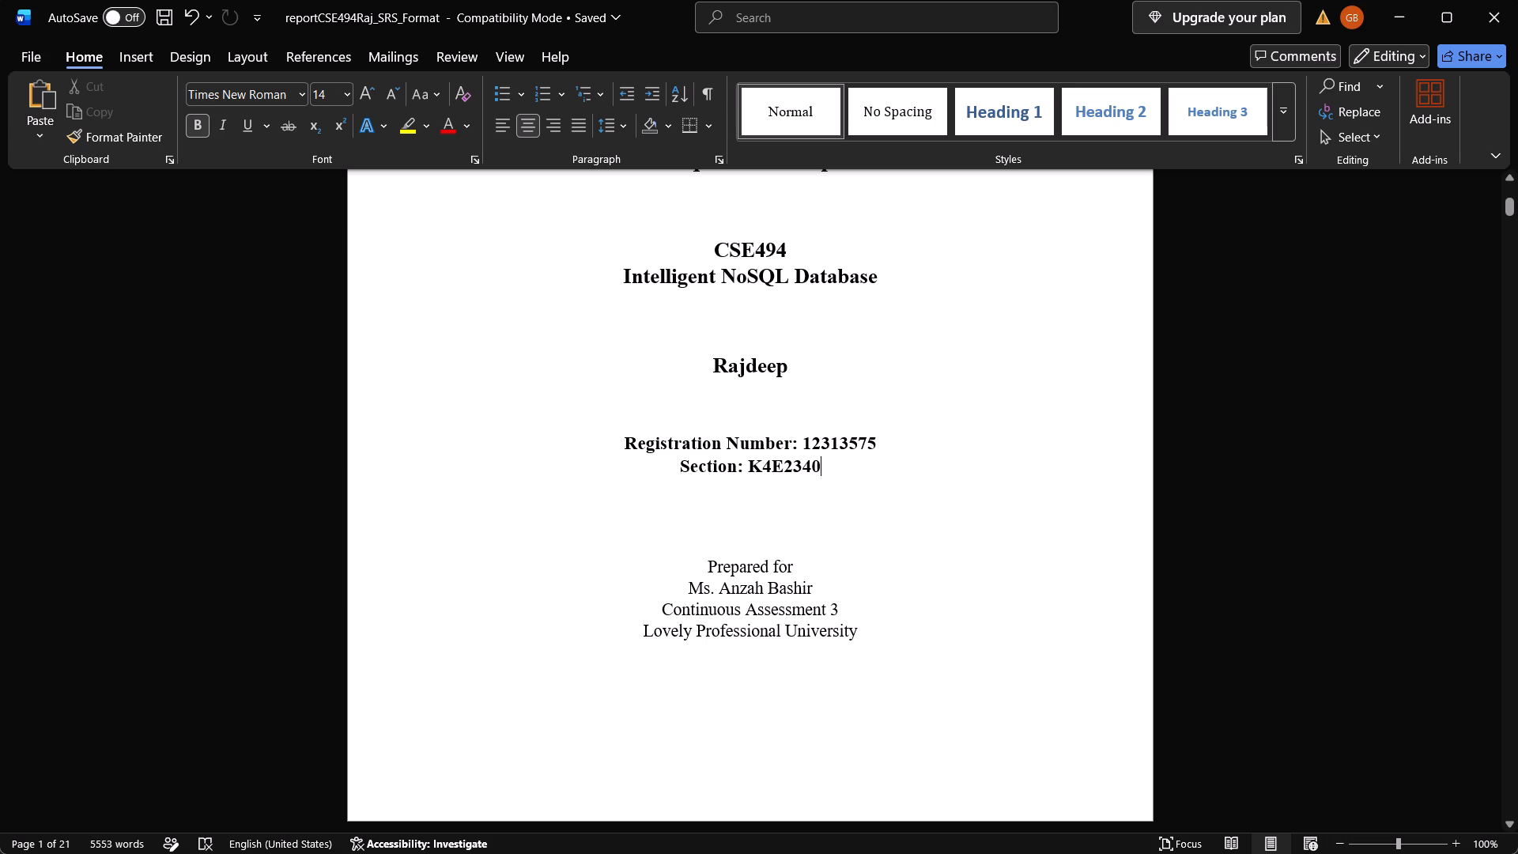
{"action": "scroll", "coordinate": [841, 609], "scroll_direction": "down", "scroll_amount": 5}
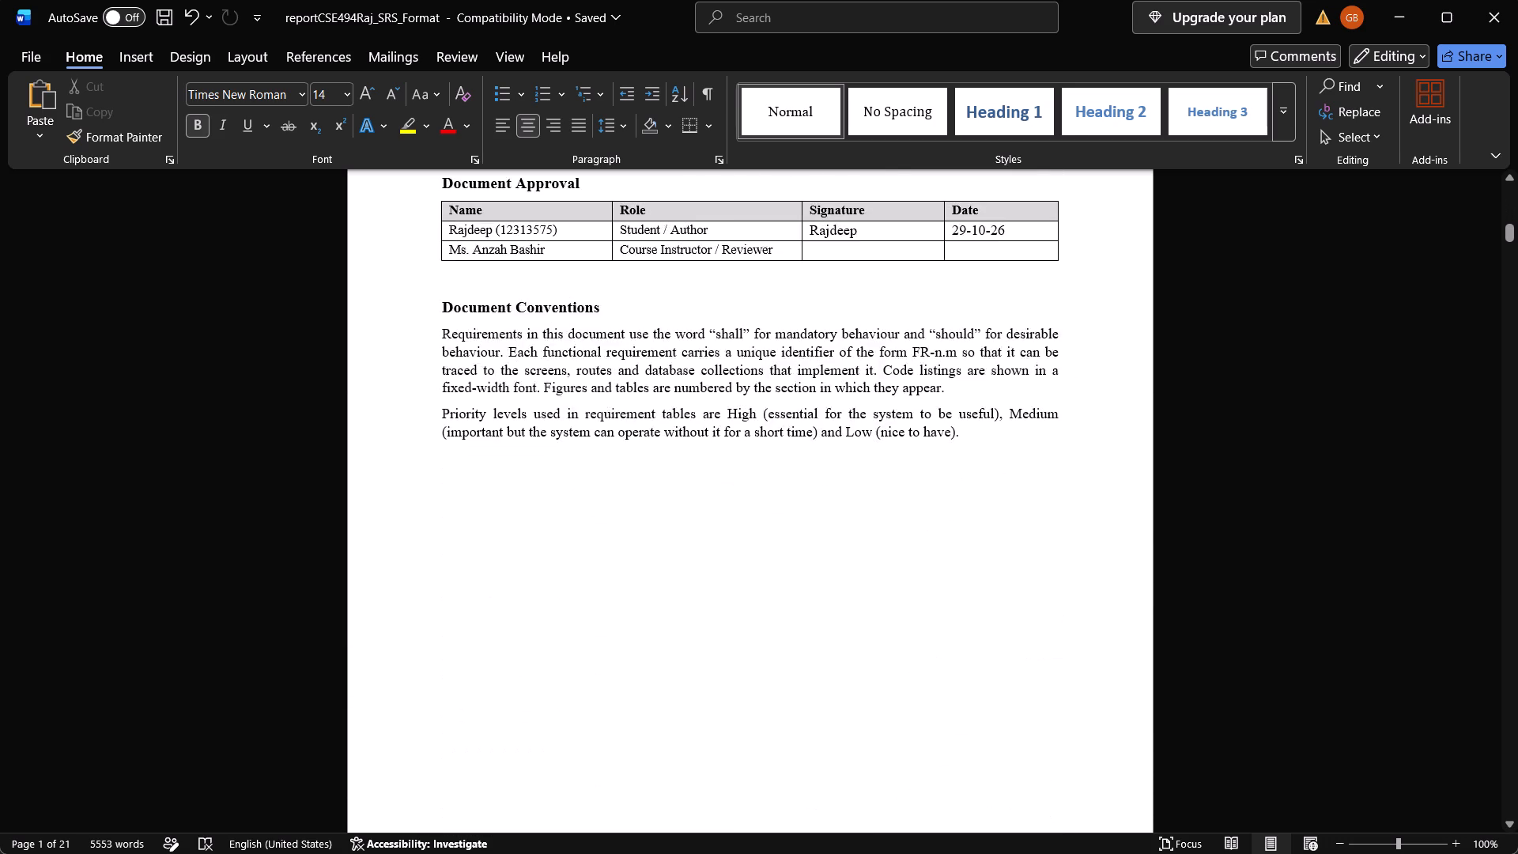
{"action": "scroll", "coordinate": [841, 609], "scroll_direction": "down", "scroll_amount": 20}
{"action": "scroll", "coordinate": [841, 609], "scroll_direction": "down", "scroll_amount": 1}
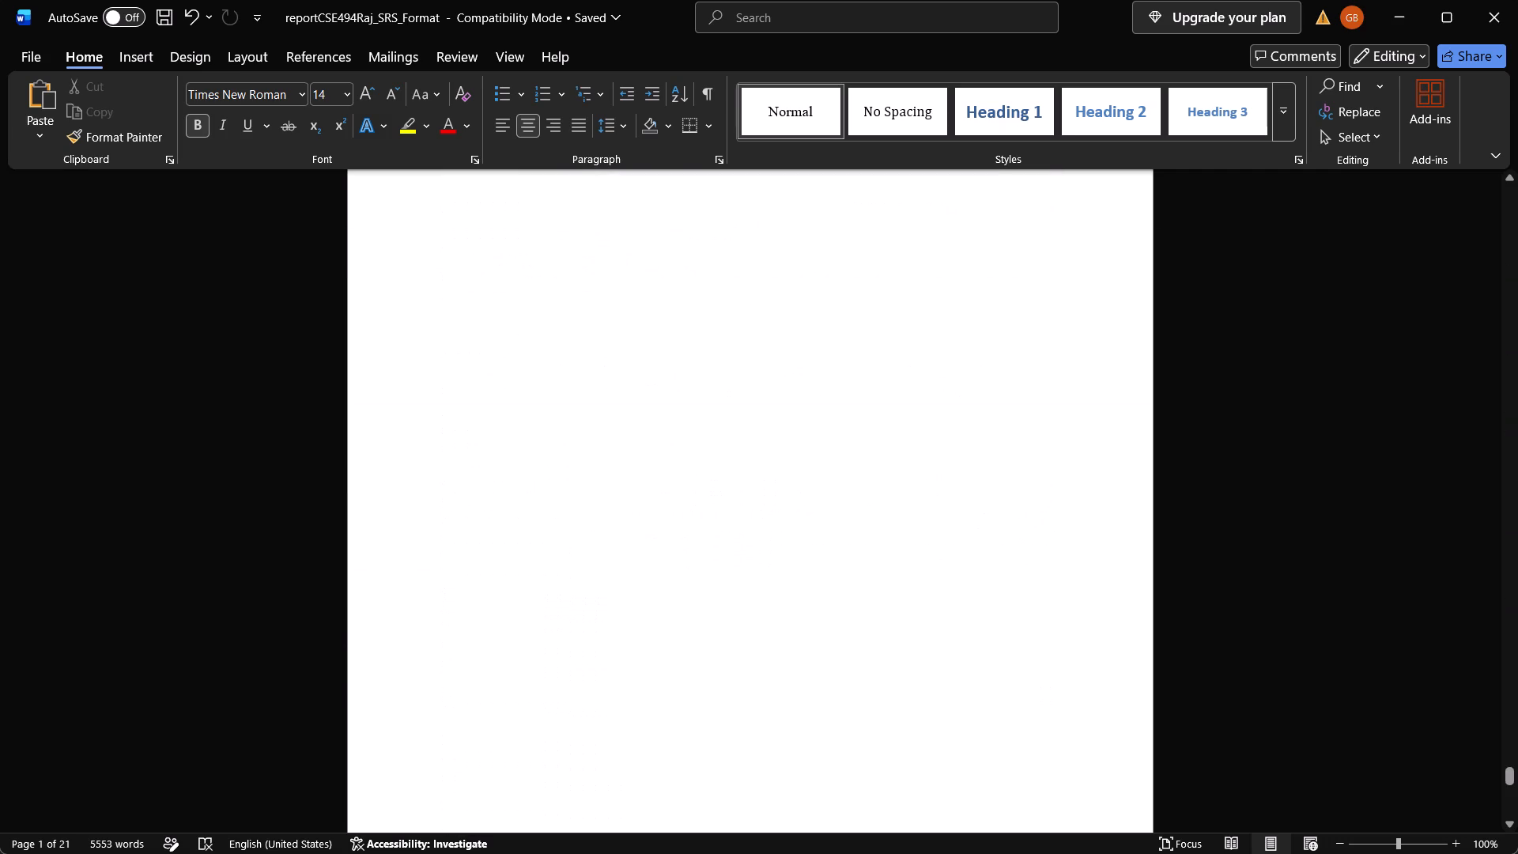
{"action": "scroll", "coordinate": [841, 609], "scroll_direction": "down", "scroll_amount": 2}
{"action": "scroll", "coordinate": [841, 609], "scroll_direction": "up", "scroll_amount": 7}
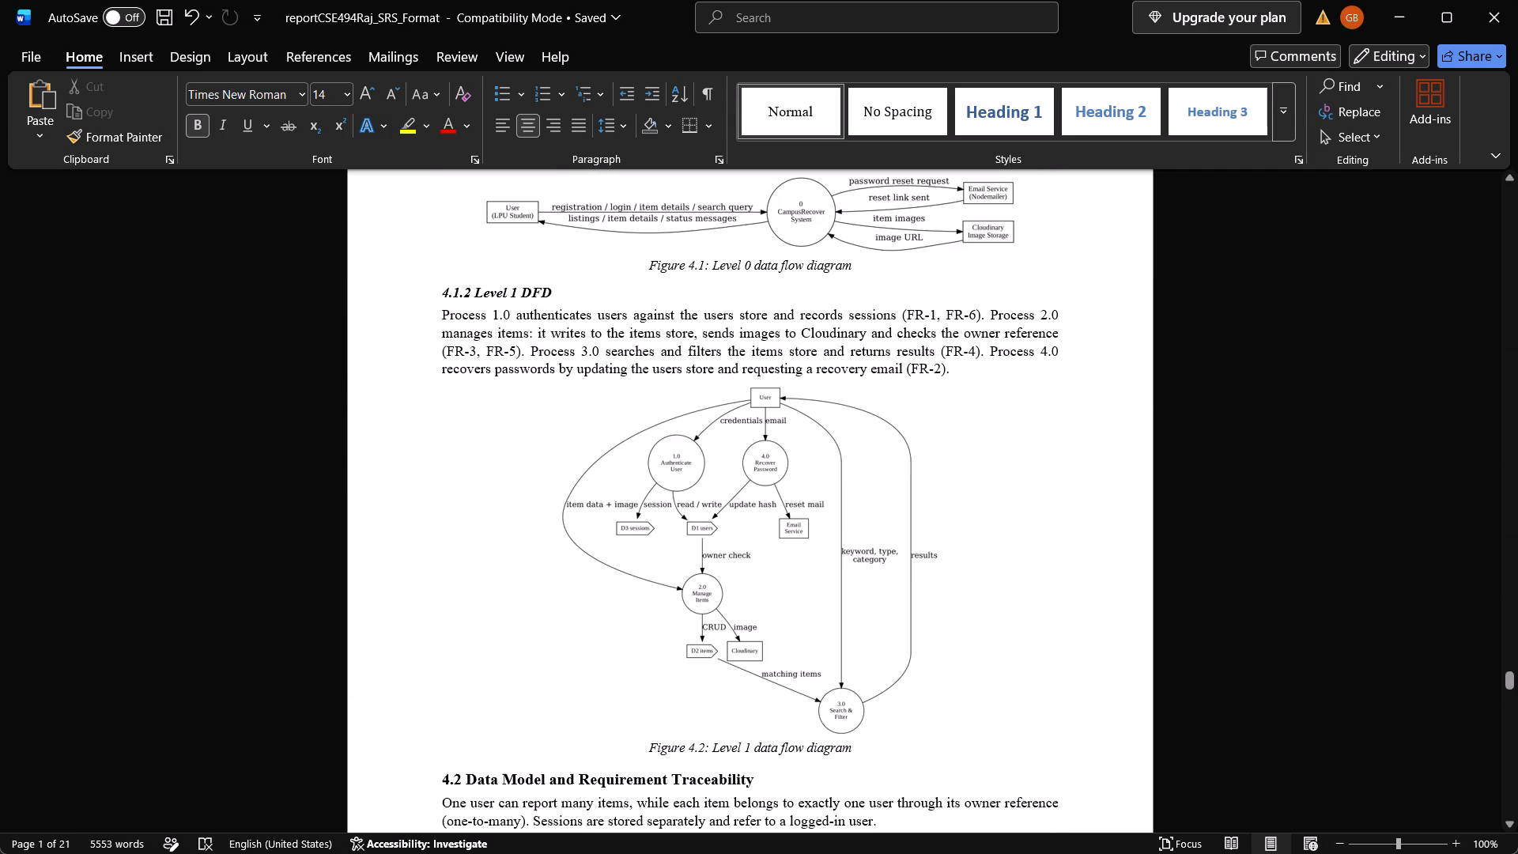
{"action": "scroll", "coordinate": [841, 609], "scroll_direction": "up", "scroll_amount": 6}
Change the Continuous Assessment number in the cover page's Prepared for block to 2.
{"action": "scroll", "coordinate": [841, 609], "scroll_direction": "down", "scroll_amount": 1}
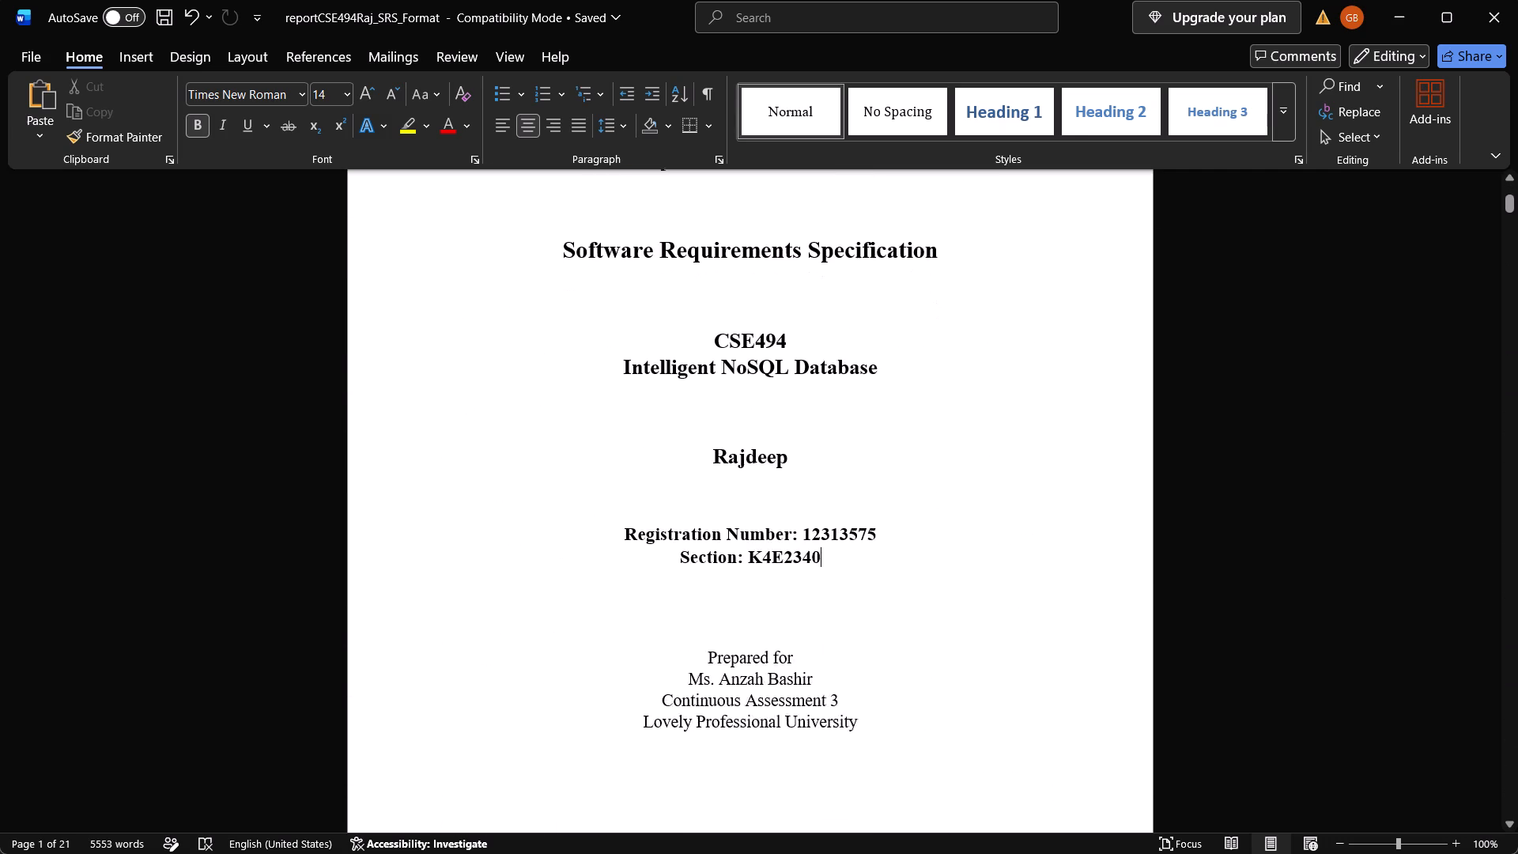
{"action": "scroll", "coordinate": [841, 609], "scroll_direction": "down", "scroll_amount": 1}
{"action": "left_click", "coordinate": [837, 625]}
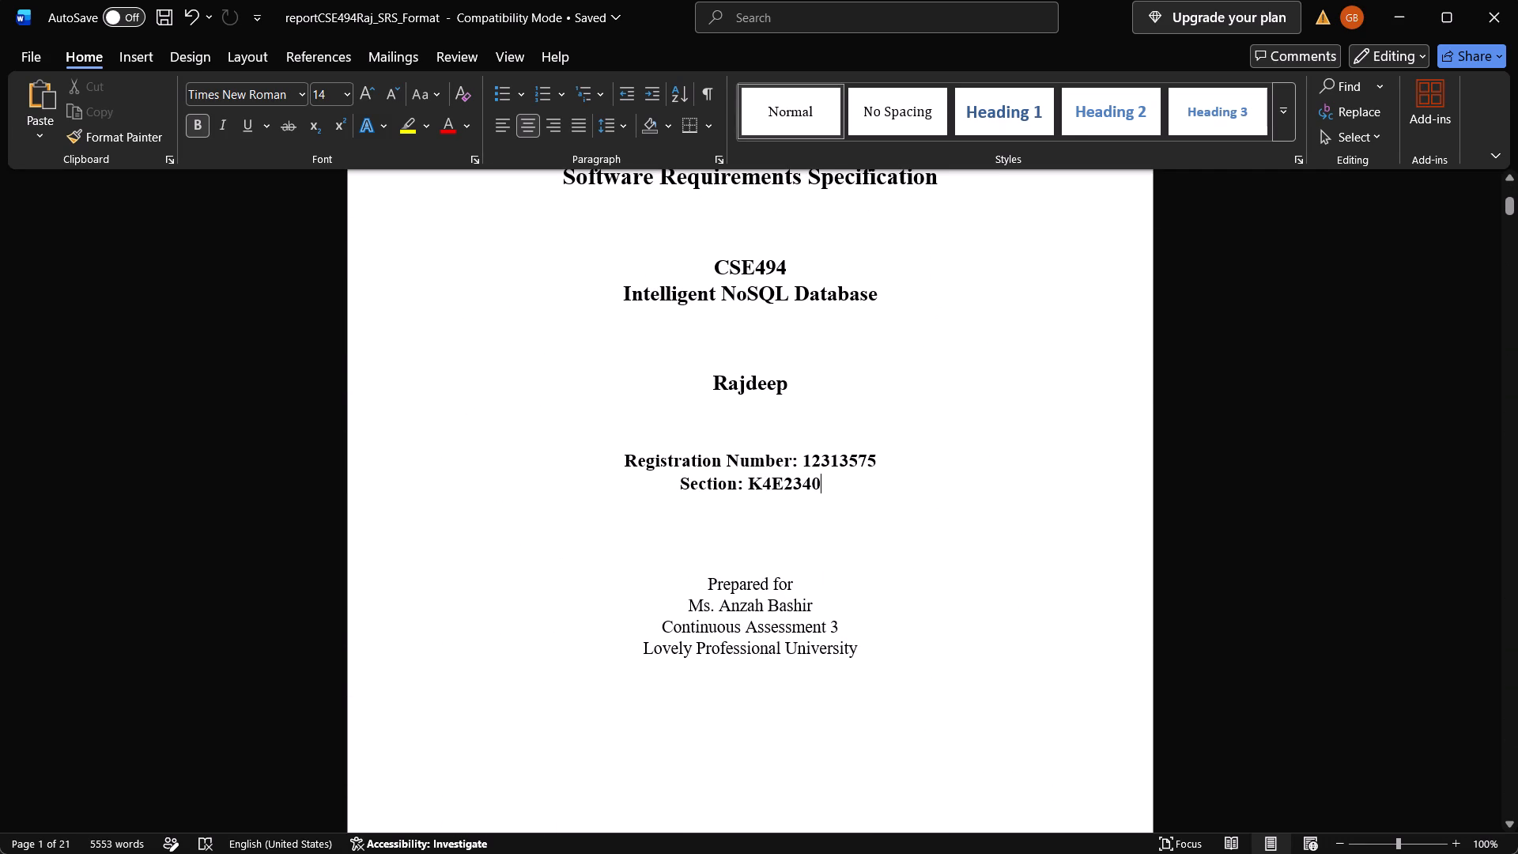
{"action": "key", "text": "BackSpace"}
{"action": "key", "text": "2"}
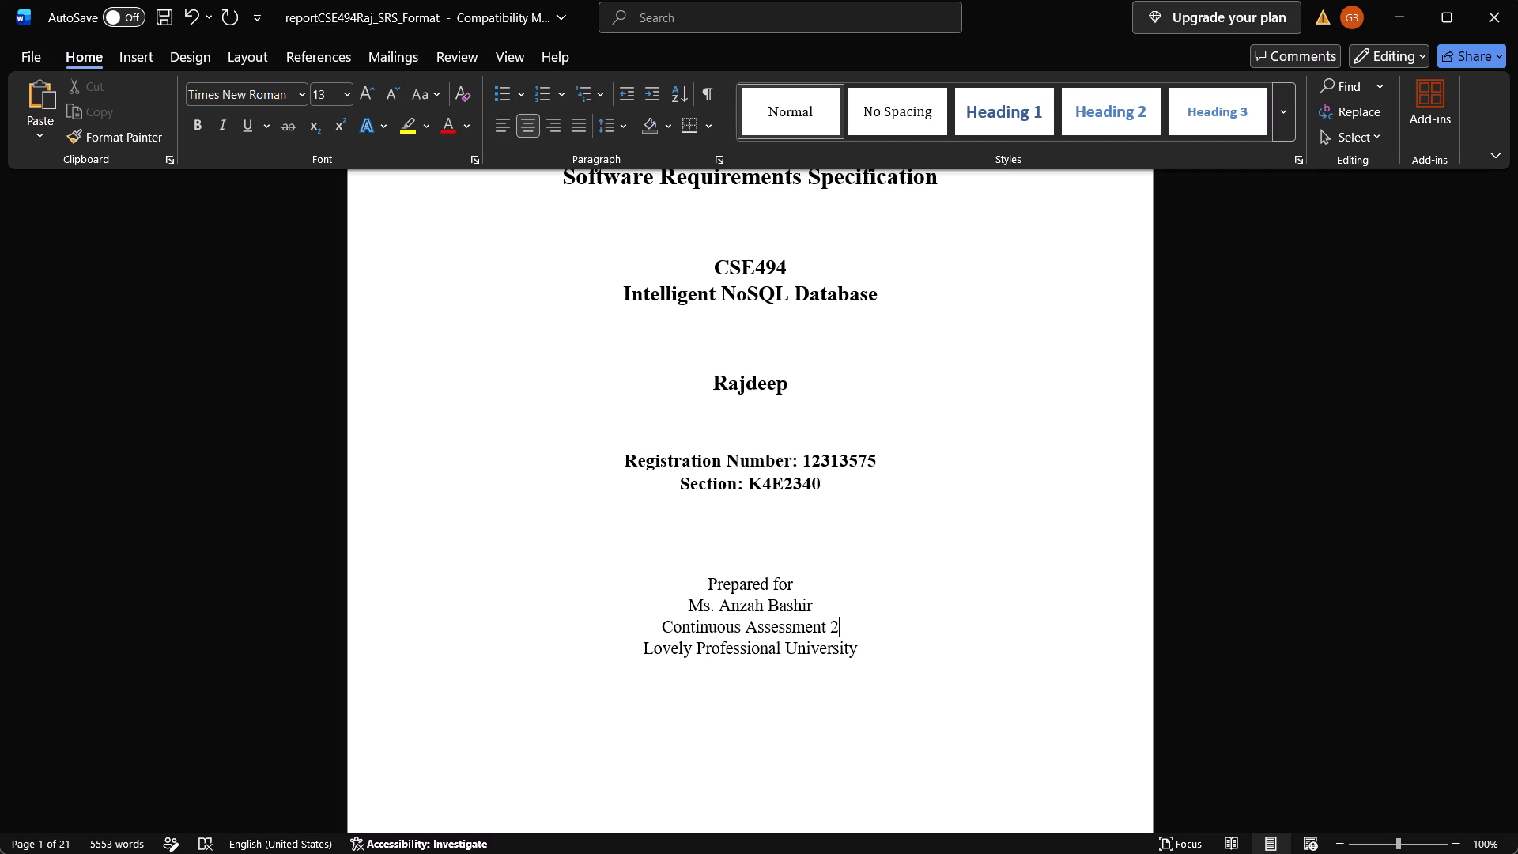
Delete the Continuous Assessment line from the cover page's Prepared for block, including the empty line above Lovely Professional University.
{"action": "key", "text": "Left"}
{"action": "key", "text": "Left"}
{"action": "key", "text": "Right"}
{"action": "key", "text": "Right"}
{"action": "key", "text": "BackSpace"}
{"action": "key", "text": "BackSpace"}
{"action": "key", "text": "BackSpace"}
{"action": "key", "text": "BackSpace"}
{"action": "key", "text": "BackSpace"}
{"action": "key", "text": "BackSpace"}
{"action": "key", "text": "BackSpace"}
{"action": "key", "text": "BackSpace"}
{"action": "key", "text": "BackSpace"}
{"action": "key", "text": "BackSpace"}
{"action": "key", "text": "BackSpace"}
{"action": "key", "text": "BackSpace"}
{"action": "key", "text": "BackSpace"}
{"action": "key", "text": "BackSpace"}
{"action": "key", "text": "BackSpace"}
{"action": "key", "text": "BackSpace"}
{"action": "key", "text": "BackSpace"}
{"action": "key", "text": "BackSpace"}
{"action": "key", "text": "BackSpace"}
{"action": "key", "text": "BackSpace"}
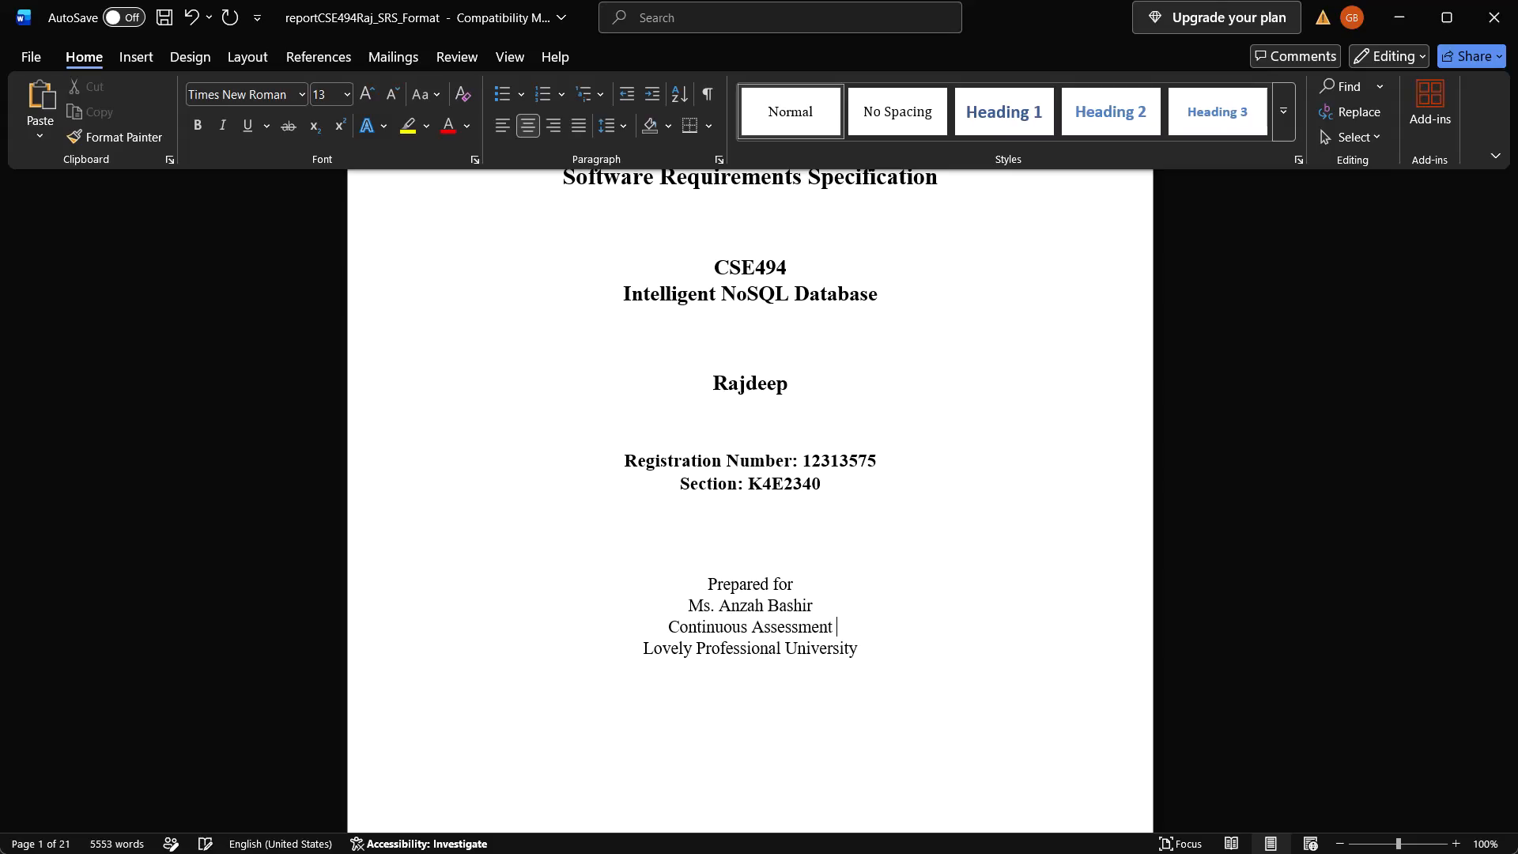
{"action": "key", "text": "BackSpace"}
{"action": "key", "text": "BackSpace"}
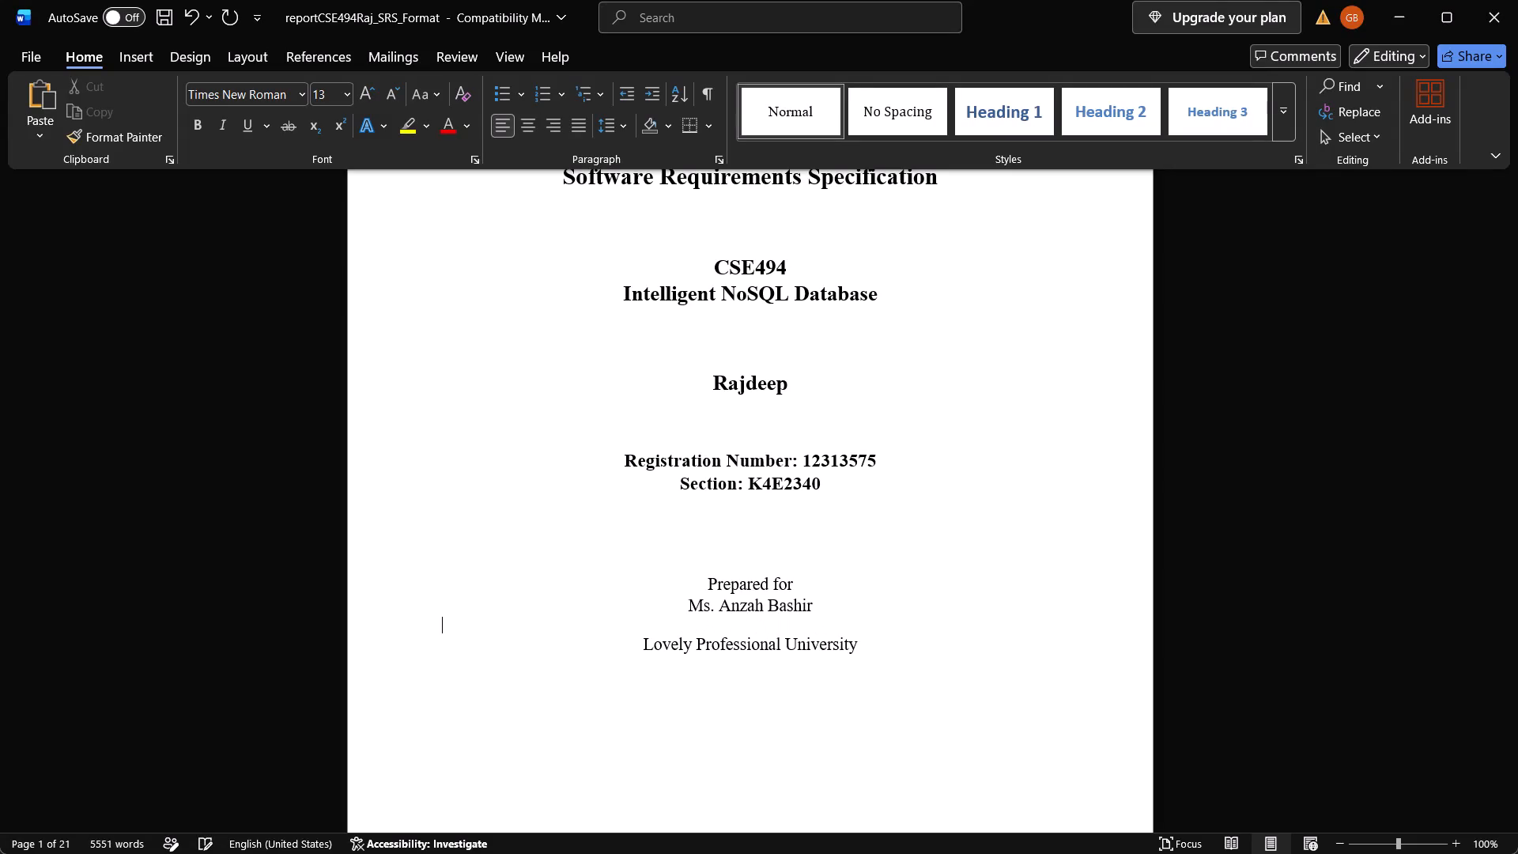
{"action": "key", "text": "BackSpace"}
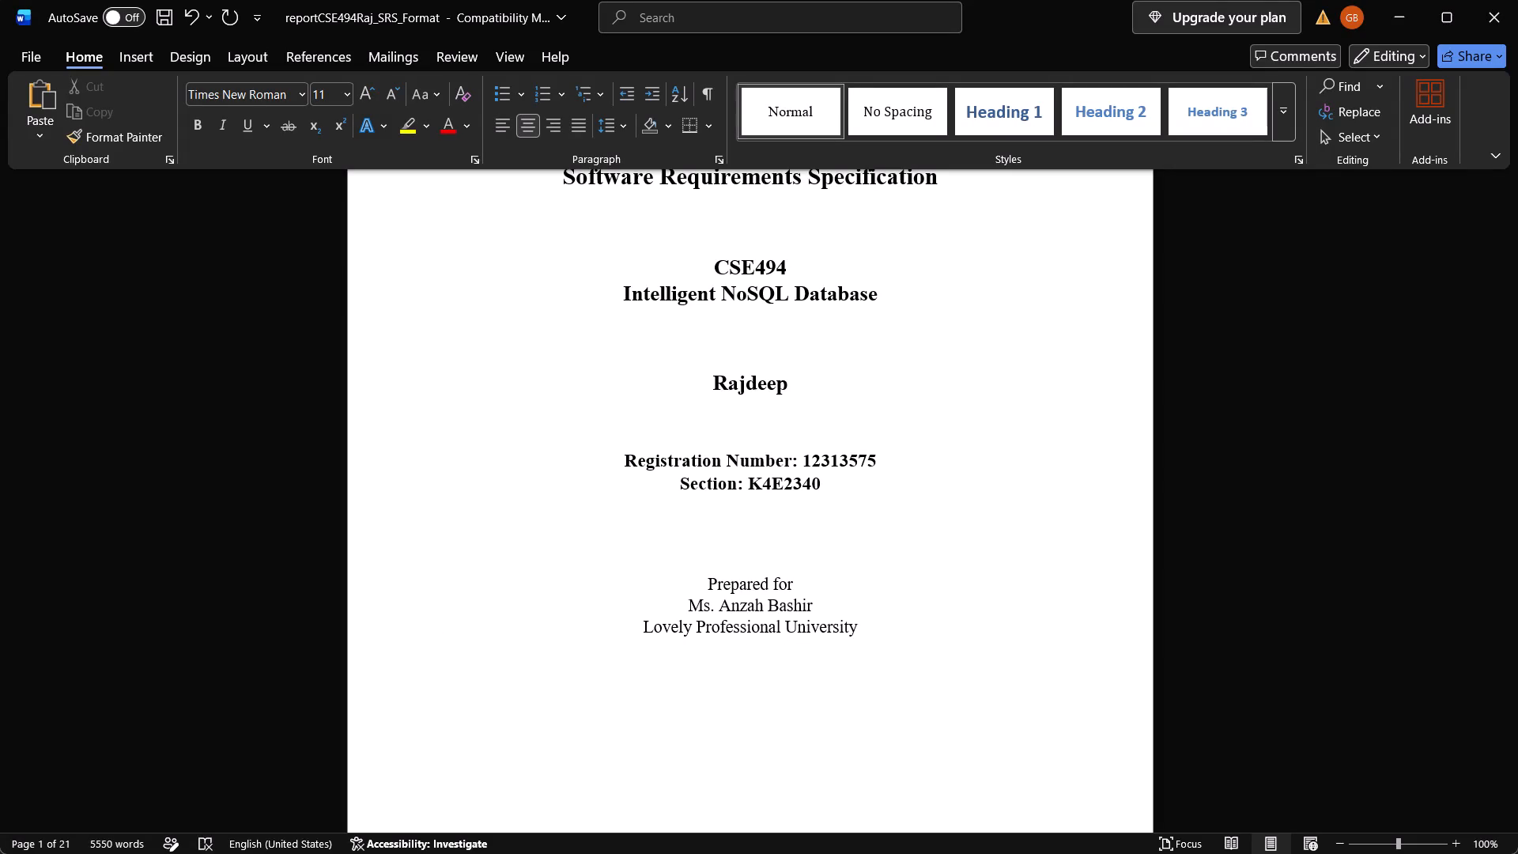